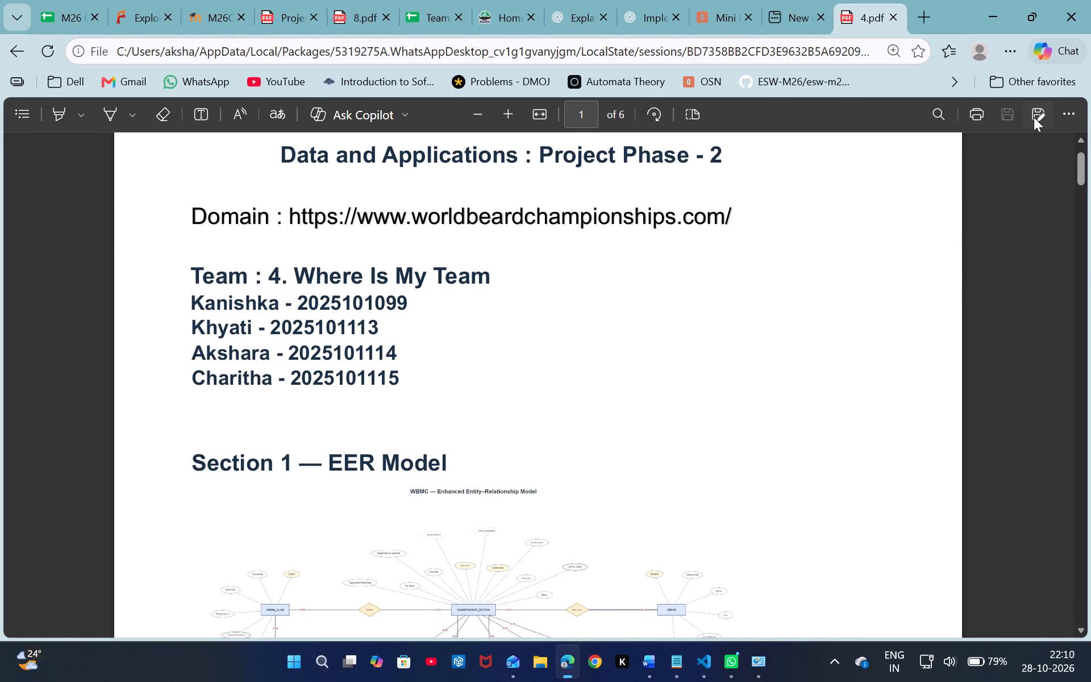
Search the web for Google Docs in a new tab, open it and create a blank document.
click(1064, 114)
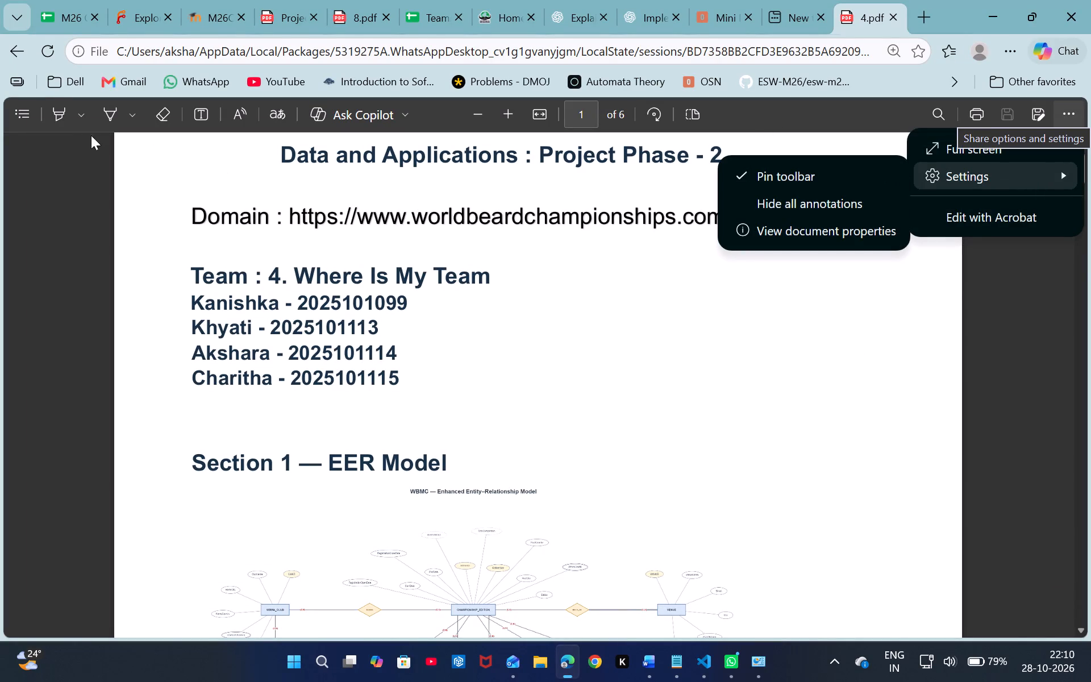
click(922, 0)
click(923, 8)
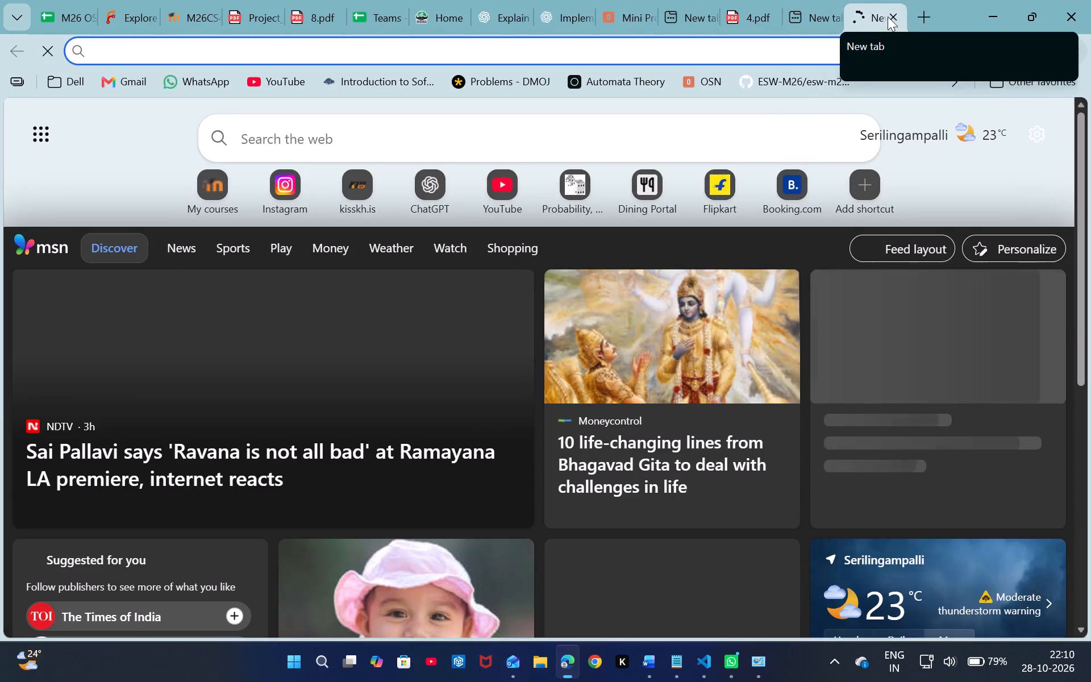
click(891, 17)
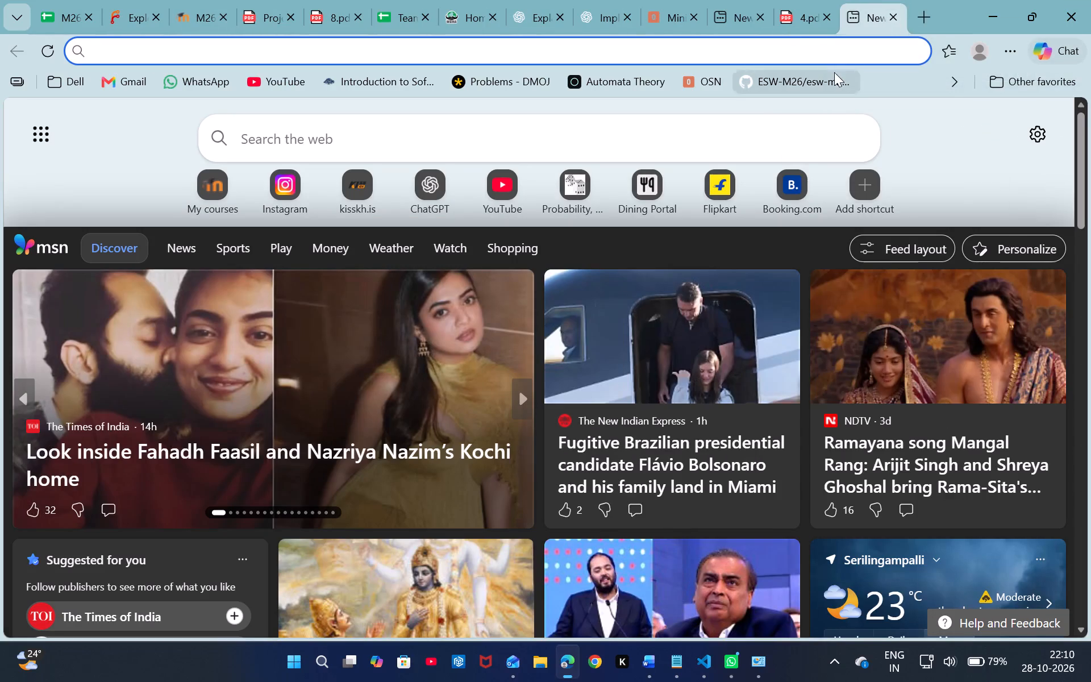
text(goo)
key(Return)
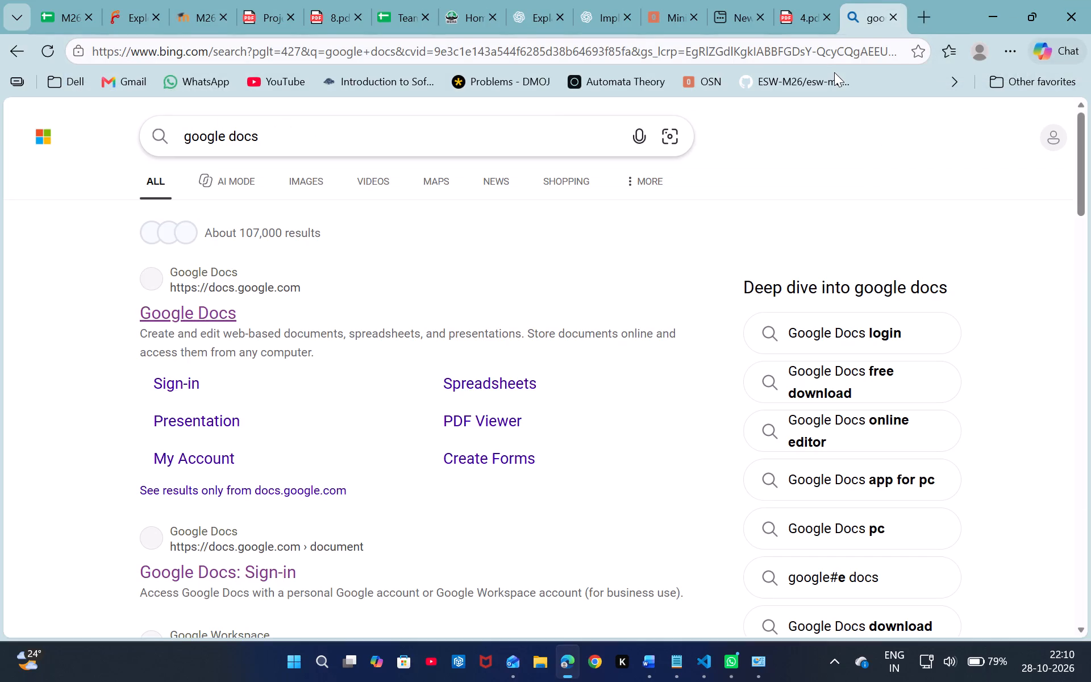
click(192, 308)
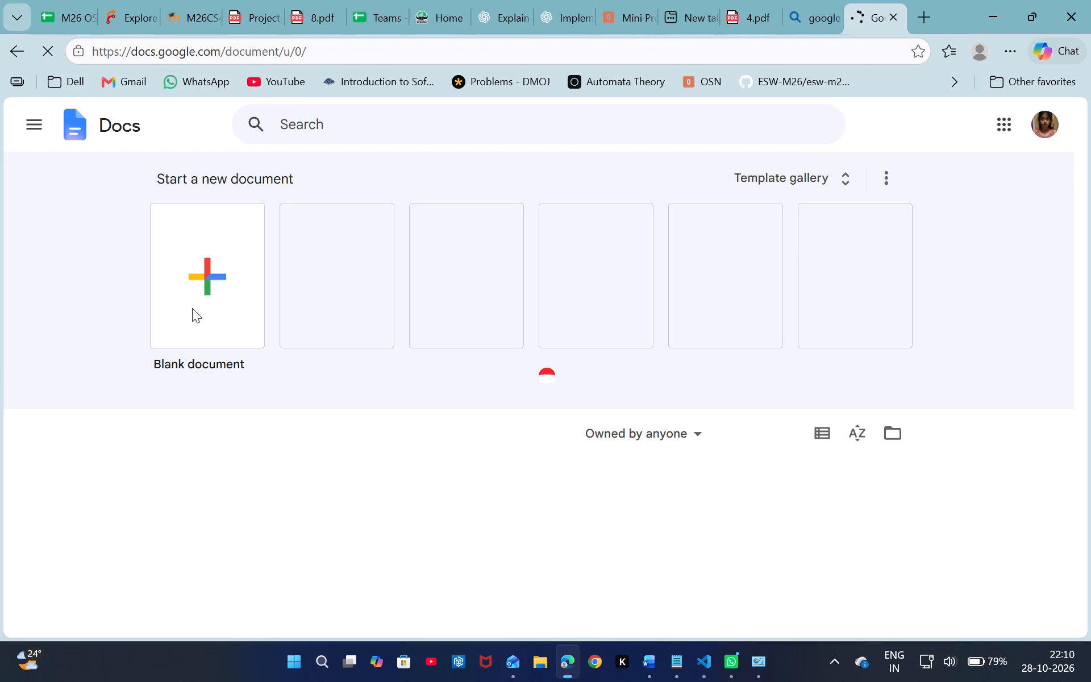
click(202, 310)
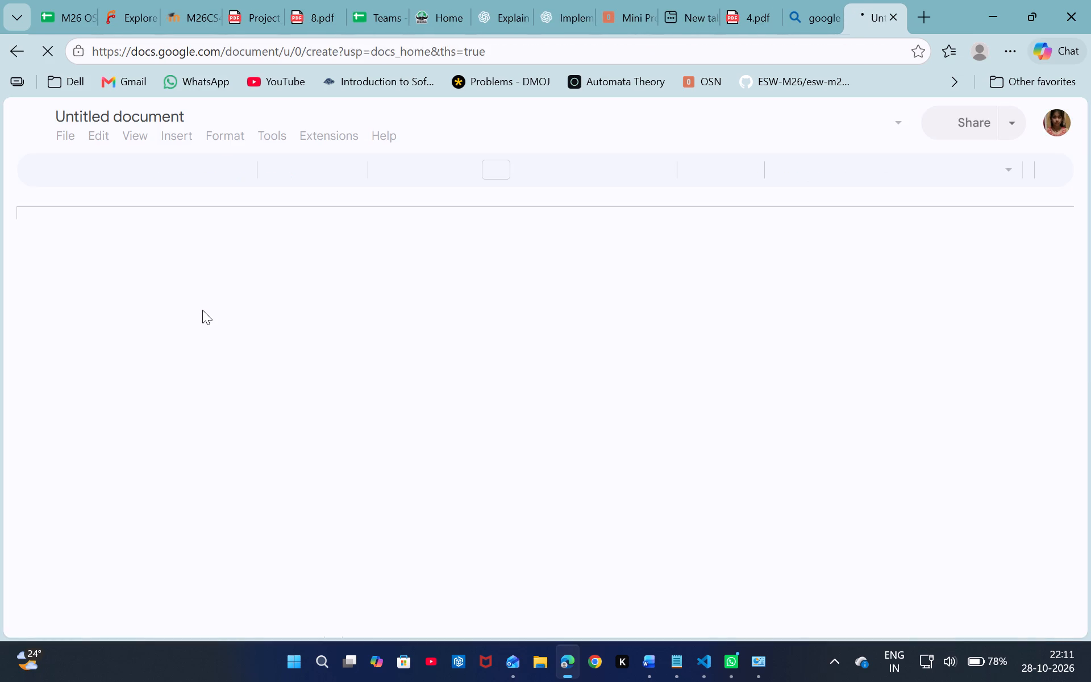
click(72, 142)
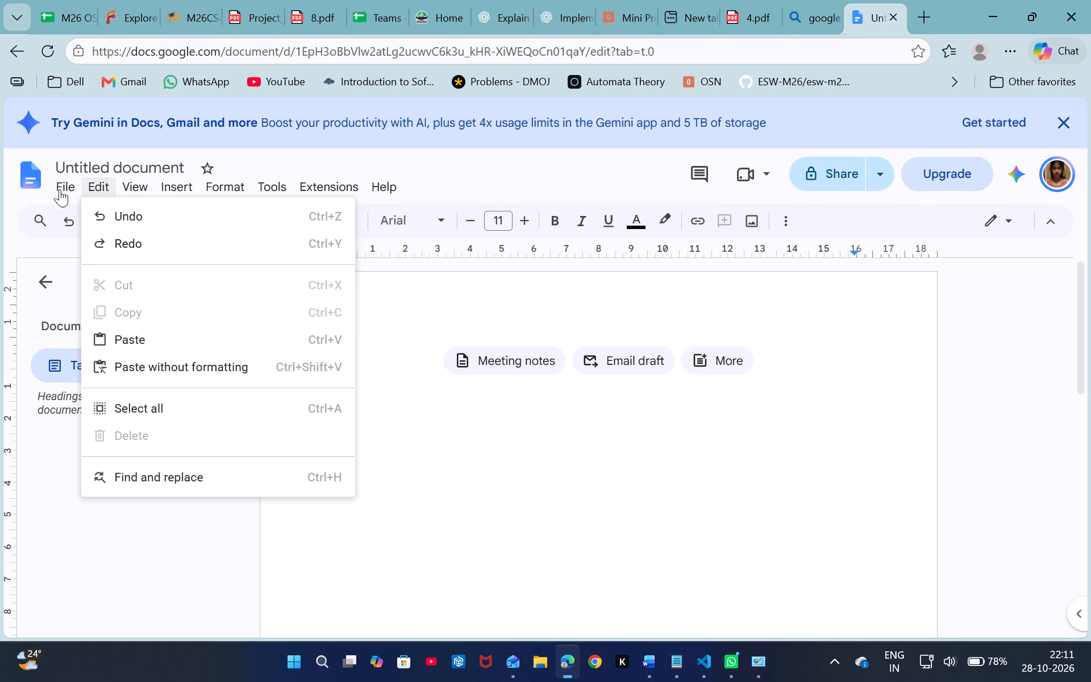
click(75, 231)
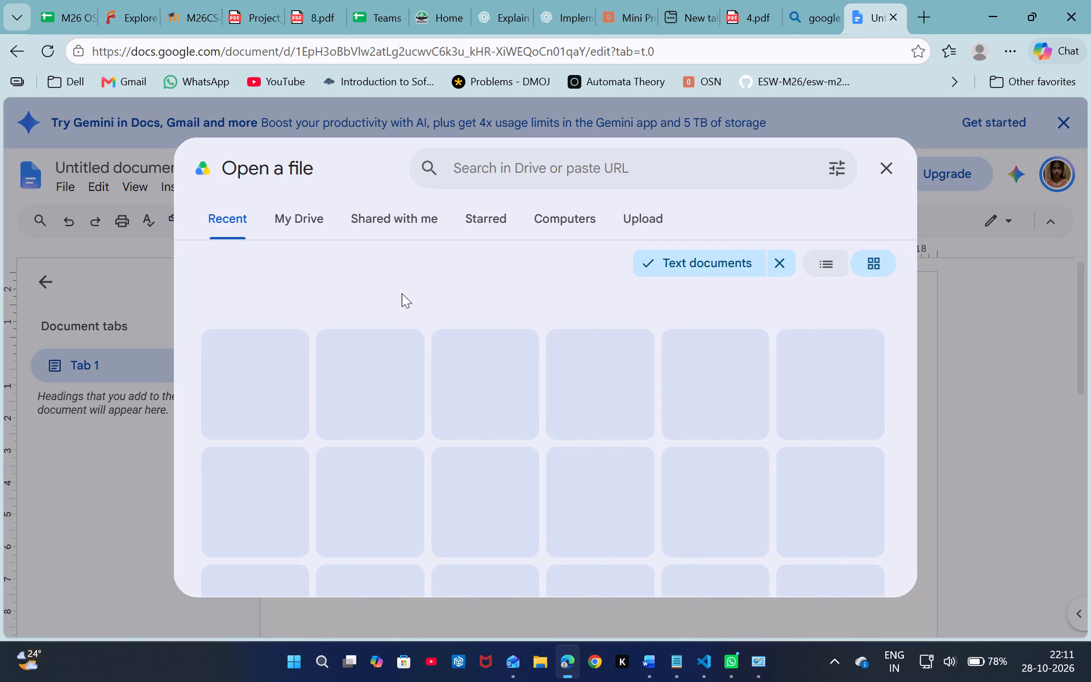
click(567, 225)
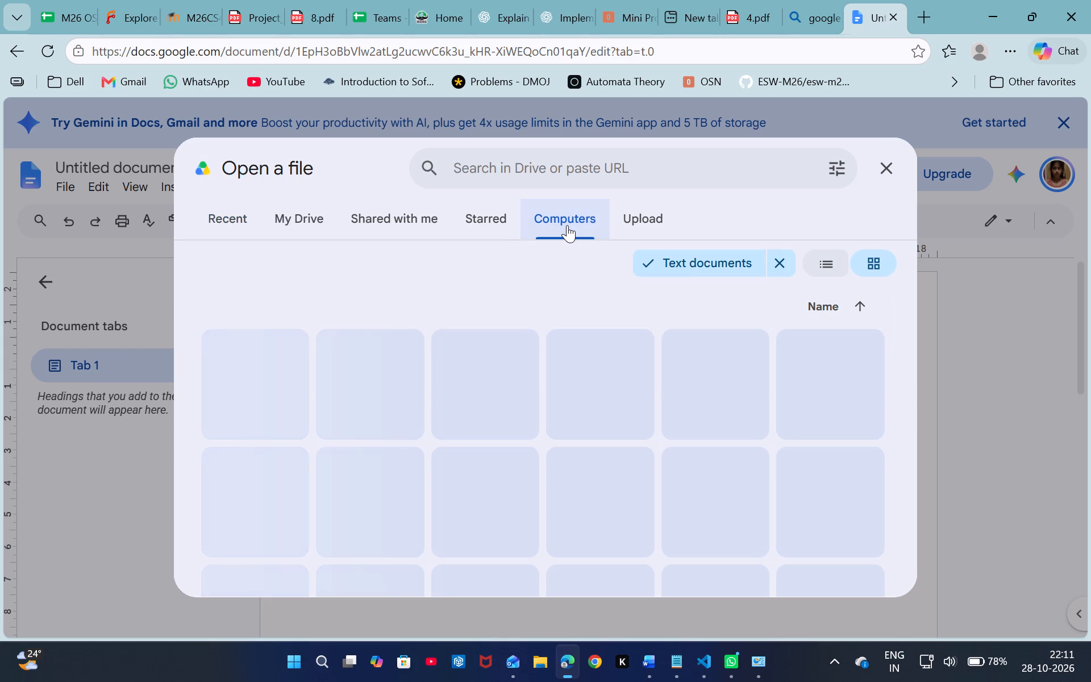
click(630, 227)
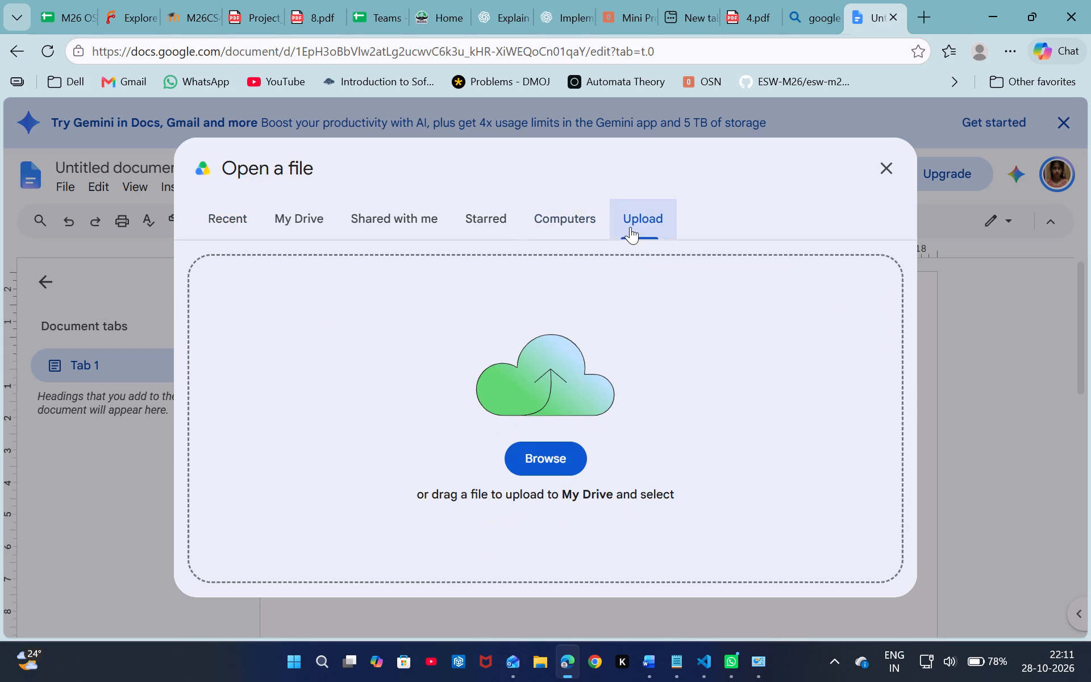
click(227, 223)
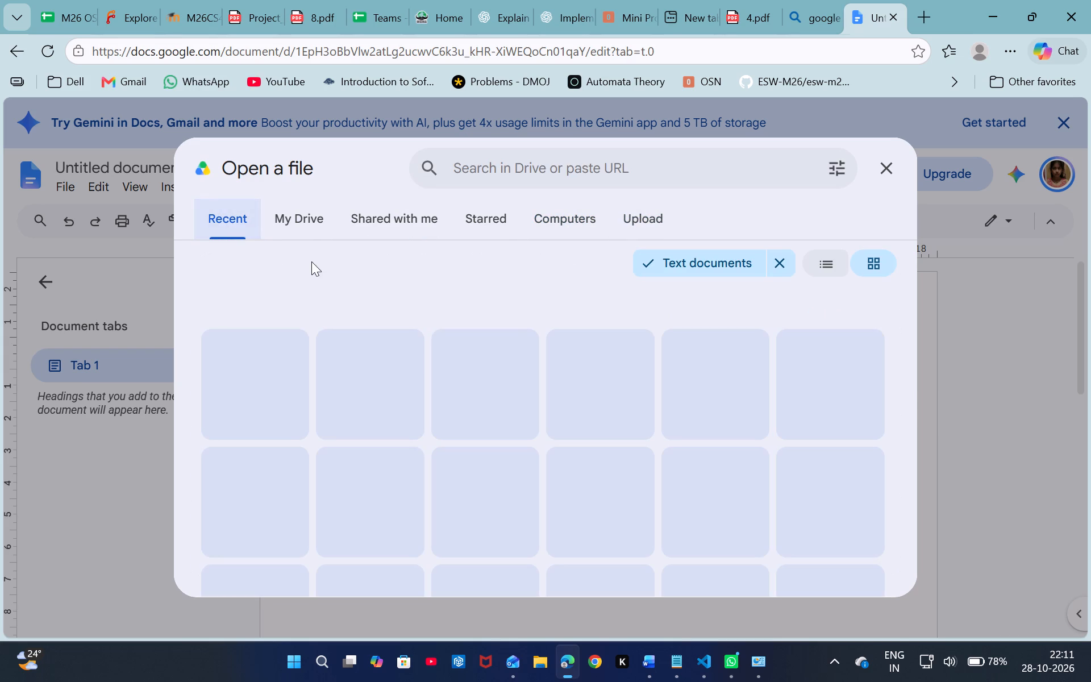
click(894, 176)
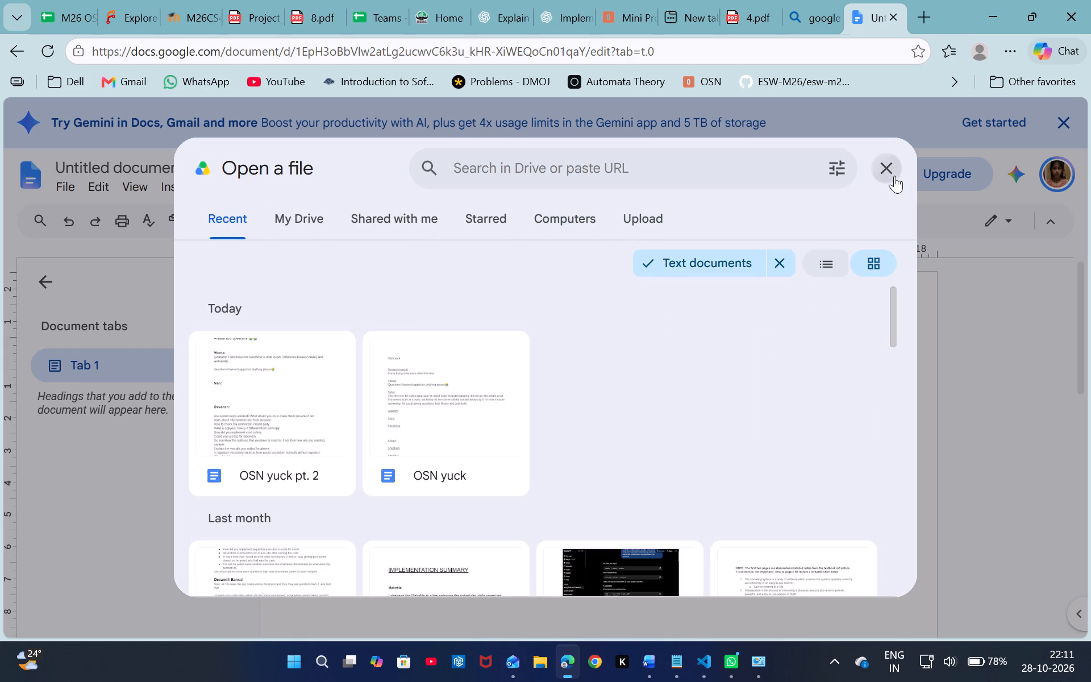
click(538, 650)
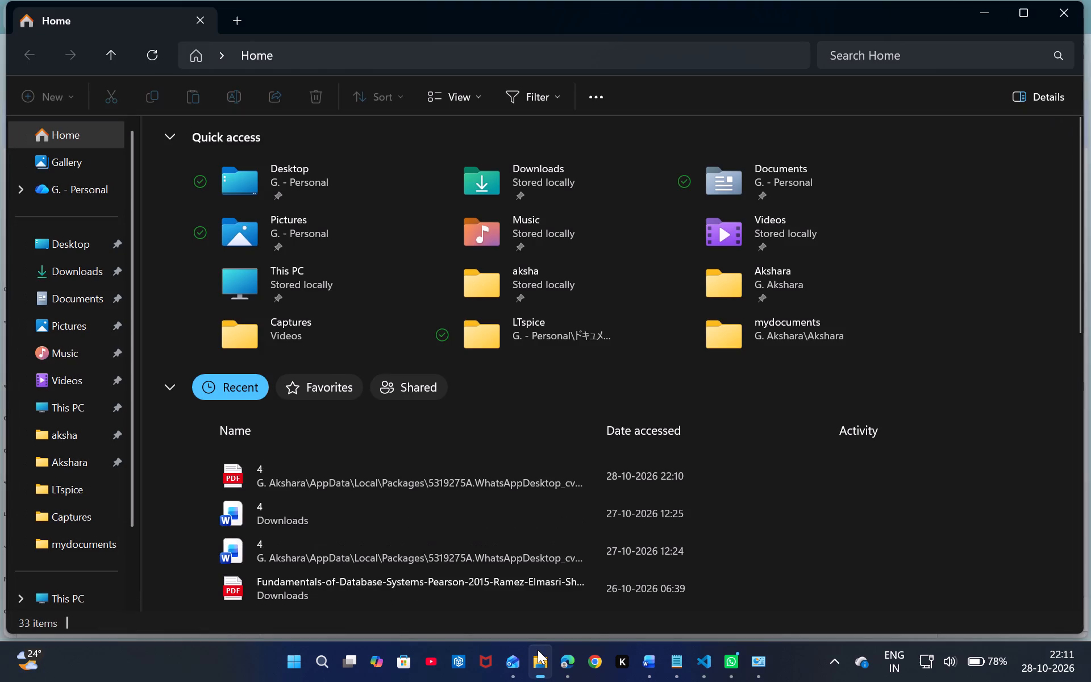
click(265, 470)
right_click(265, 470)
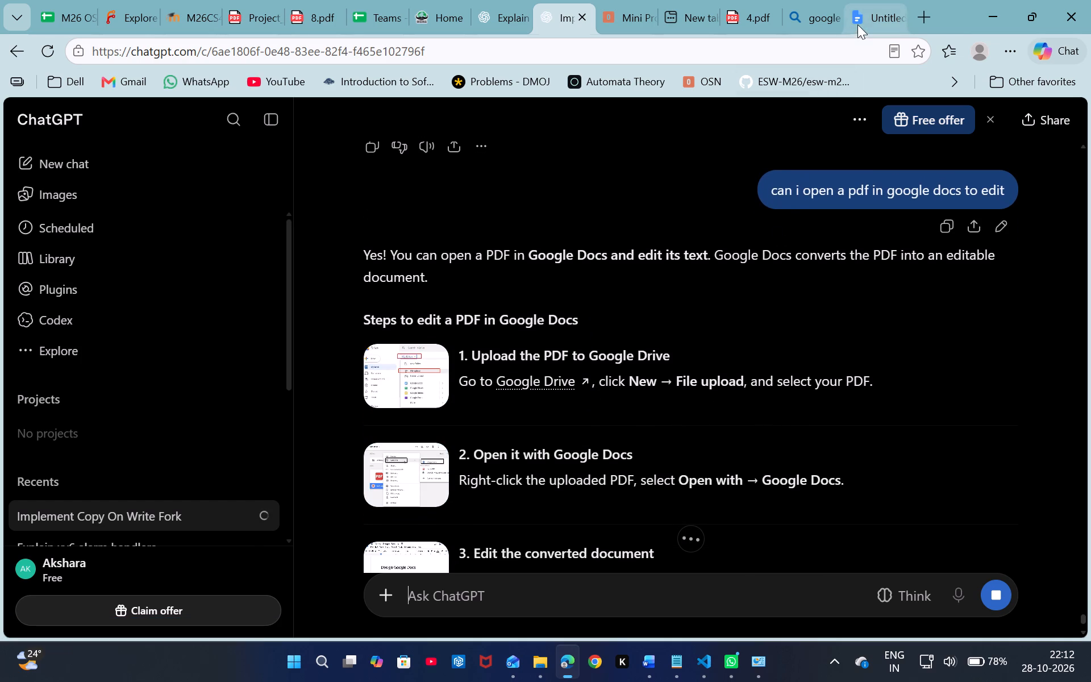
Search the web for Google Drive in a new tab, open Drive and close the leftover search results.
click(825, 24)
click(928, 14)
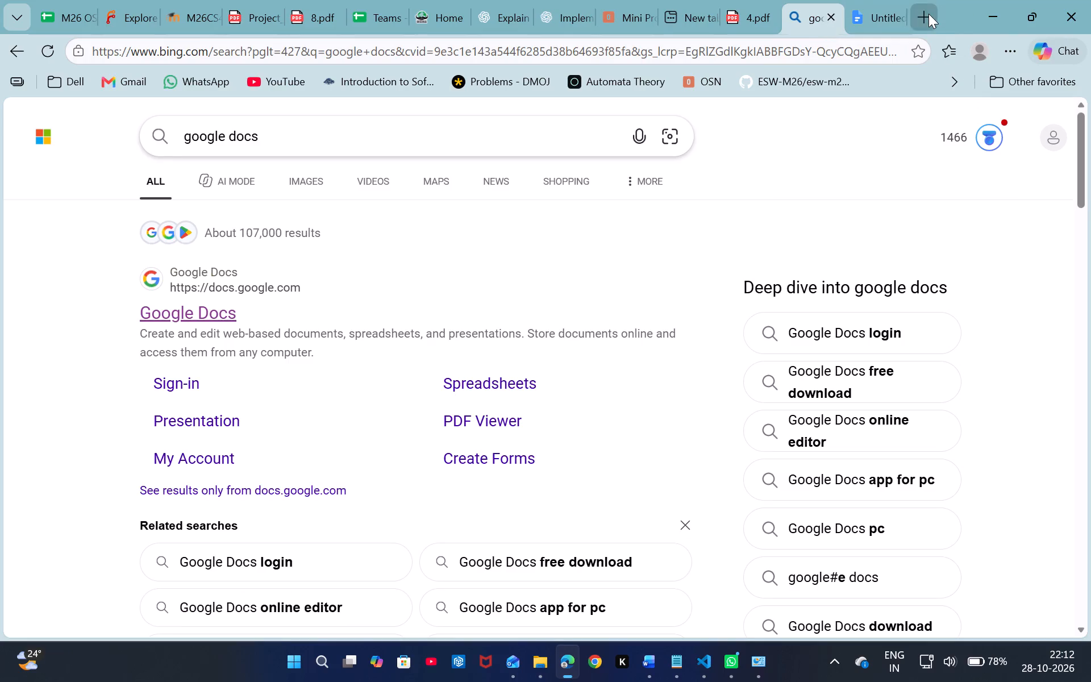
text(goo)
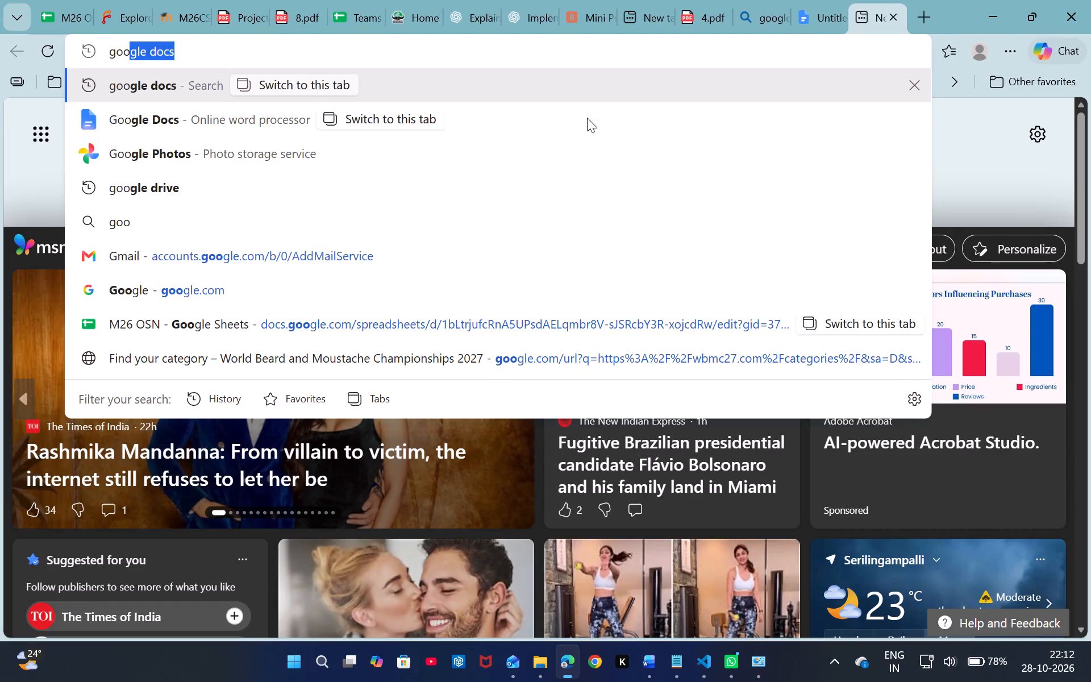
click(342, 197)
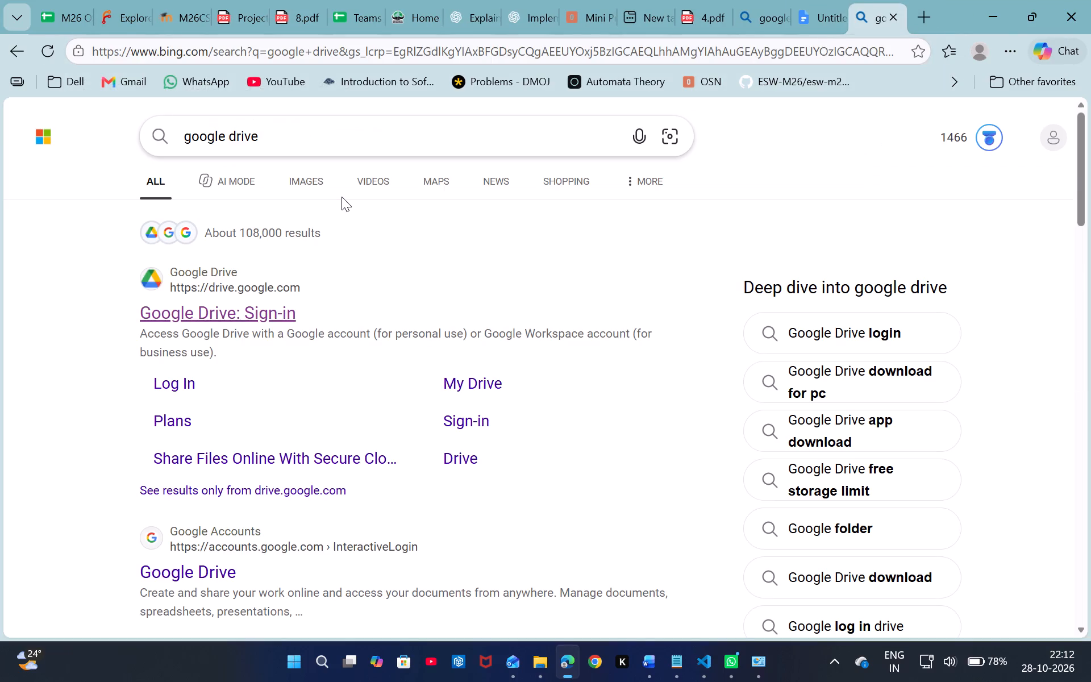
click(240, 316)
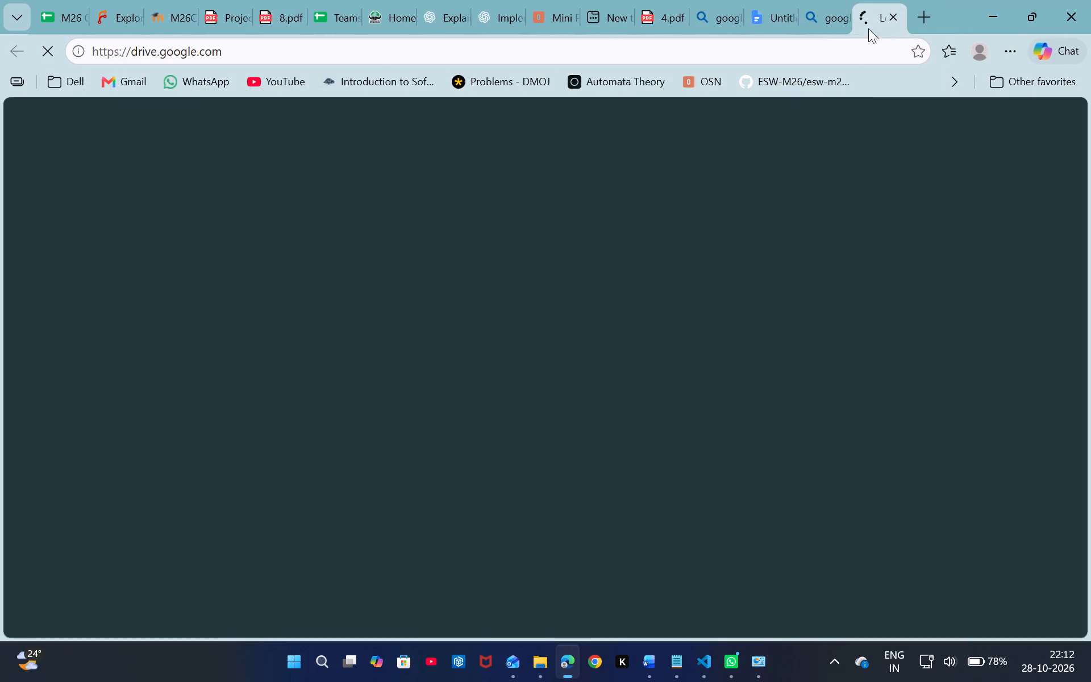
click(835, 30)
click(840, 19)
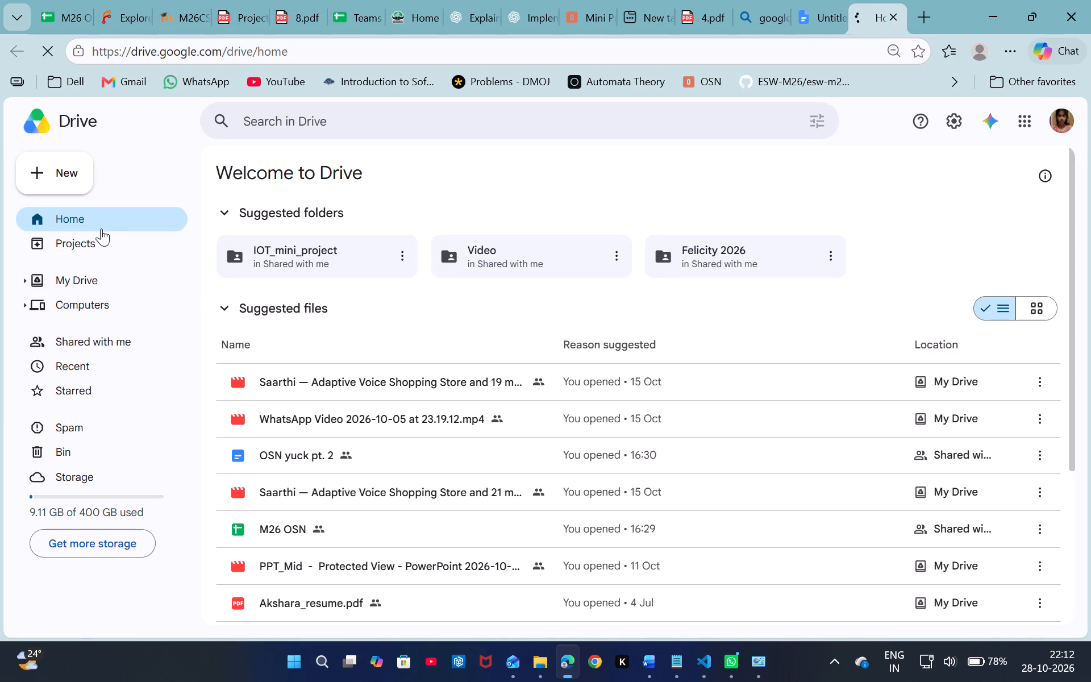
Start a file upload to Drive and browse the Downloads folder for the project PDF.
click(73, 178)
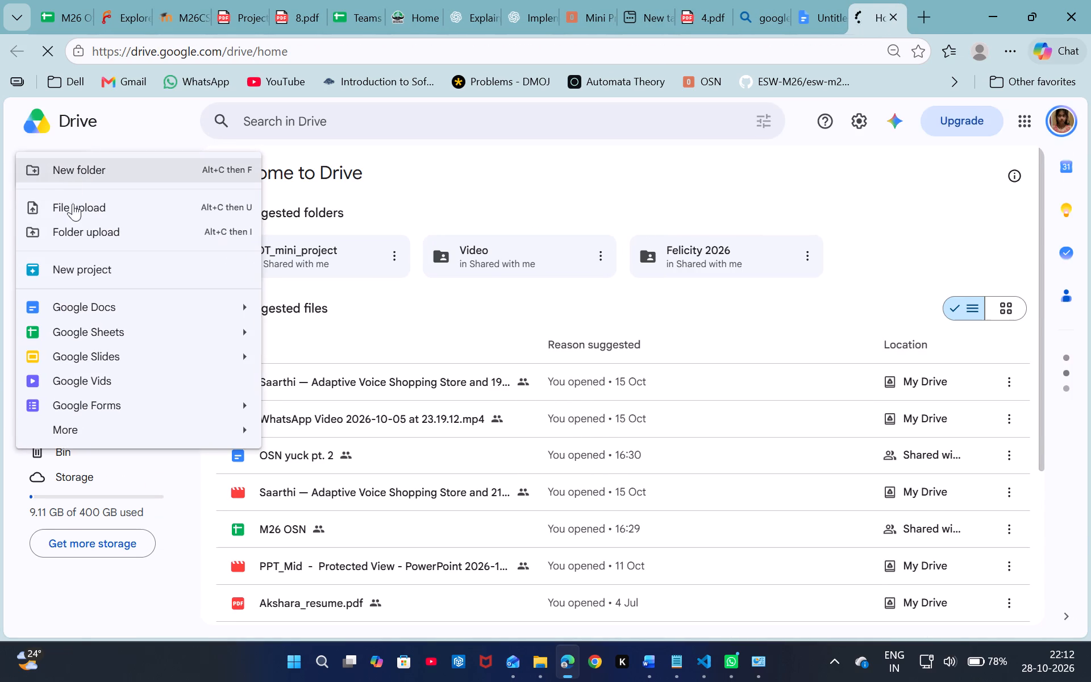
click(102, 202)
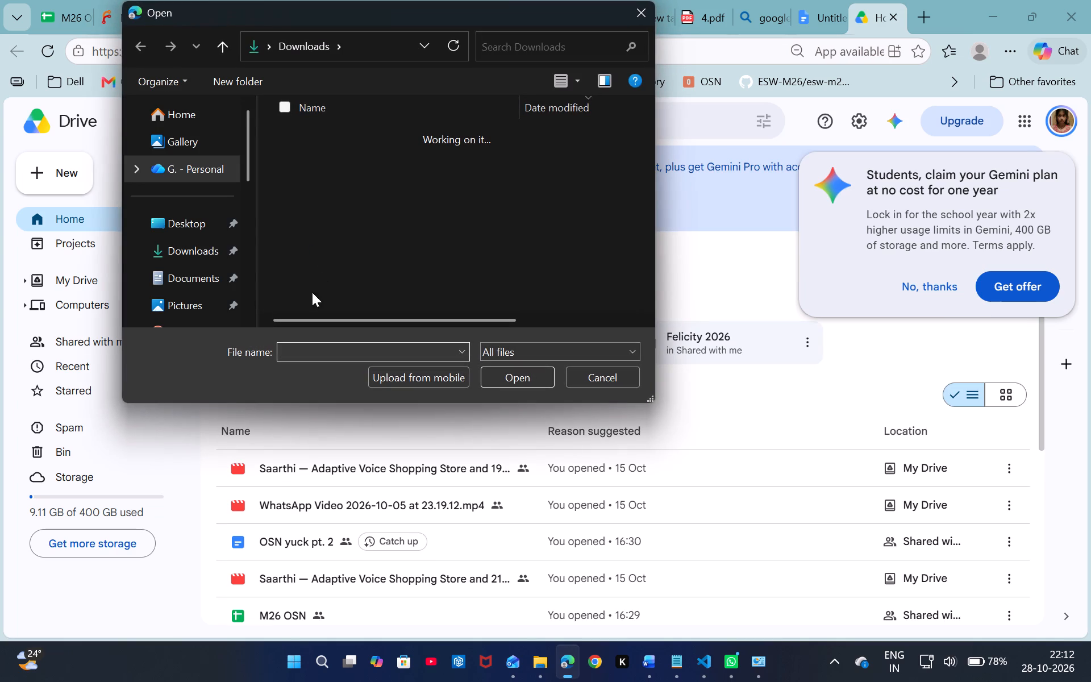
click(184, 275)
click(185, 246)
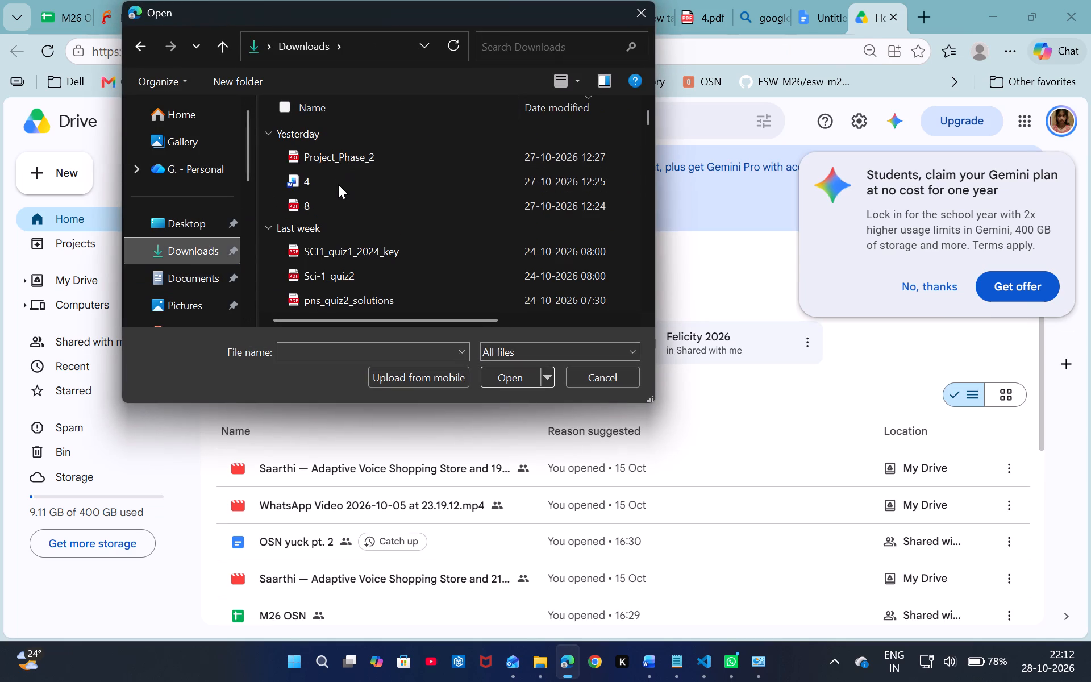
scroll(338, 184, down, 8)
scroll(338, 184, up, 18)
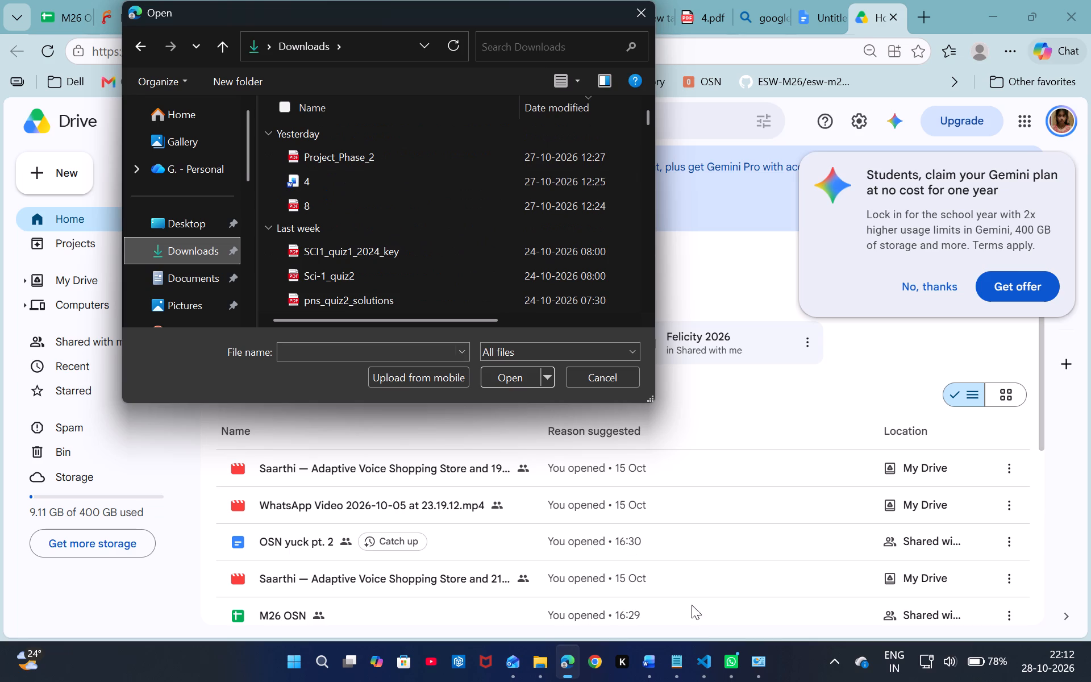
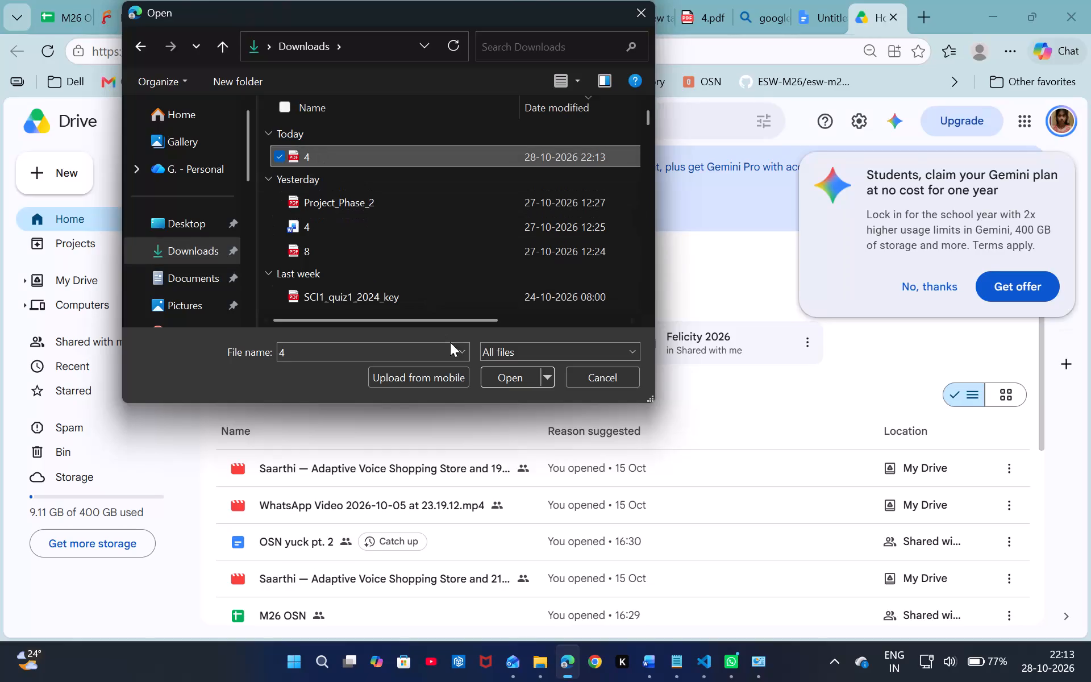
Upload today's 4.pdf from the Downloads folder to Drive.
click(497, 377)
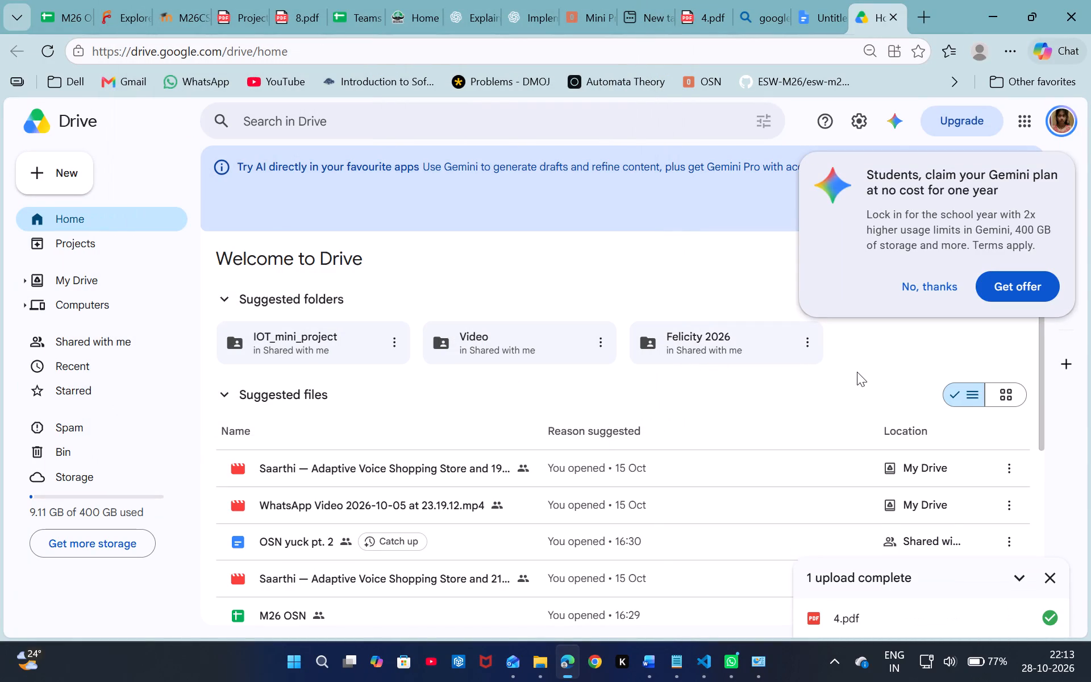
From the untitled Google Docs document, browse My Drive filtered to PDFs and open 4.pdf.
click(815, 15)
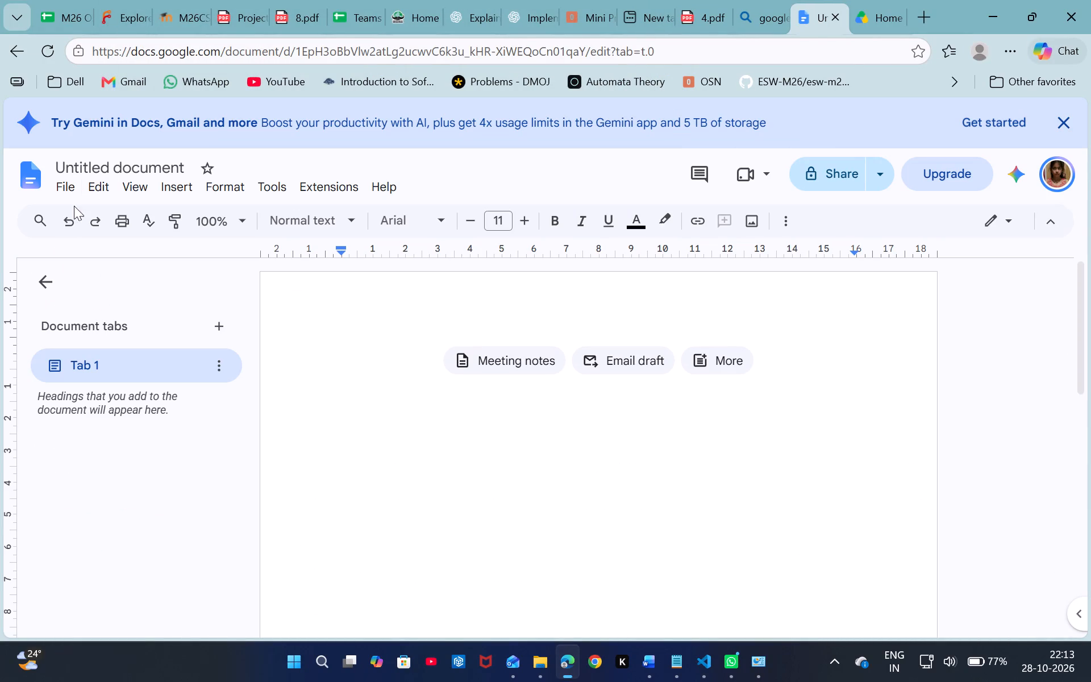
click(65, 190)
click(100, 246)
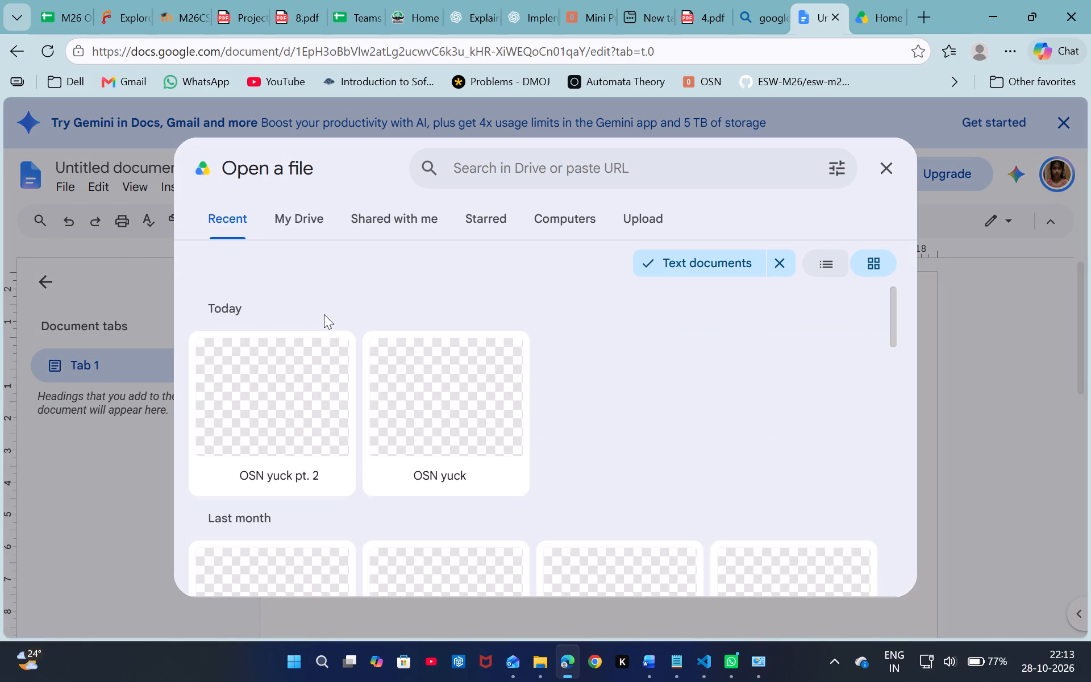
click(302, 222)
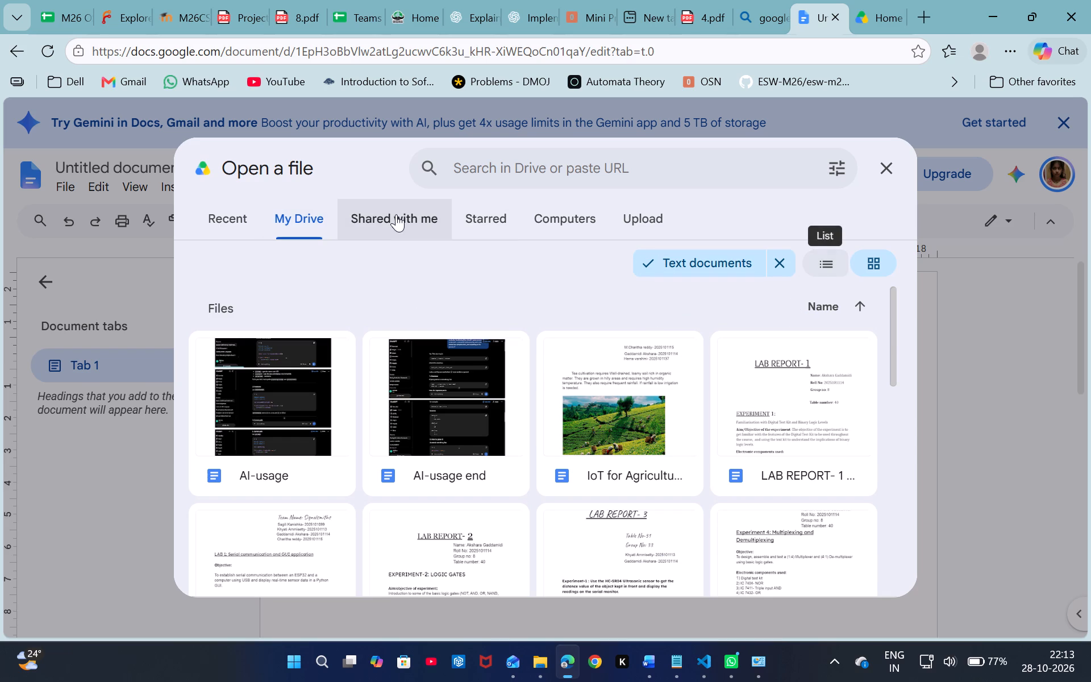
scroll(674, 371, down, 2)
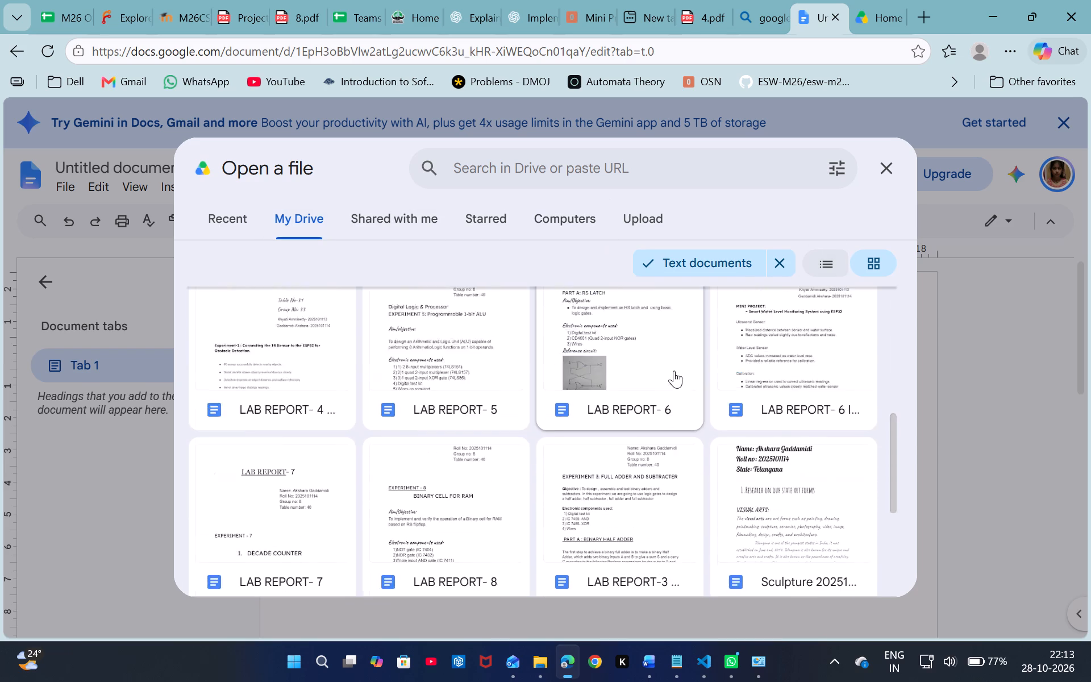
scroll(674, 371, down, 3)
click(738, 264)
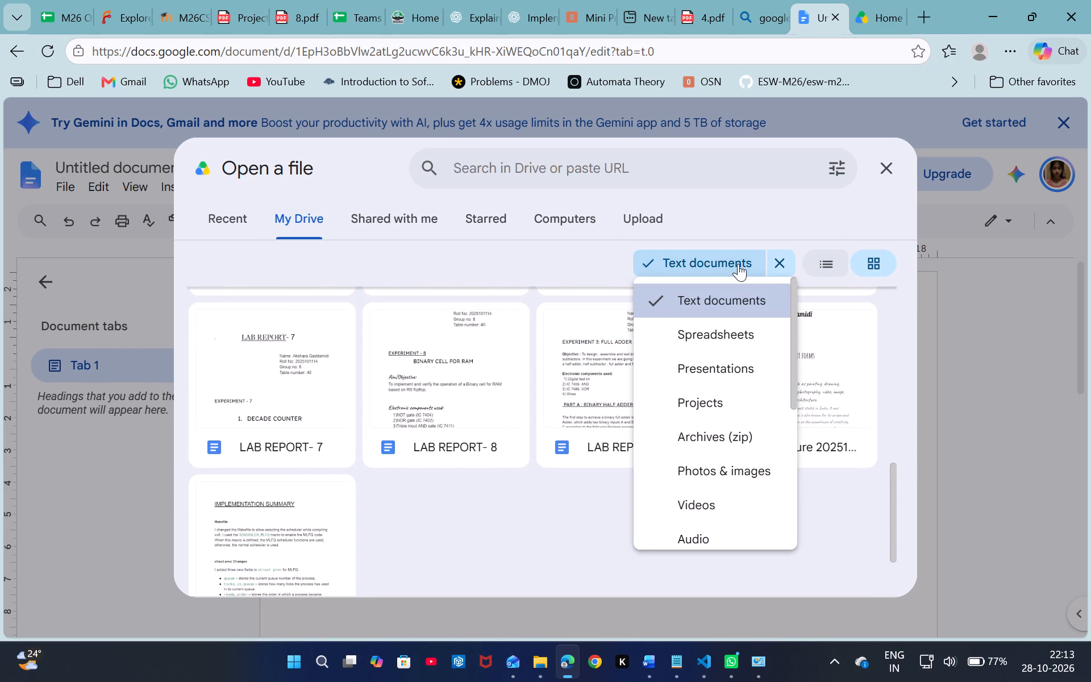
scroll(723, 430, down, 3)
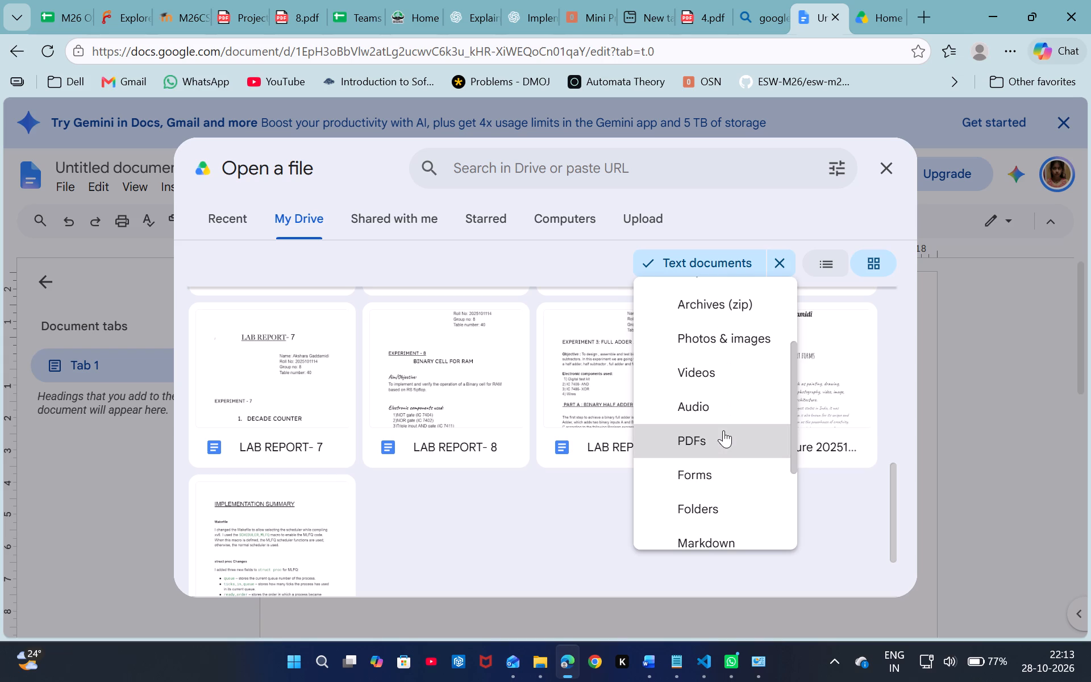
click(720, 431)
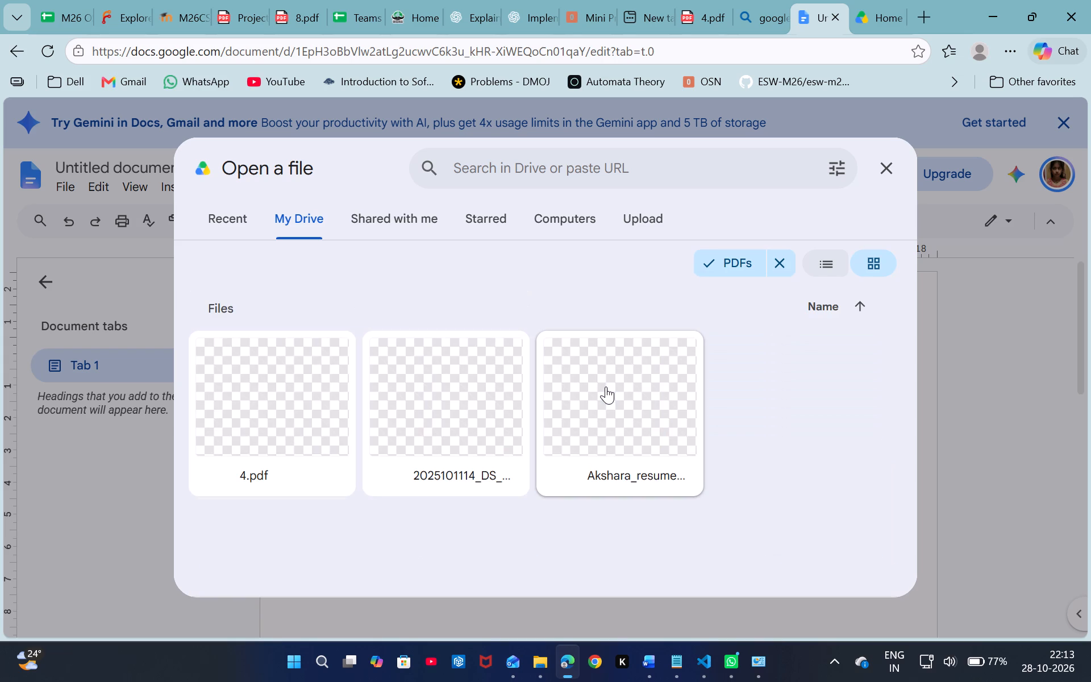
click(283, 382)
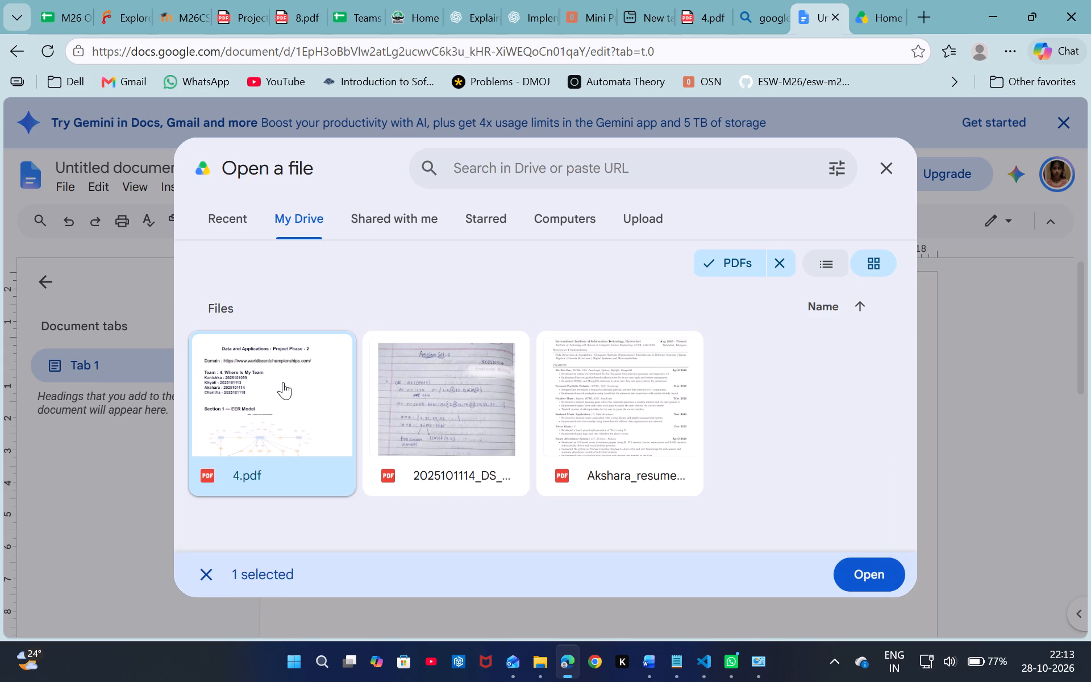
click(851, 584)
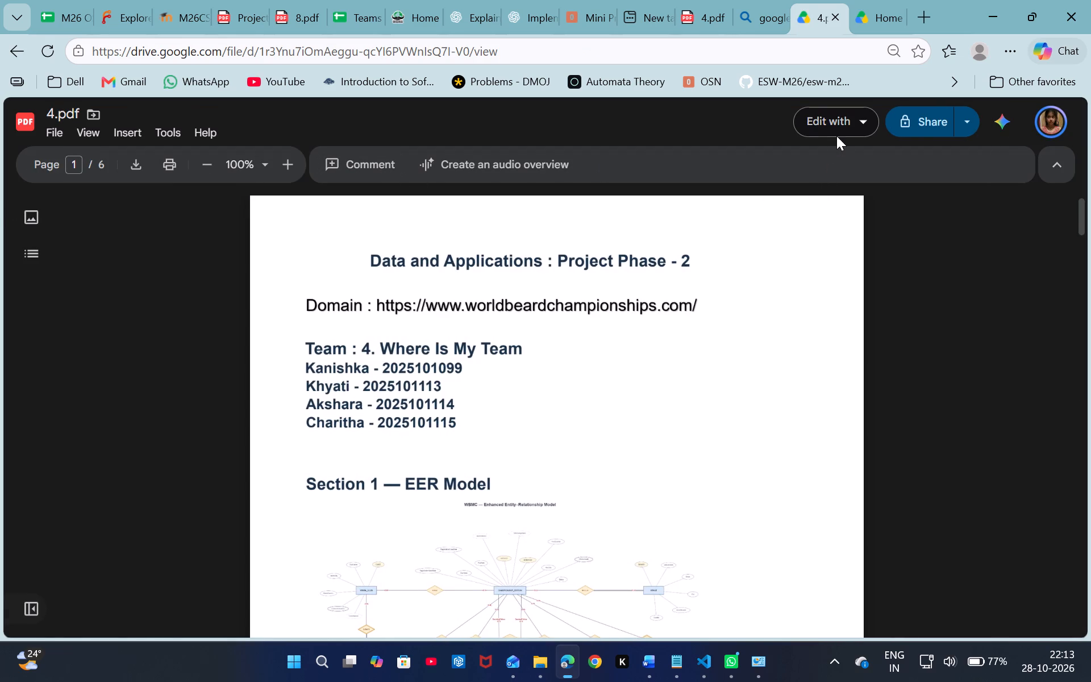
Open 4.pdf for editing with Google Docs and look over the top of the converted document.
click(839, 124)
click(719, 178)
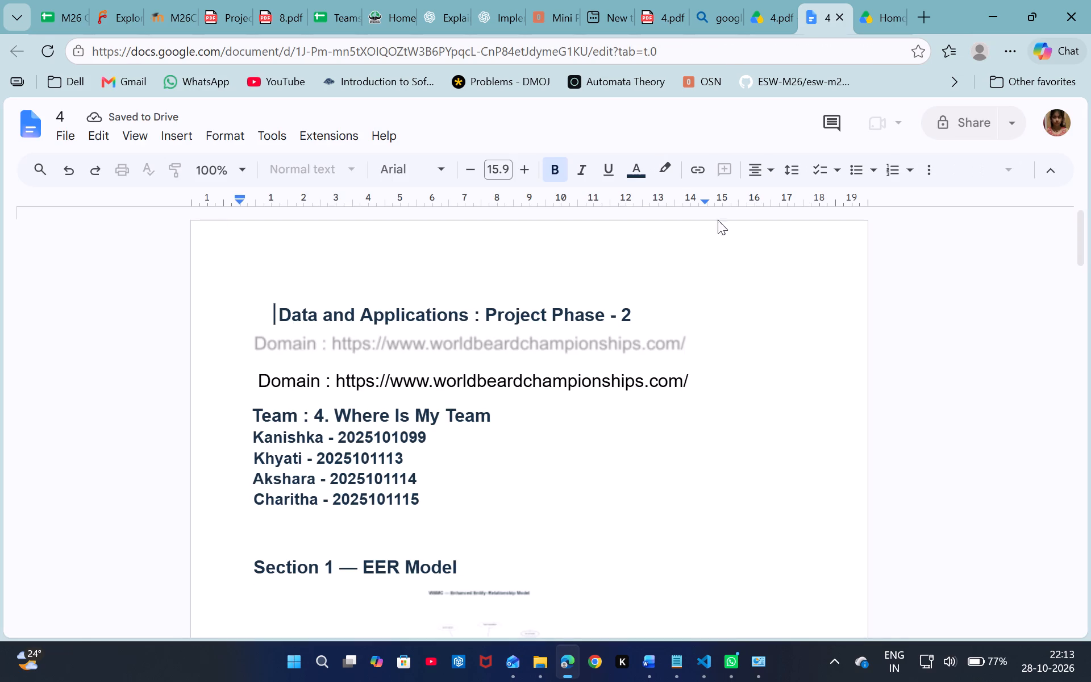
click(909, 367)
scroll(909, 367, down, 2)
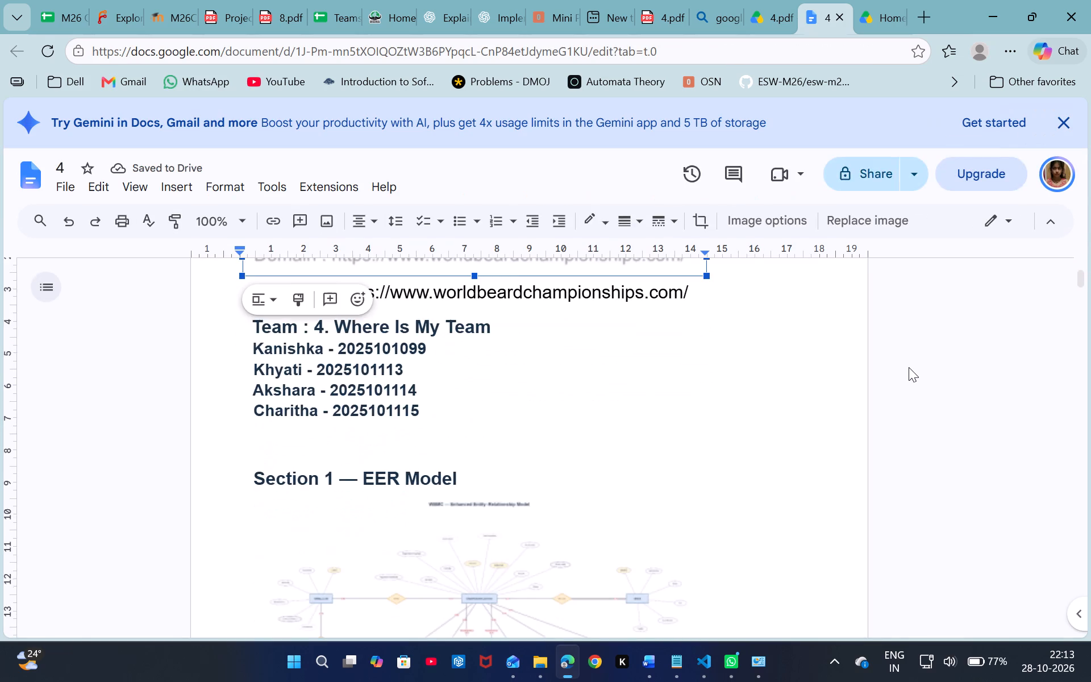
scroll(909, 367, up, 1)
click(791, 444)
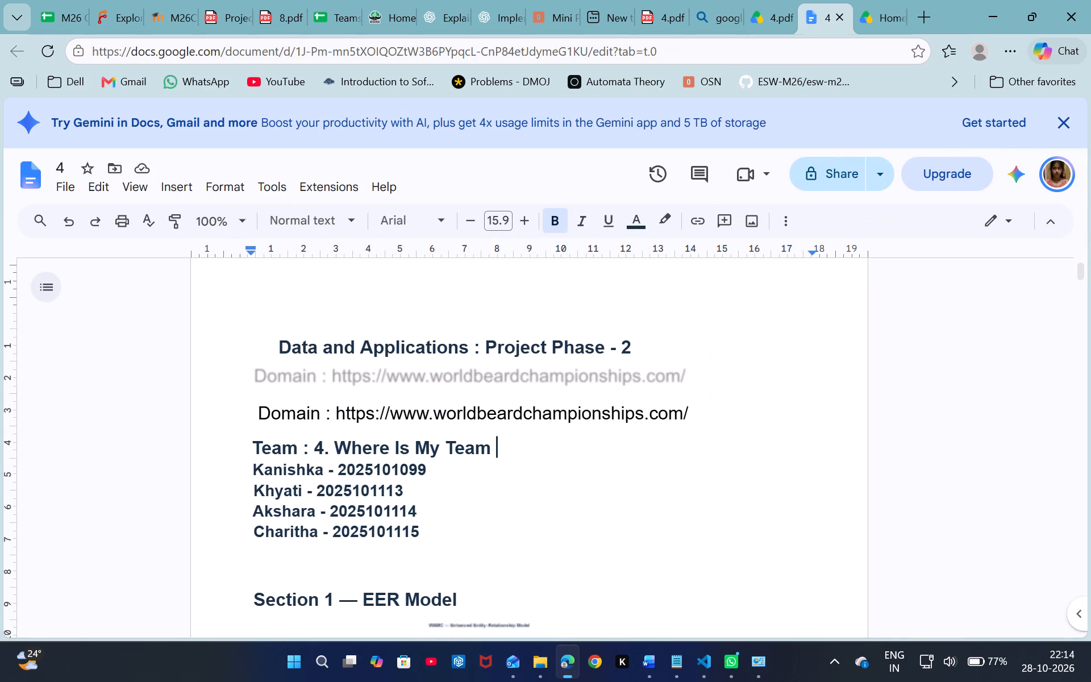
Look through the converted Google Docs document, from the EER model down to the notation key in Section 6.
click(936, 422)
scroll(936, 422, down, 4)
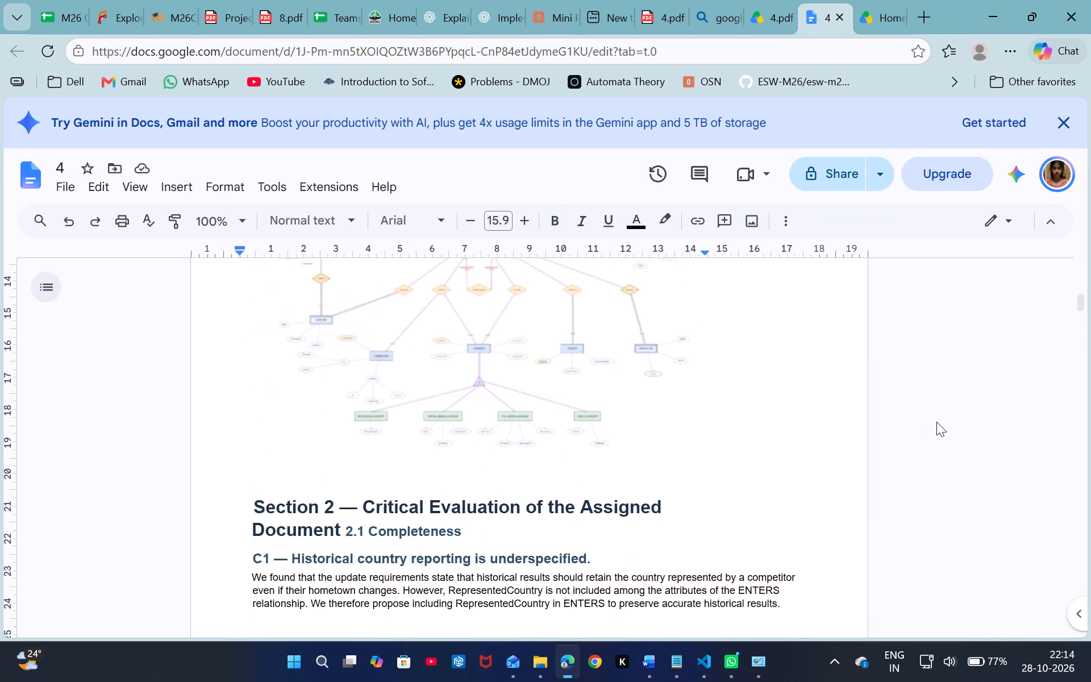
scroll(936, 422, down, 5)
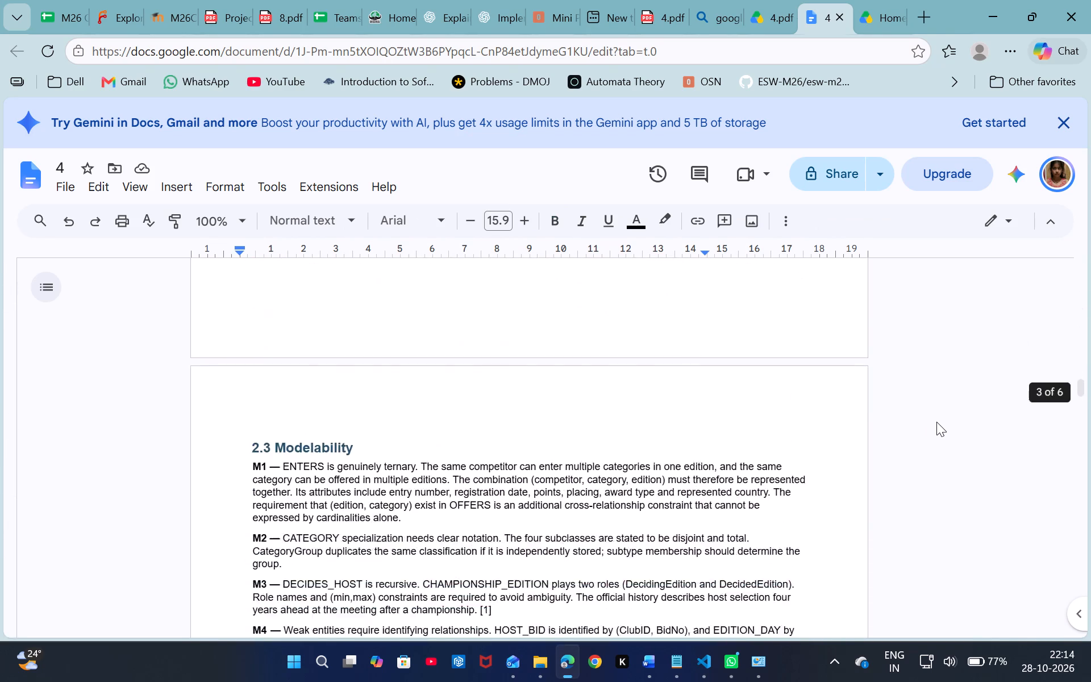
scroll(936, 422, down, 3)
scroll(936, 422, up, 1)
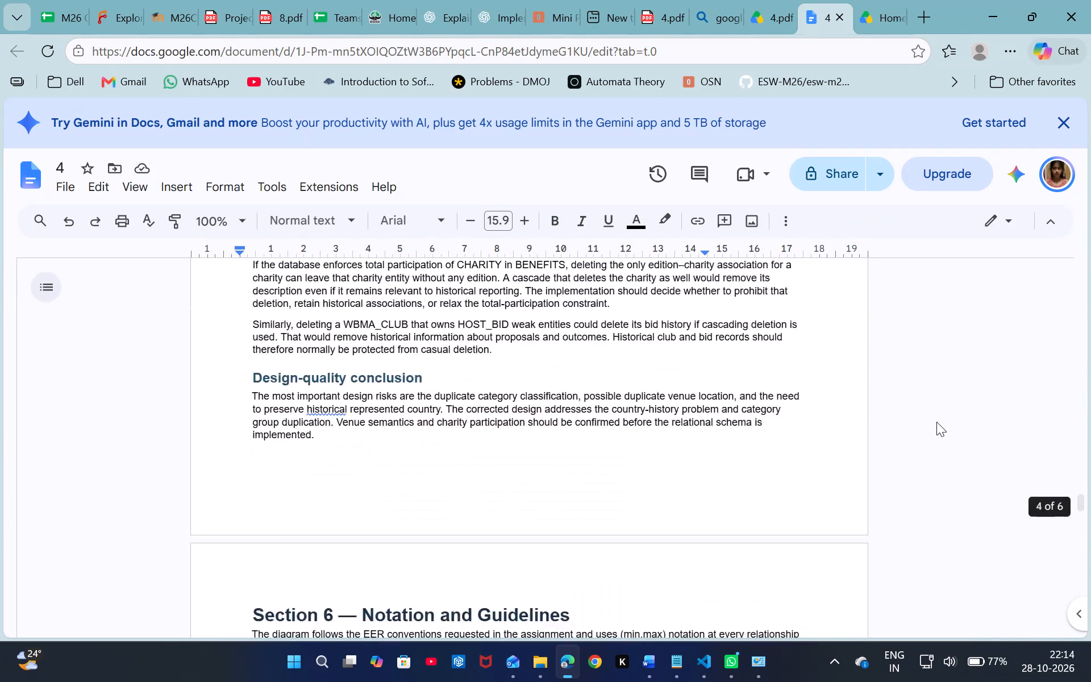
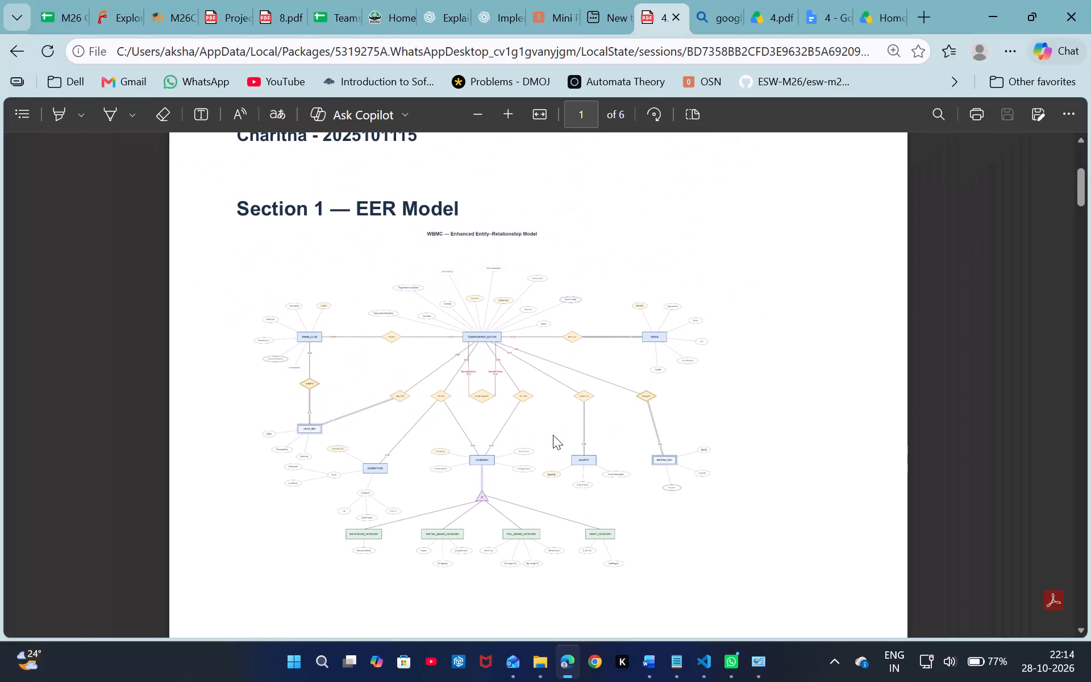
Return to the converted Google Docs document and delete the EER diagram image under the Section 1 — EER Model heading.
click(507, 410)
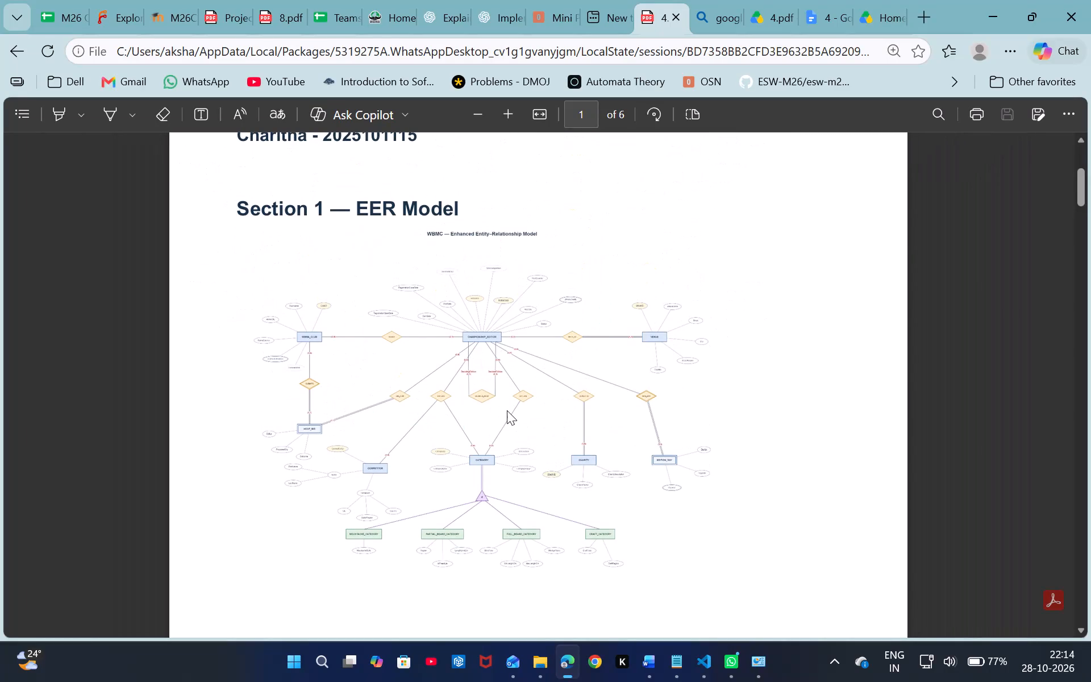
click(507, 410)
click(815, 18)
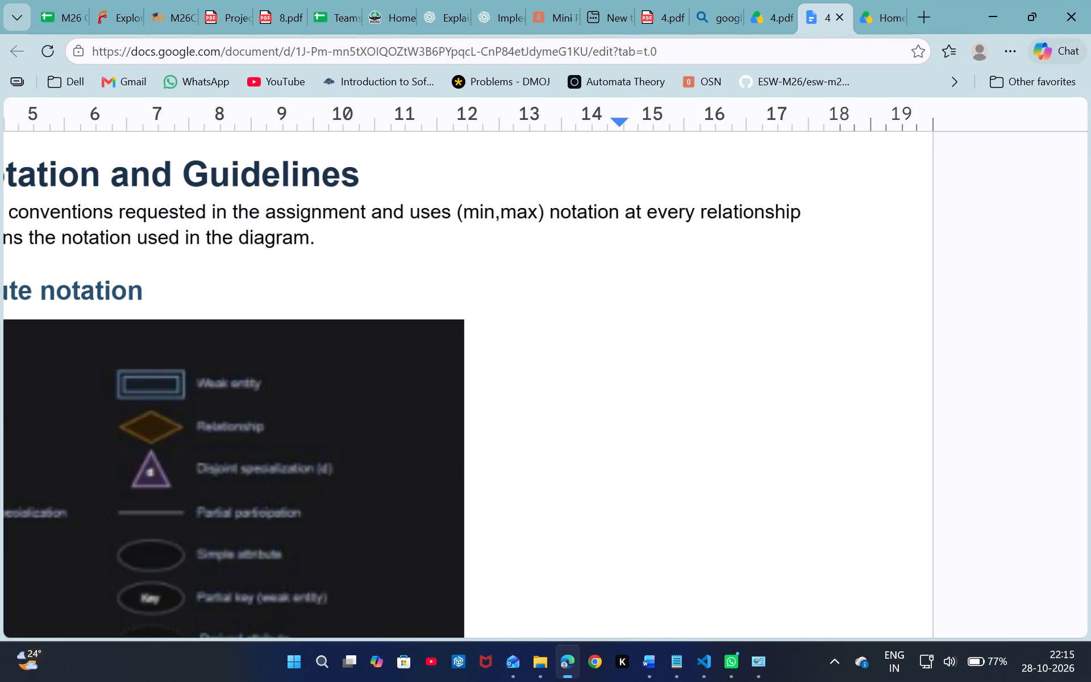
scroll(557, 438, right, 1)
scroll(557, 438, up, 14)
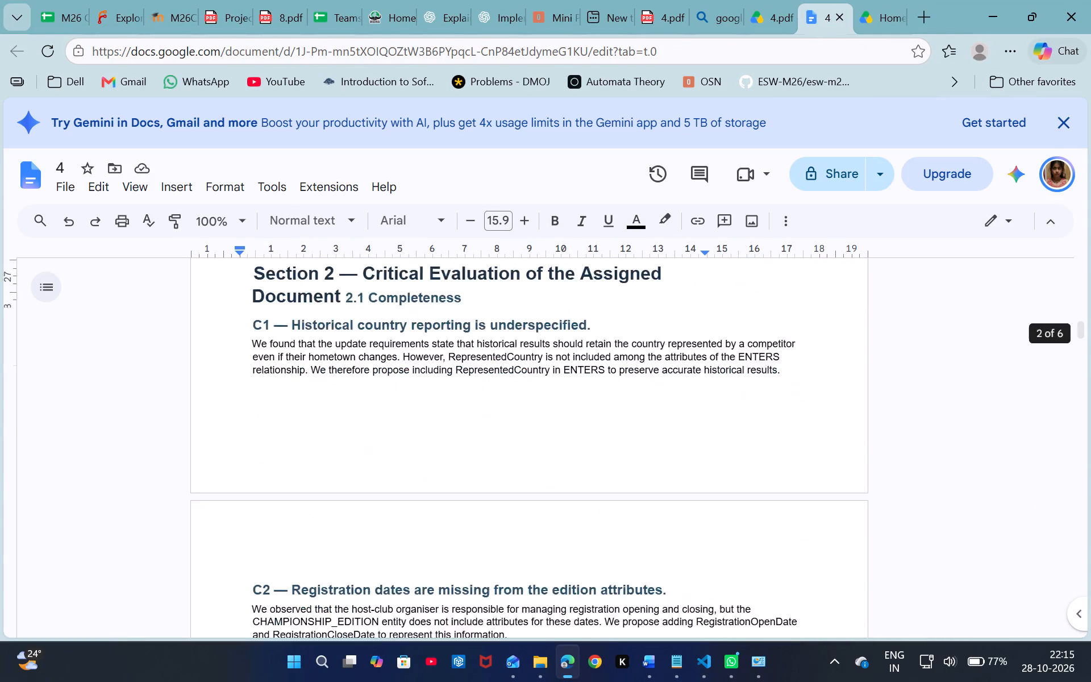
scroll(557, 438, up, 1)
scroll(557, 438, down, 4)
click(543, 441)
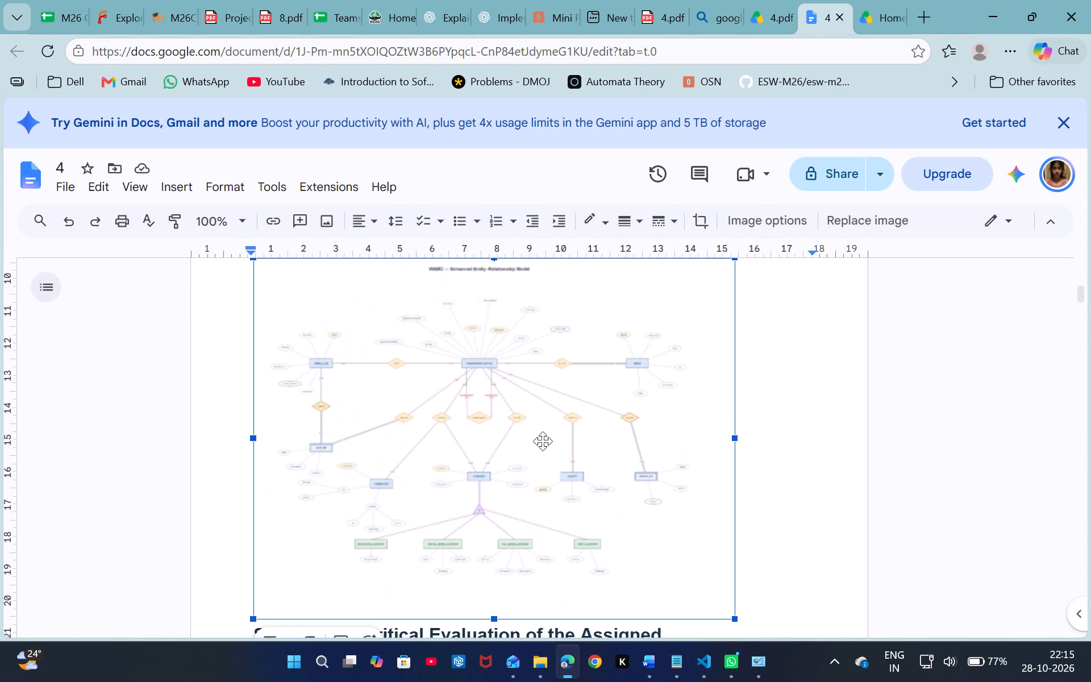
key(Delete)
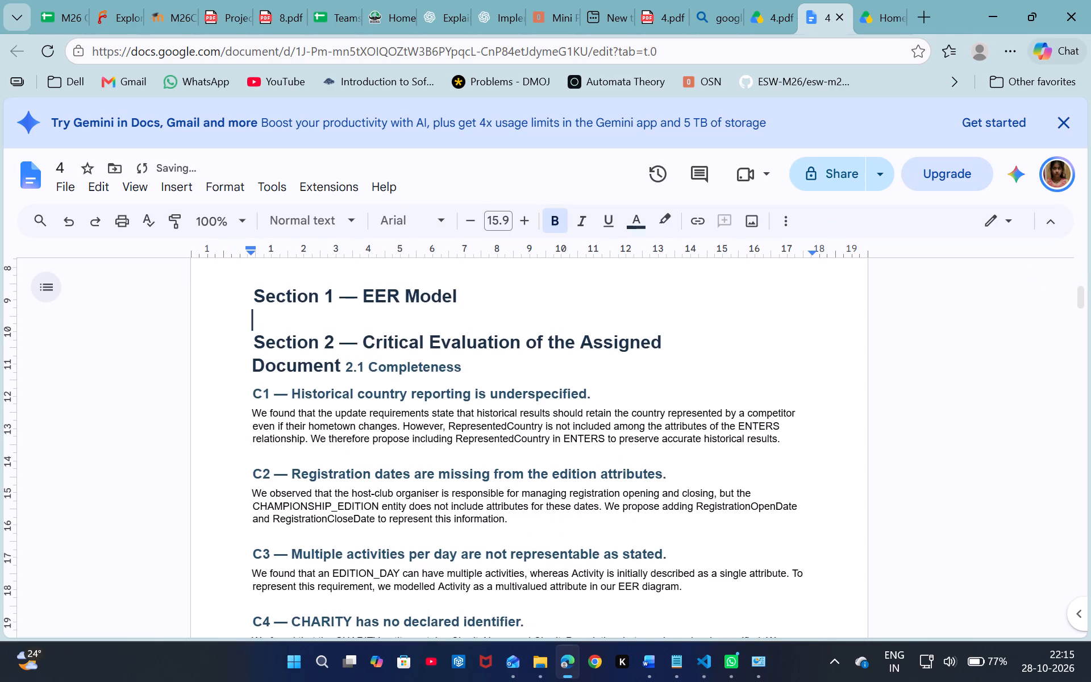
Start inserting an image uploaded from the computer on the empty line below the Section 1 — EER Model heading.
scroll(543, 441, up, 1)
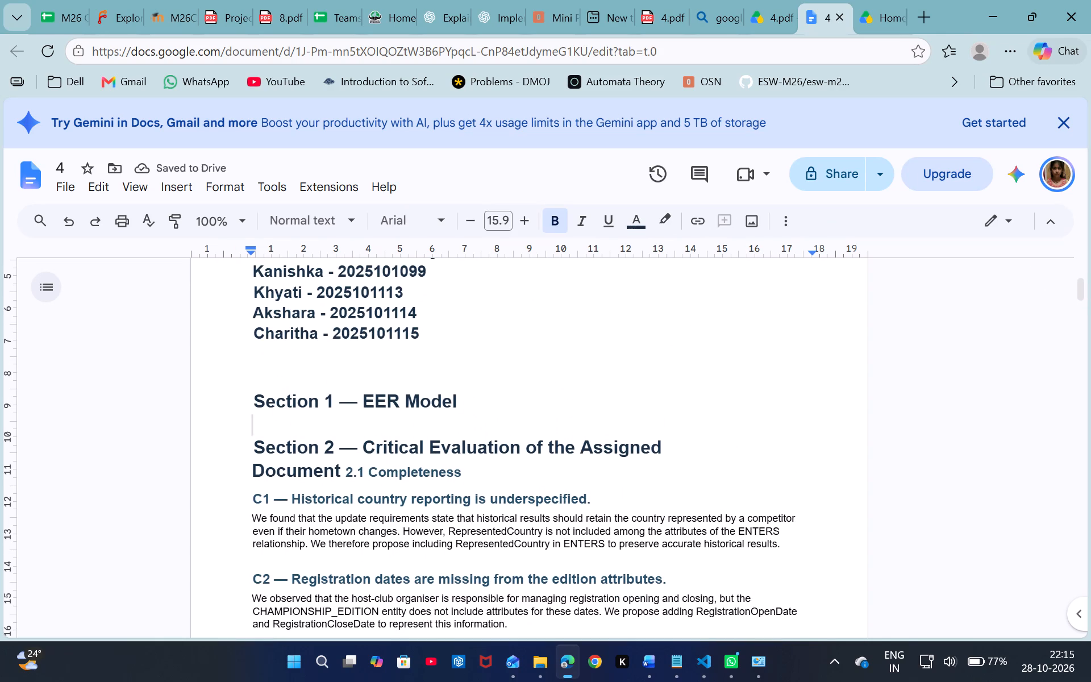
click(173, 192)
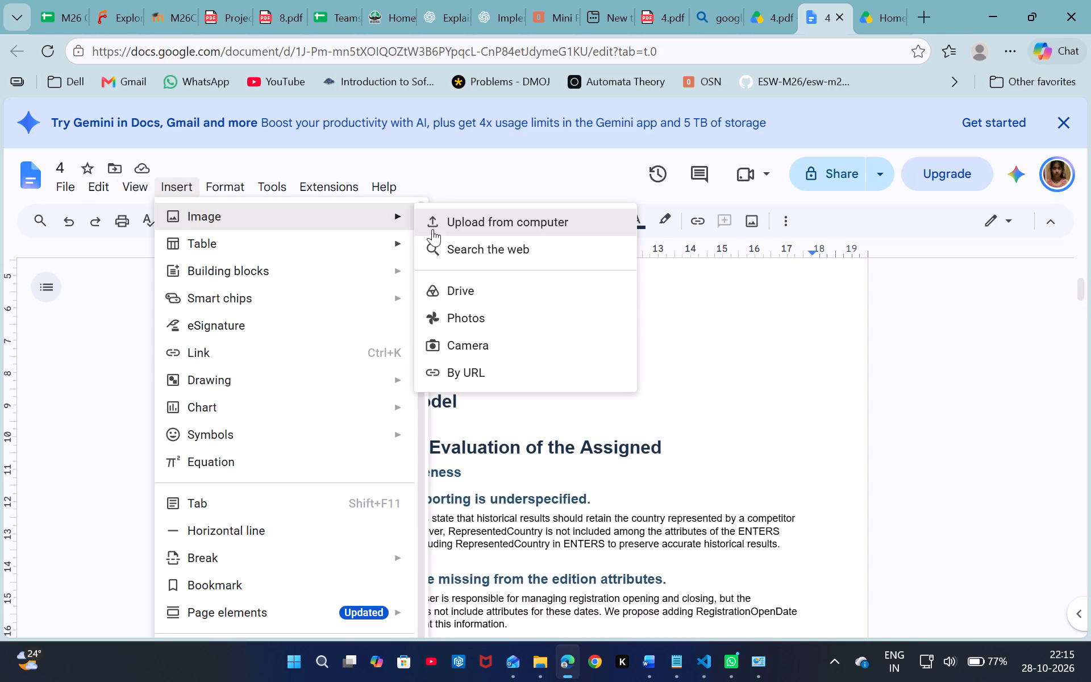
click(450, 228)
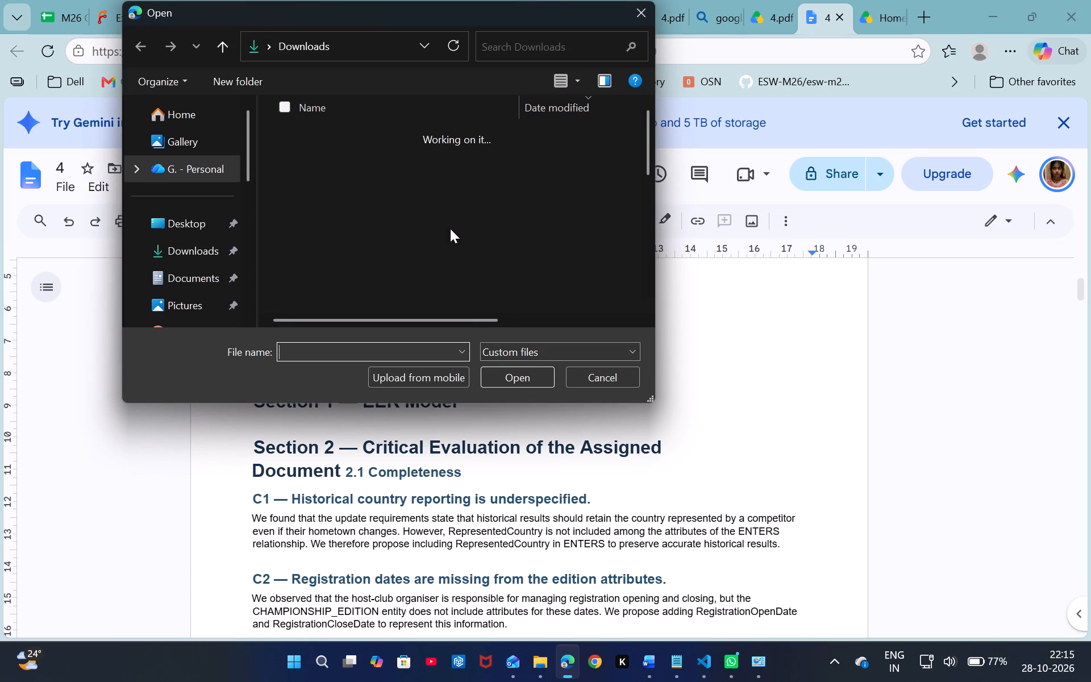
Insert the EER_diagram.drawio image from the Downloads folder below the Section 1 — EER Model heading.
click(185, 262)
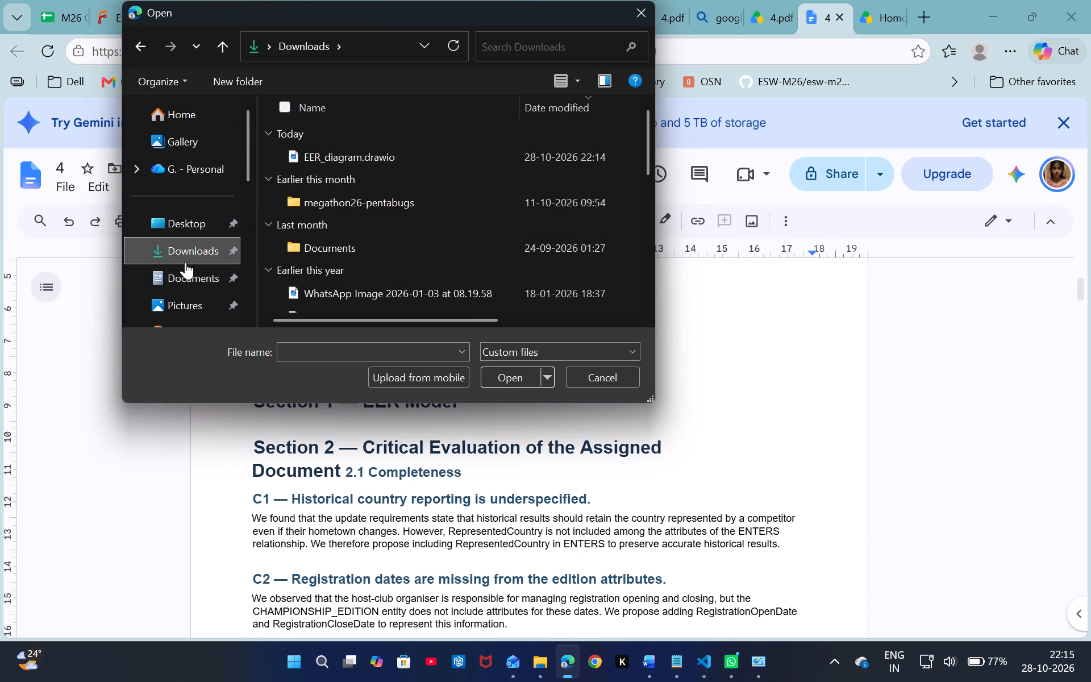
click(346, 165)
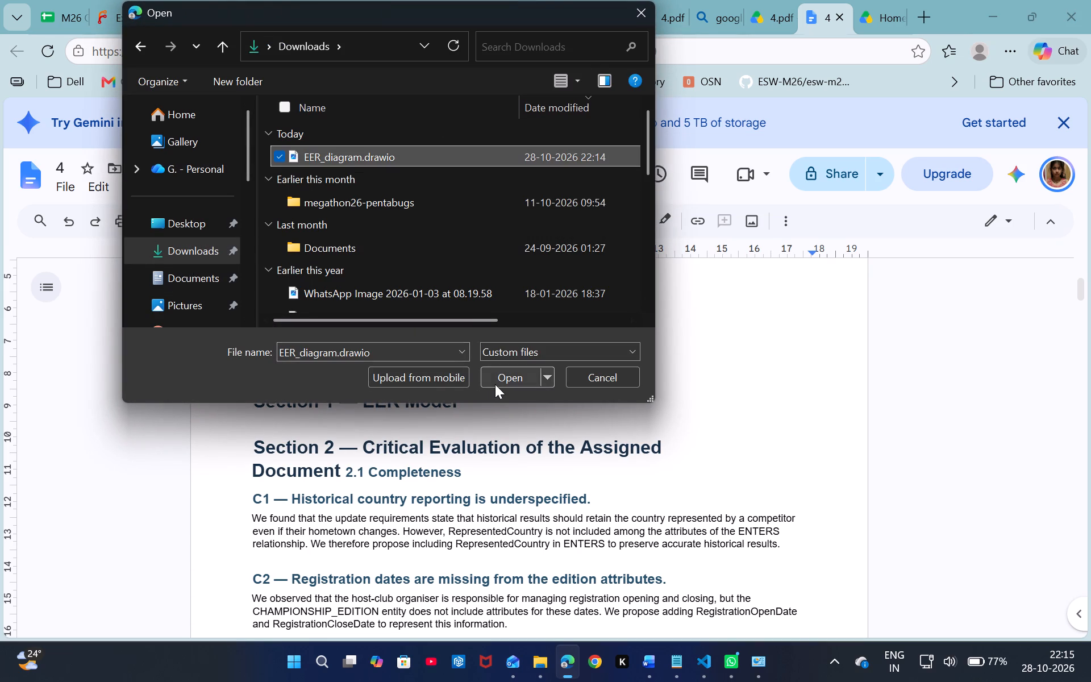
click(495, 384)
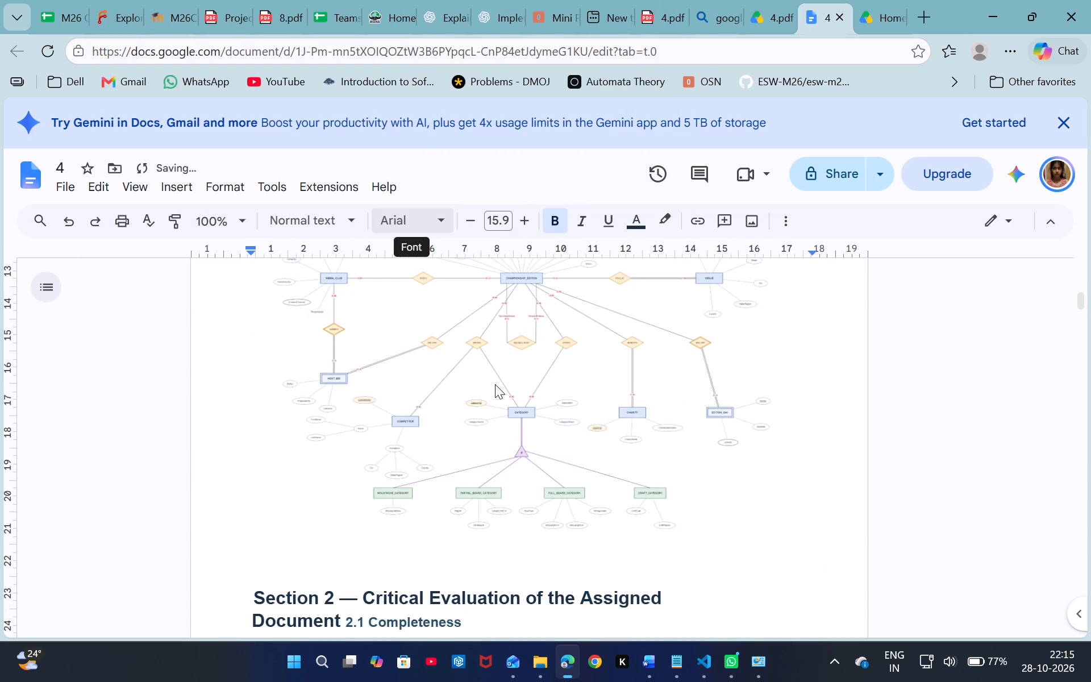
Examine the inserted EER diagram and its placement under the Section 1 heading.
scroll(495, 384, up, 1)
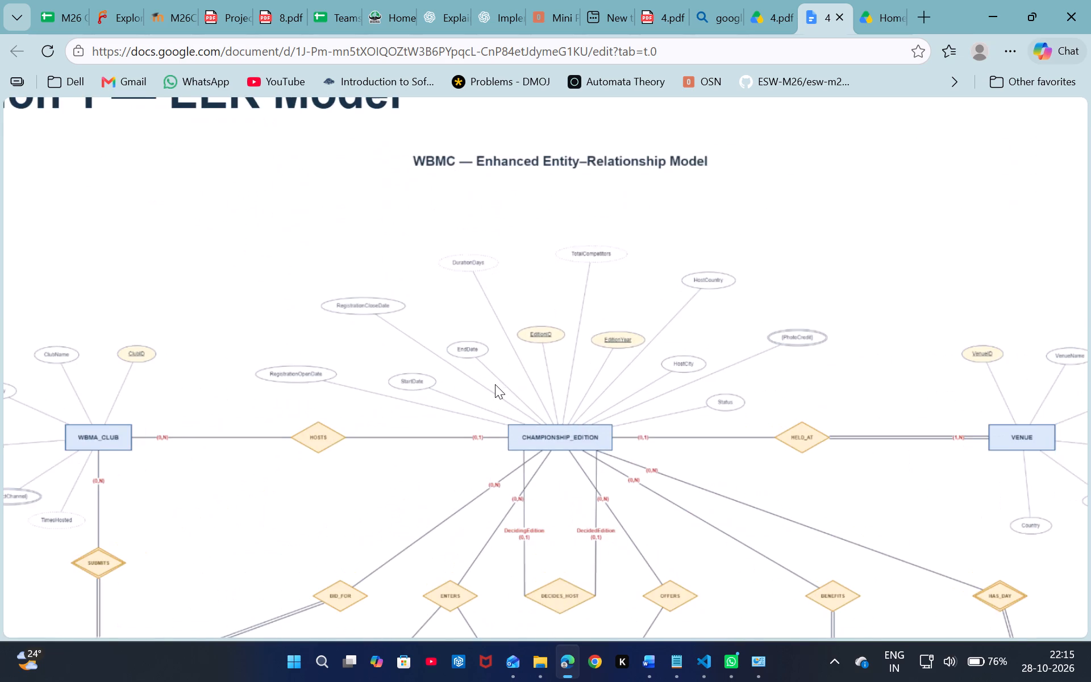
scroll(495, 384, down, 1)
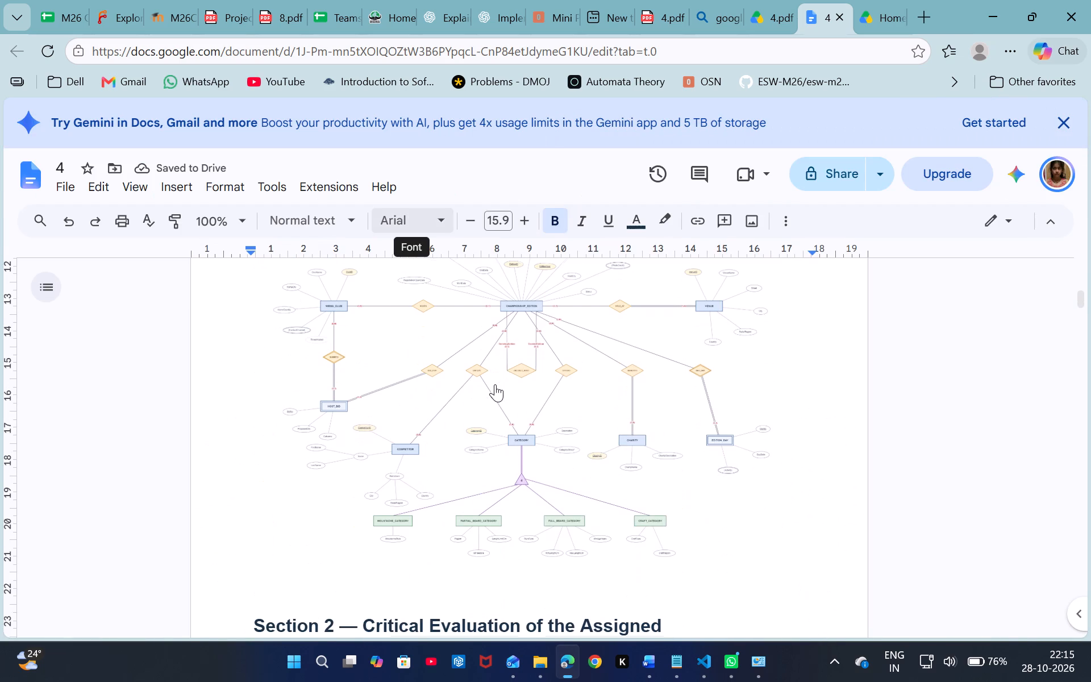
click(495, 384)
scroll(495, 384, up, 1)
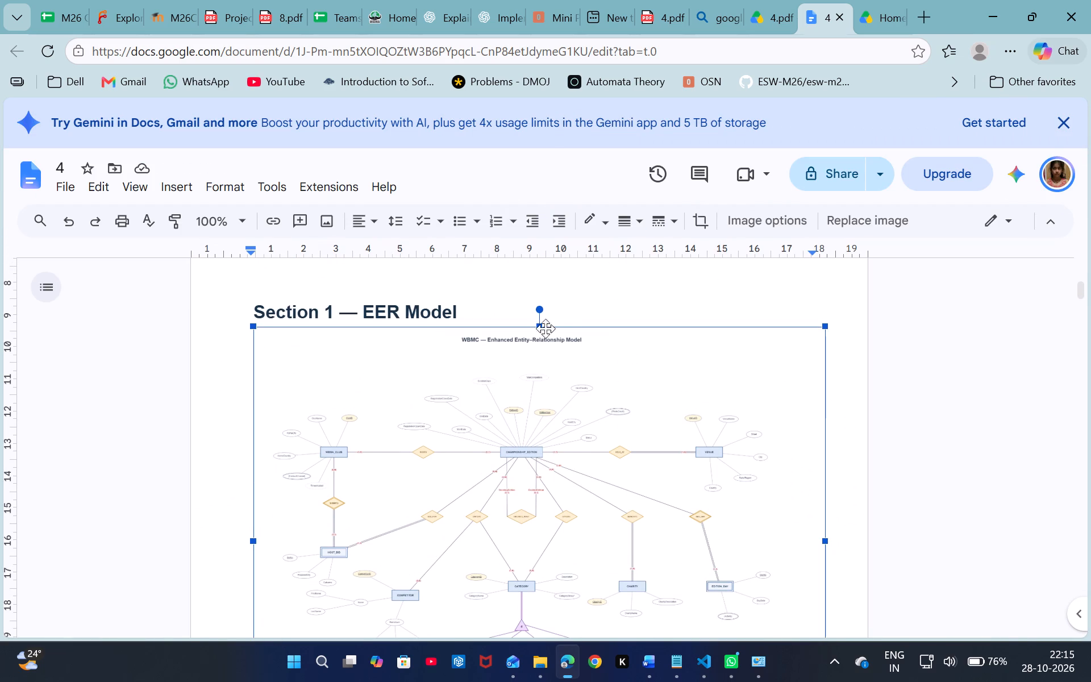
right_click(790, 350)
click(685, 297)
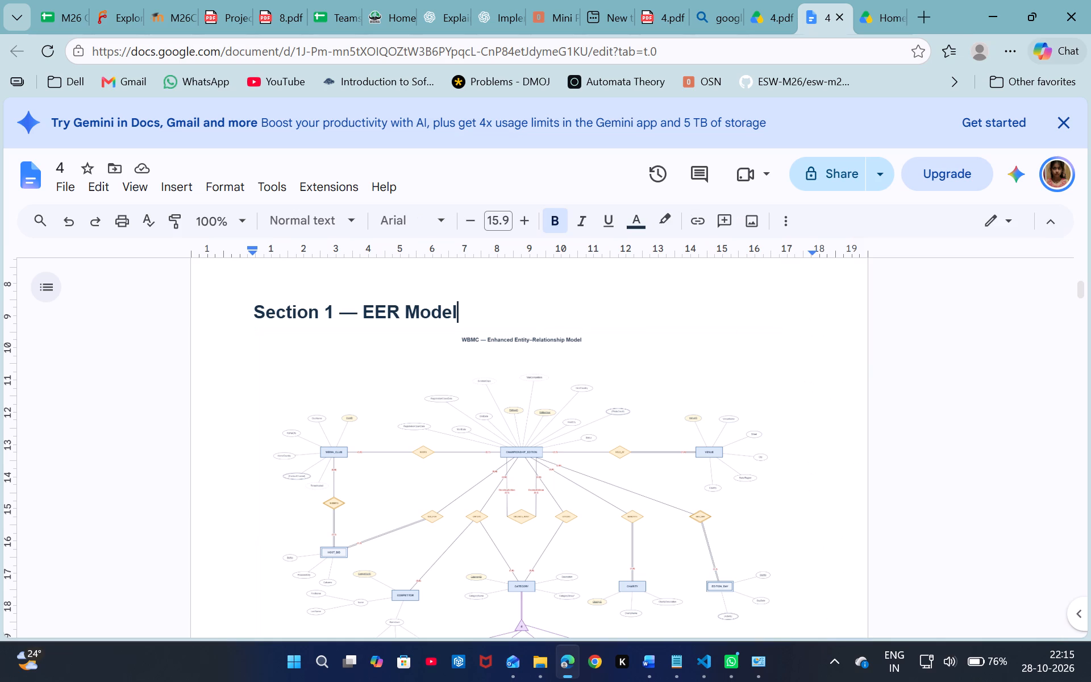
click(903, 367)
Add blank lines before the Section 2 — Critical Evaluation of the Assigned Document heading so that it starts on the next page.
scroll(903, 367, down, 3)
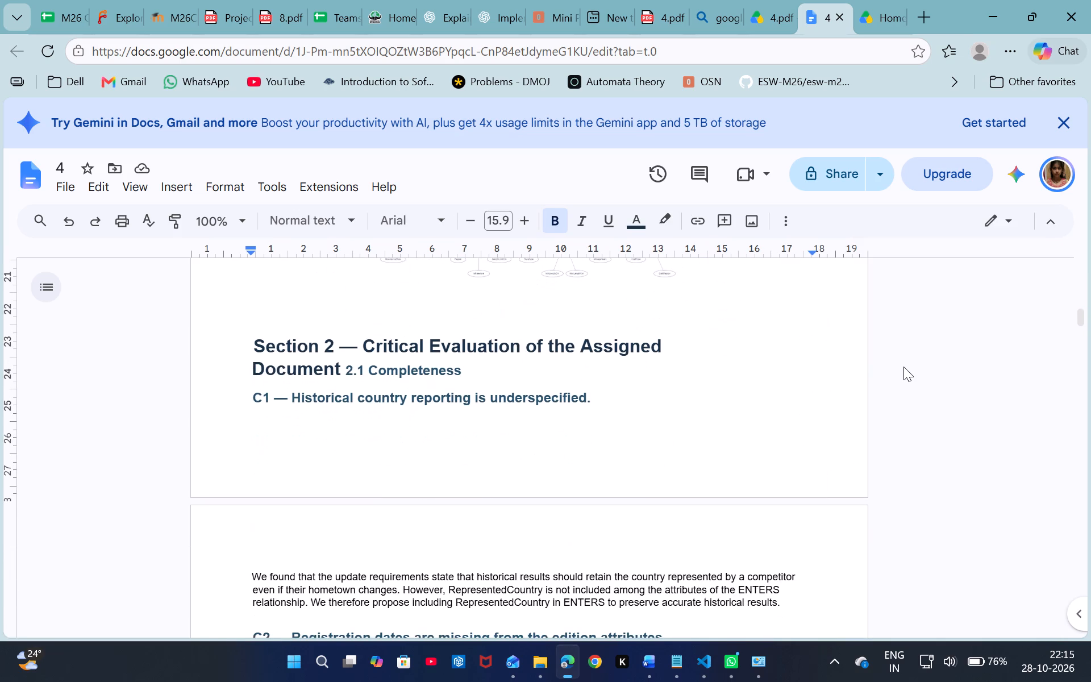
click(251, 352)
key(Return)
key(Return)
key(Return)
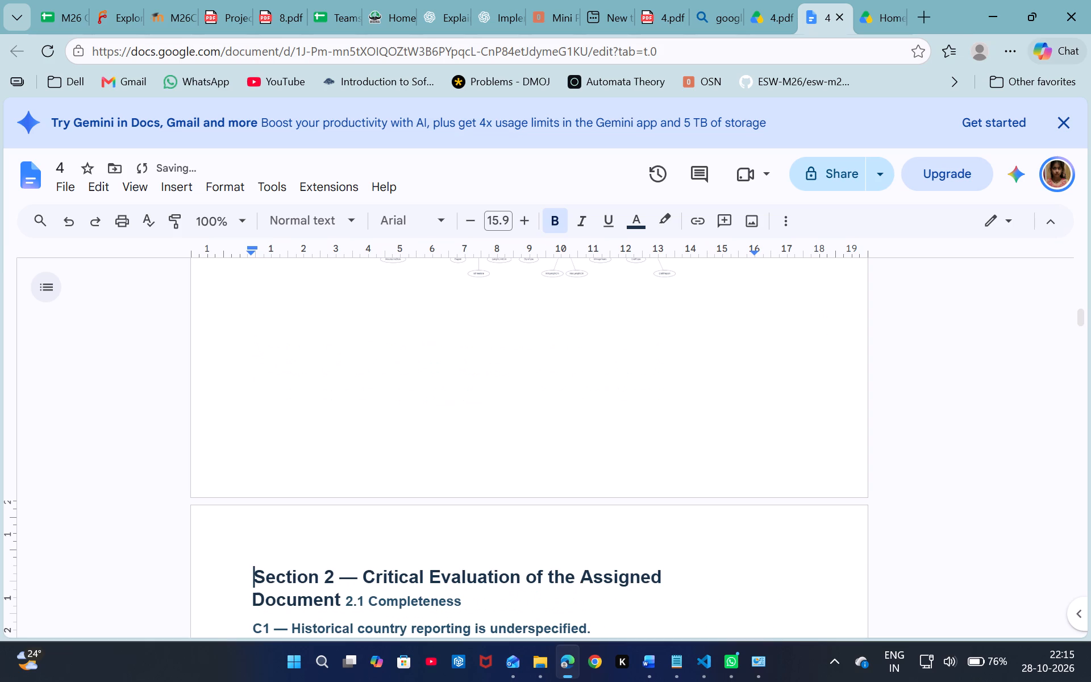
key(Return)
key(BackSpace)
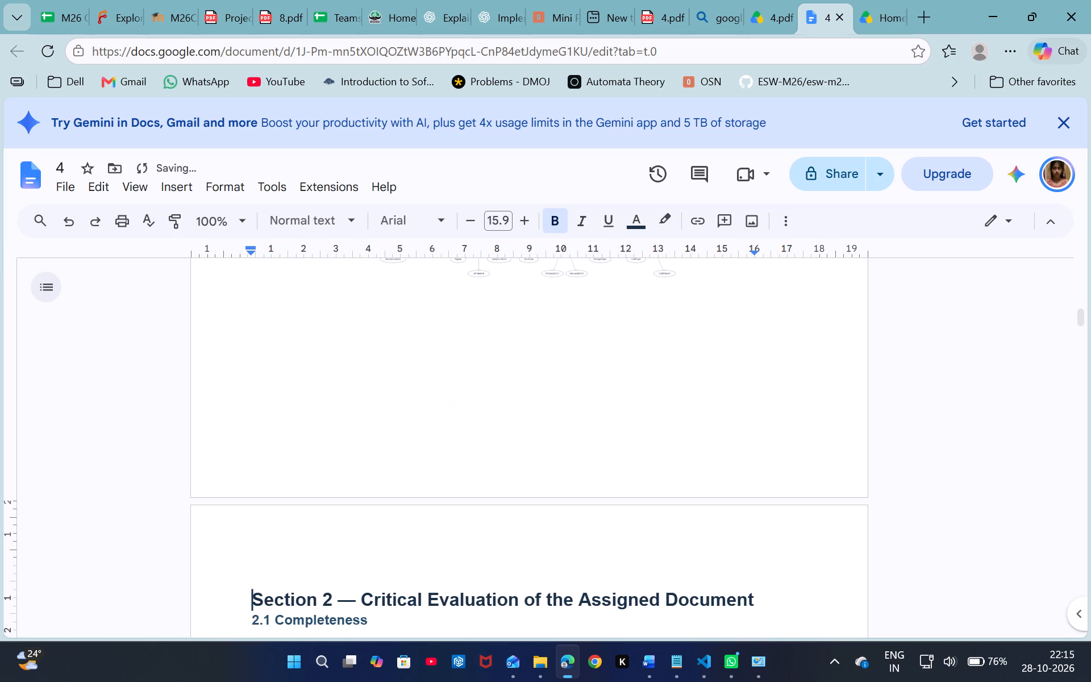
click(796, 442)
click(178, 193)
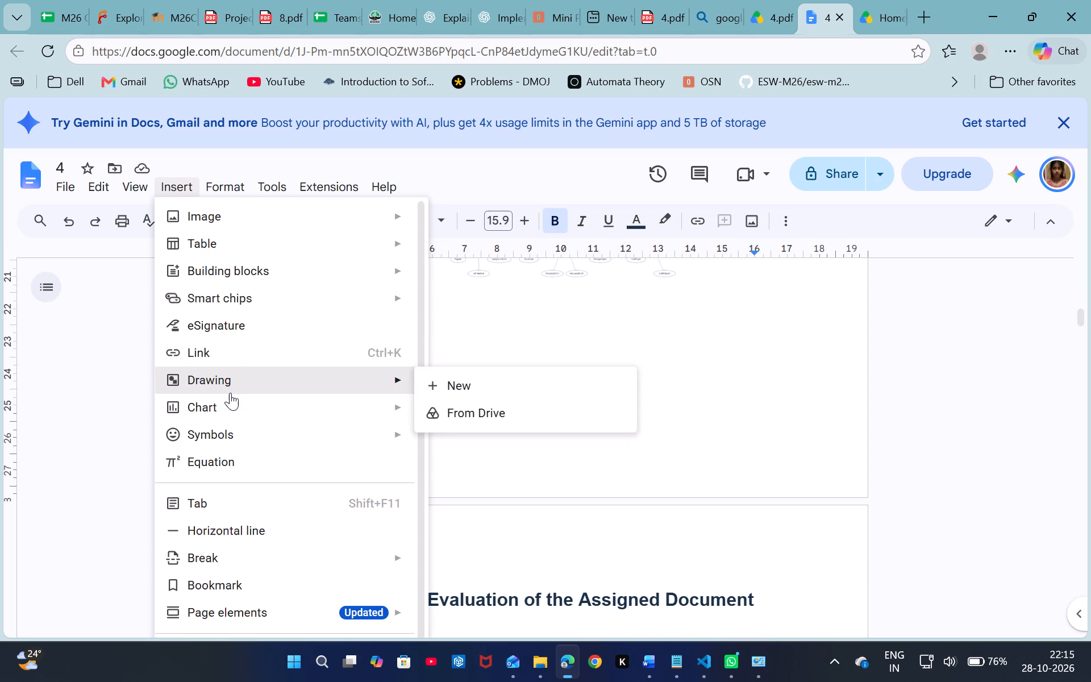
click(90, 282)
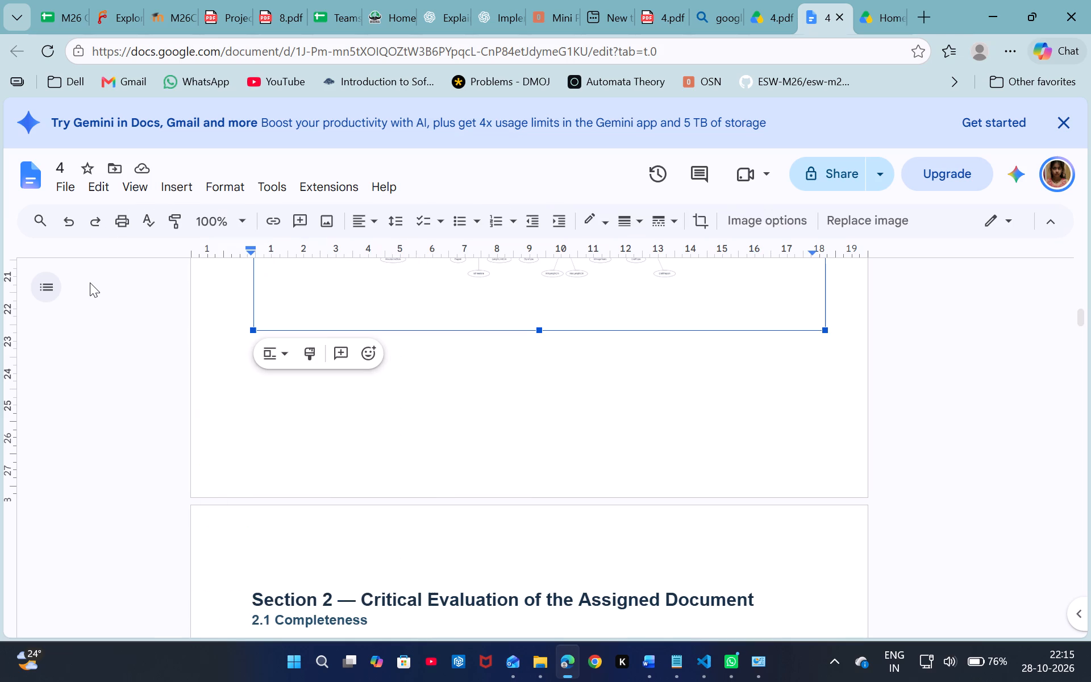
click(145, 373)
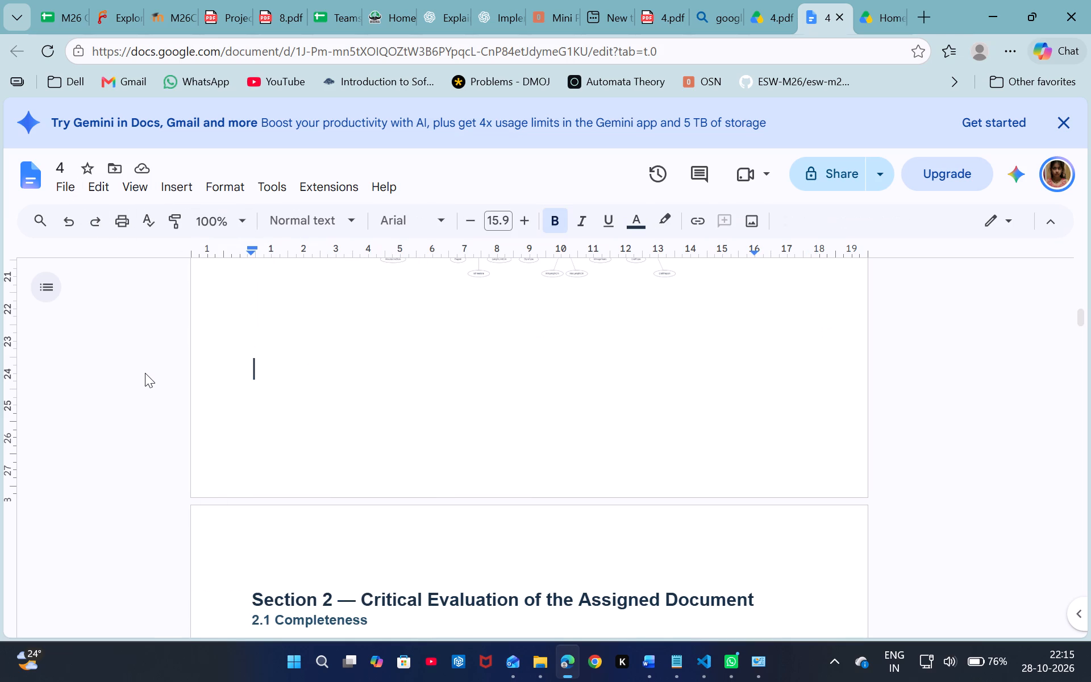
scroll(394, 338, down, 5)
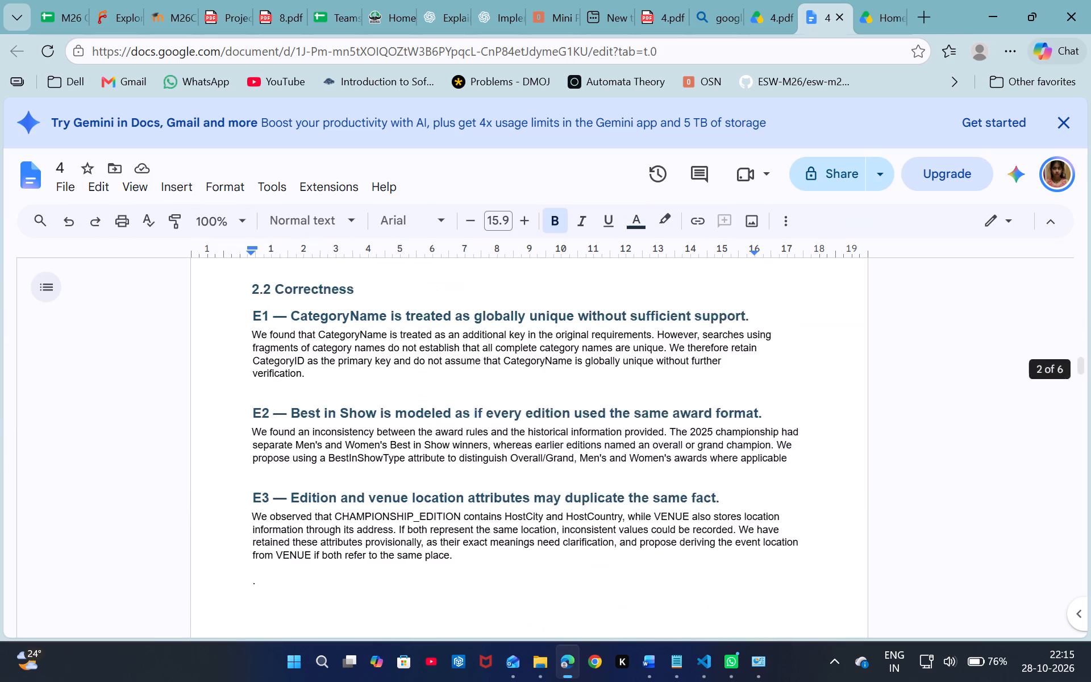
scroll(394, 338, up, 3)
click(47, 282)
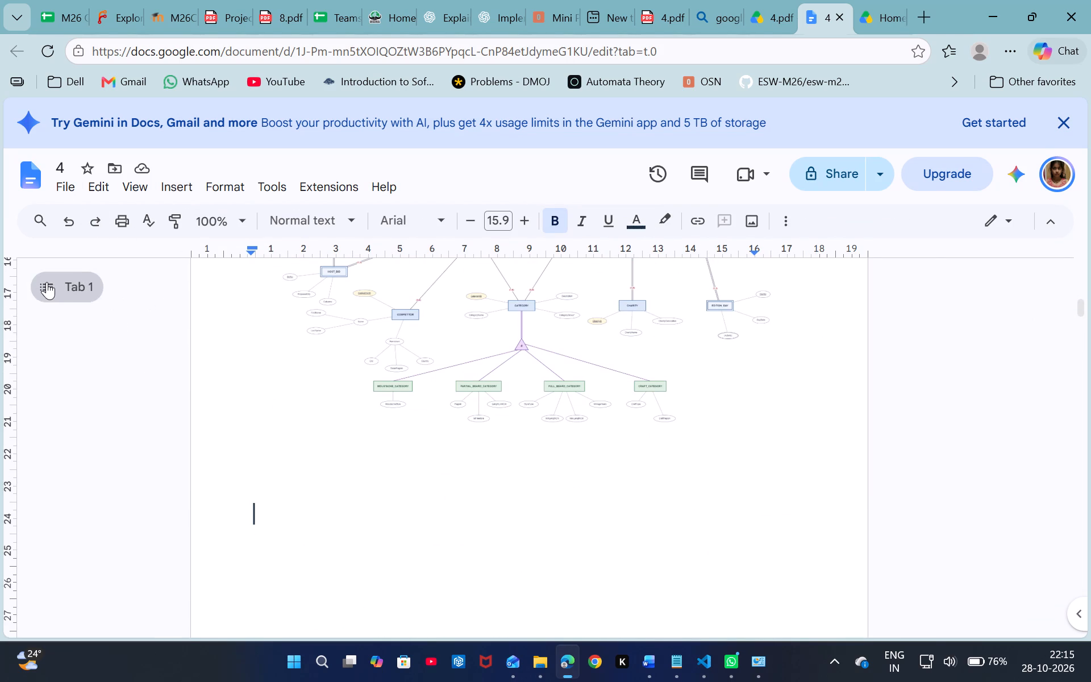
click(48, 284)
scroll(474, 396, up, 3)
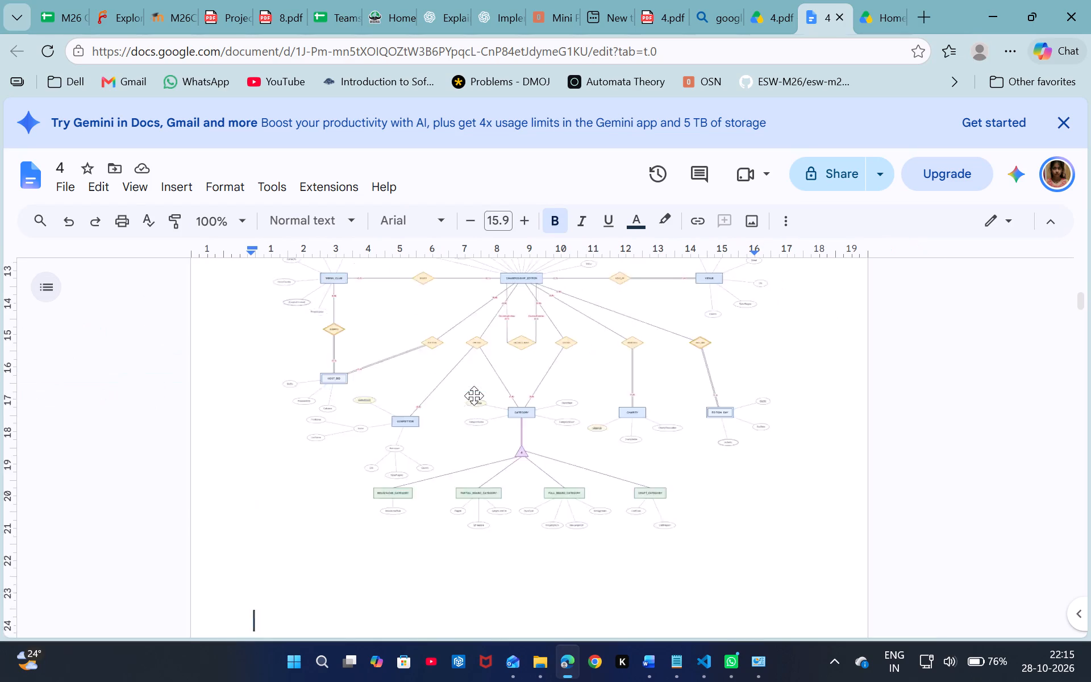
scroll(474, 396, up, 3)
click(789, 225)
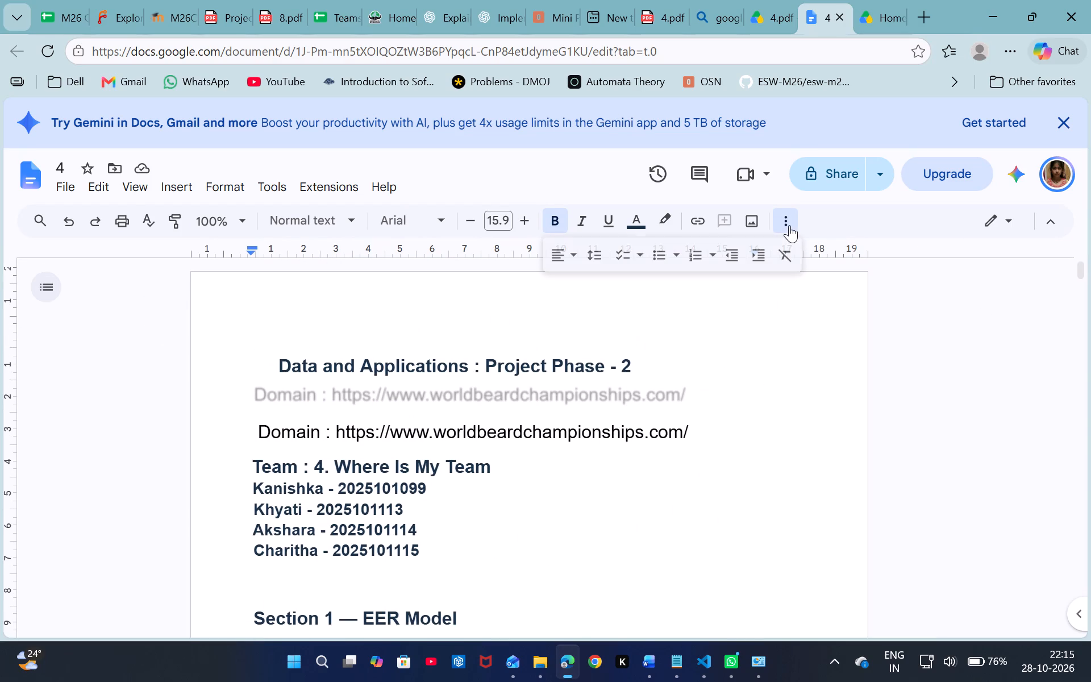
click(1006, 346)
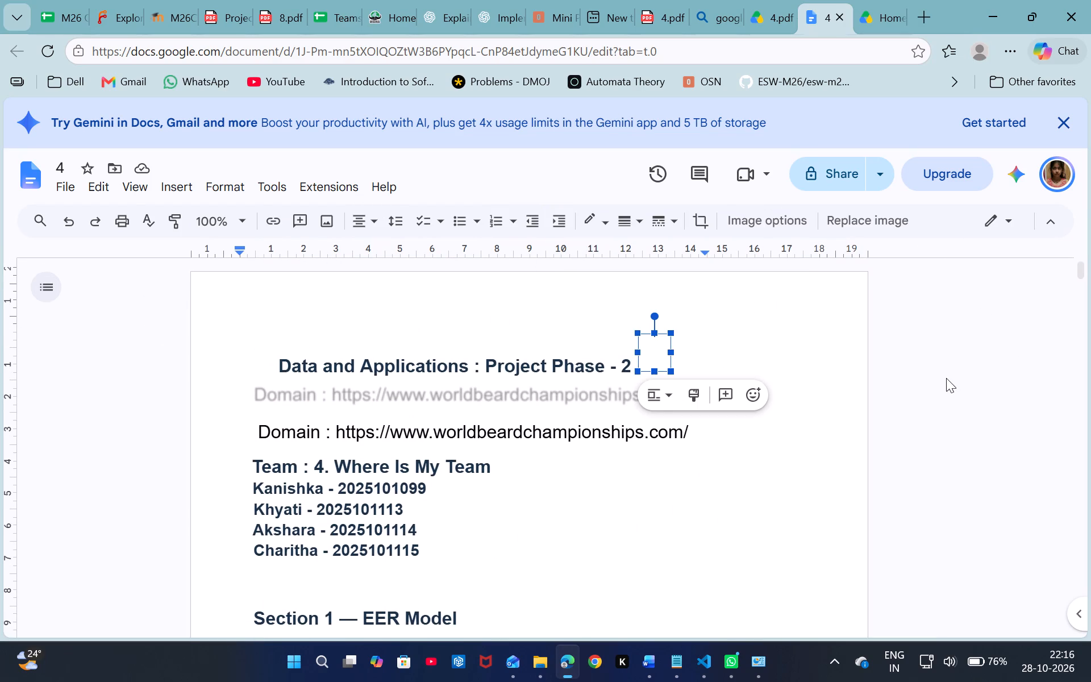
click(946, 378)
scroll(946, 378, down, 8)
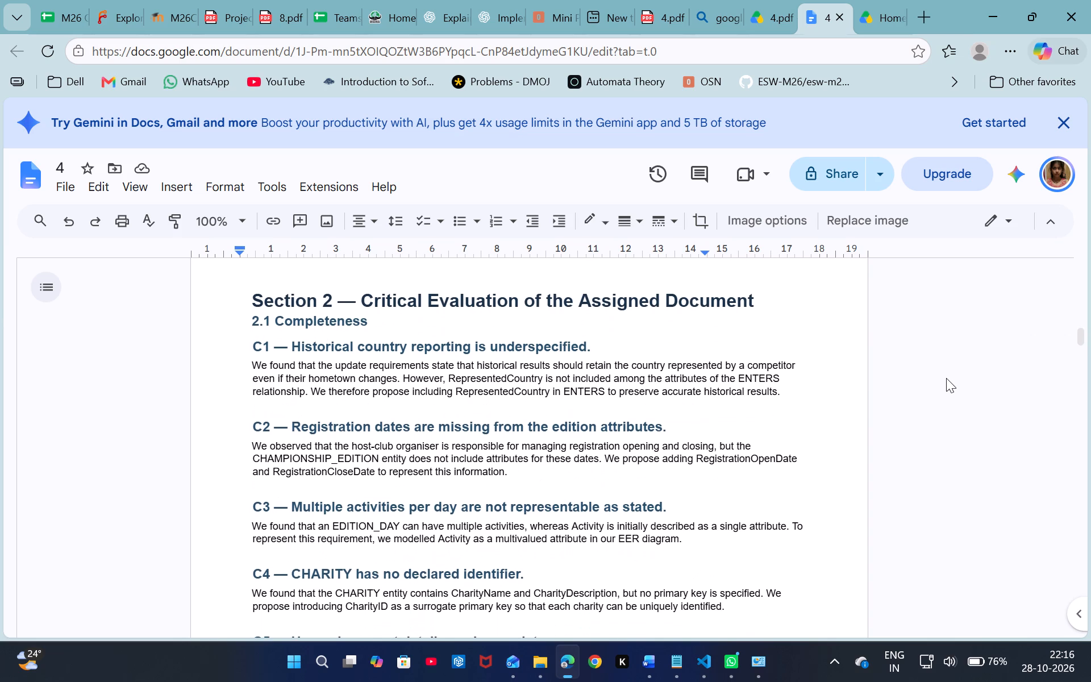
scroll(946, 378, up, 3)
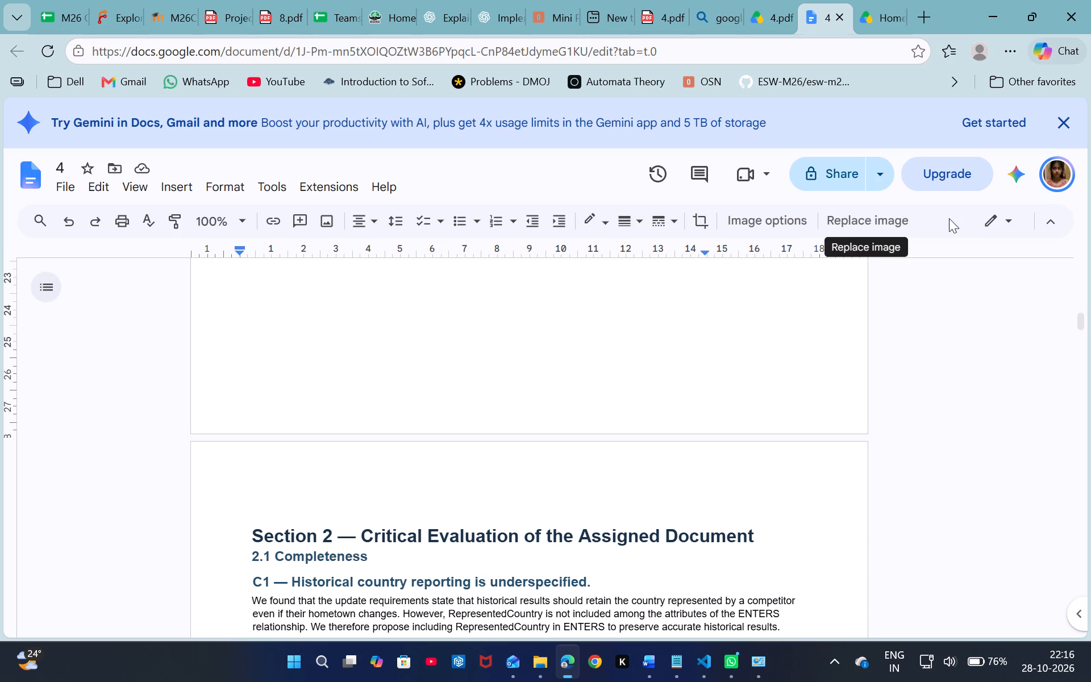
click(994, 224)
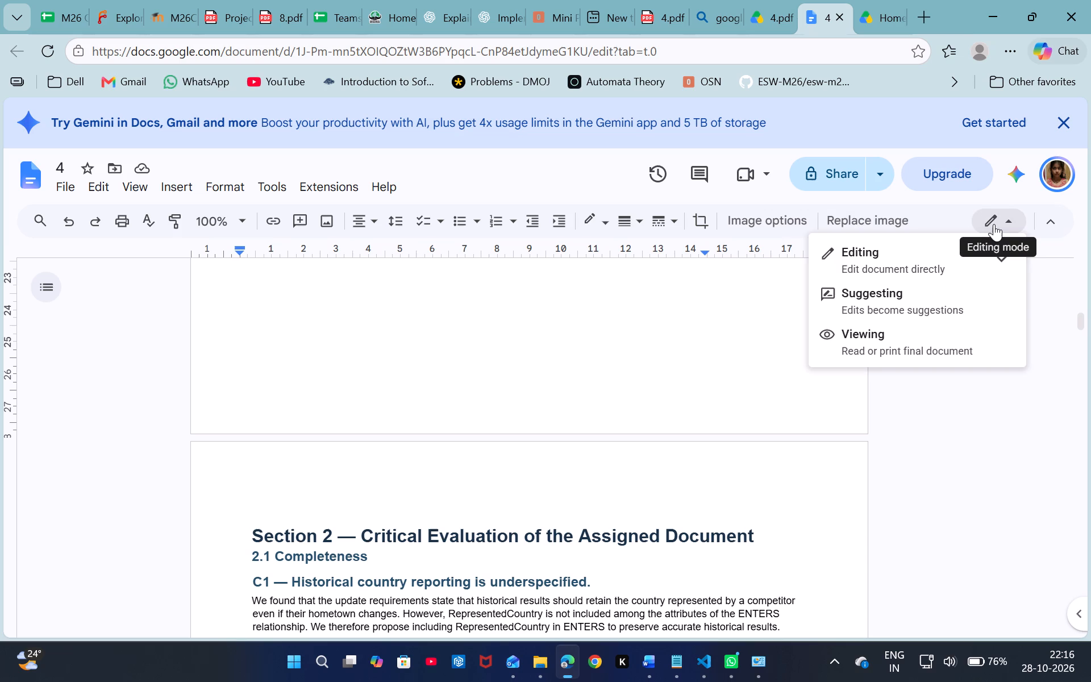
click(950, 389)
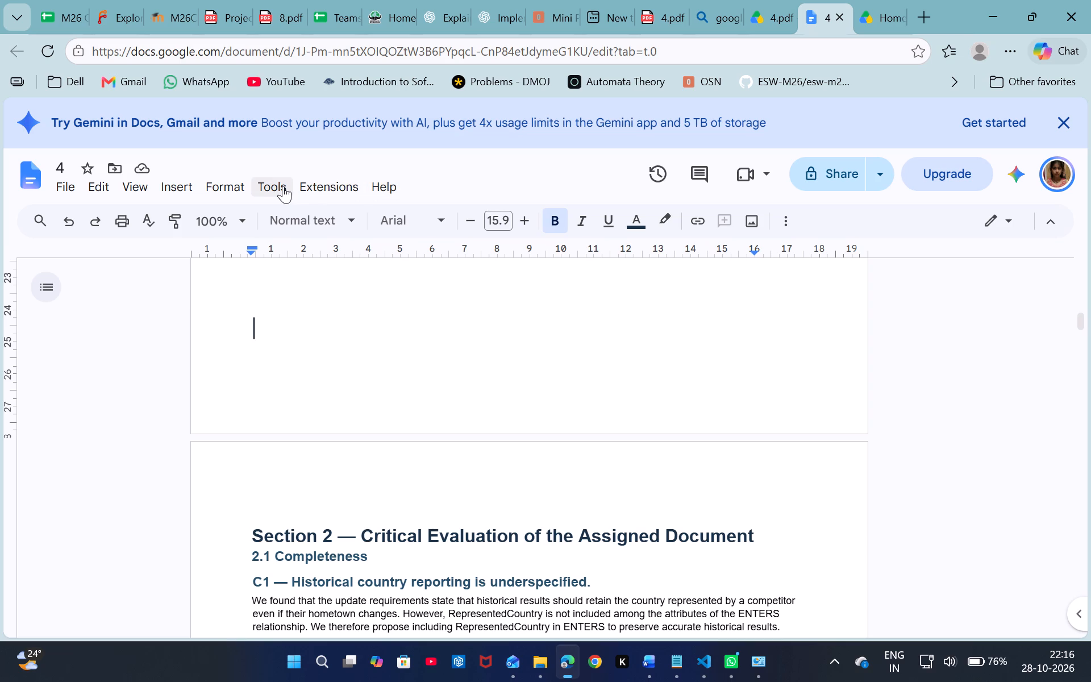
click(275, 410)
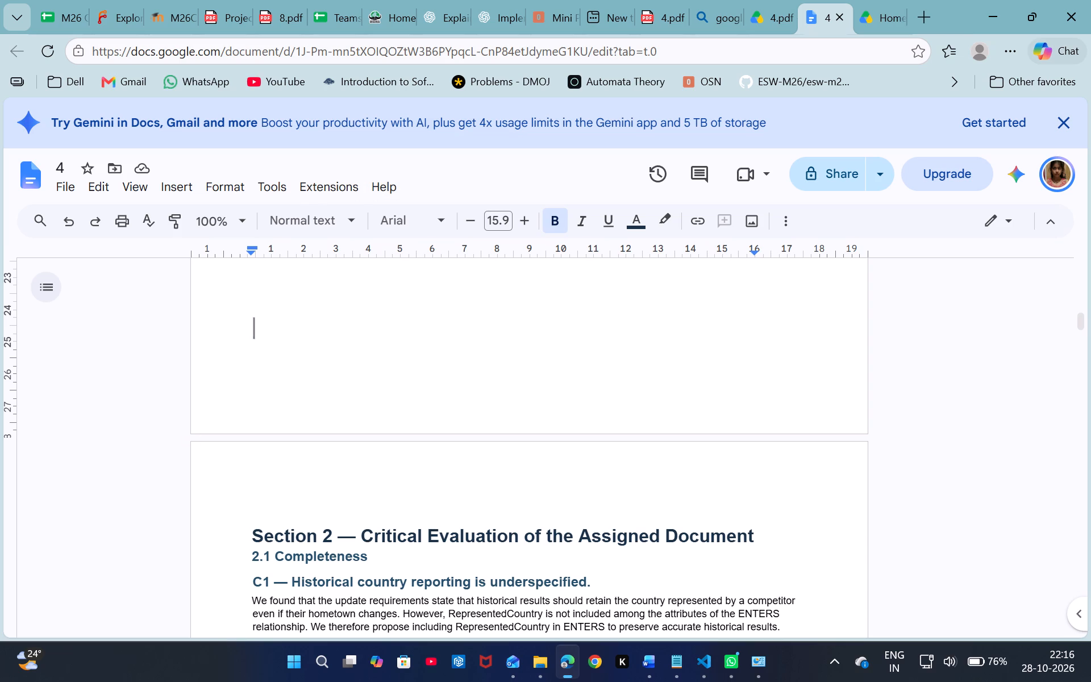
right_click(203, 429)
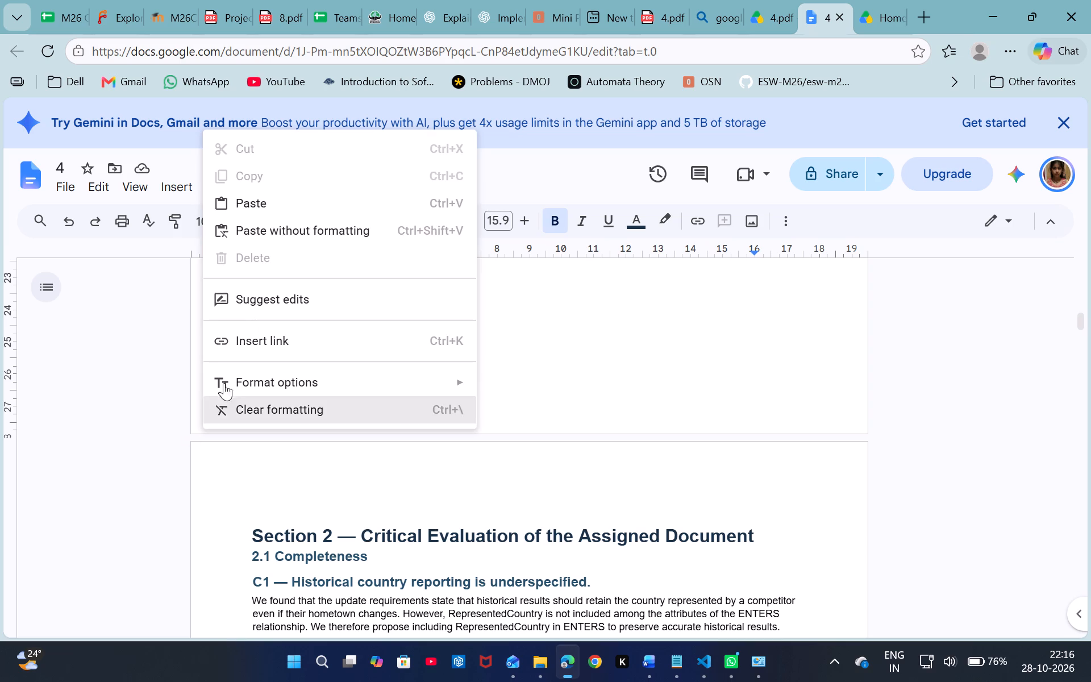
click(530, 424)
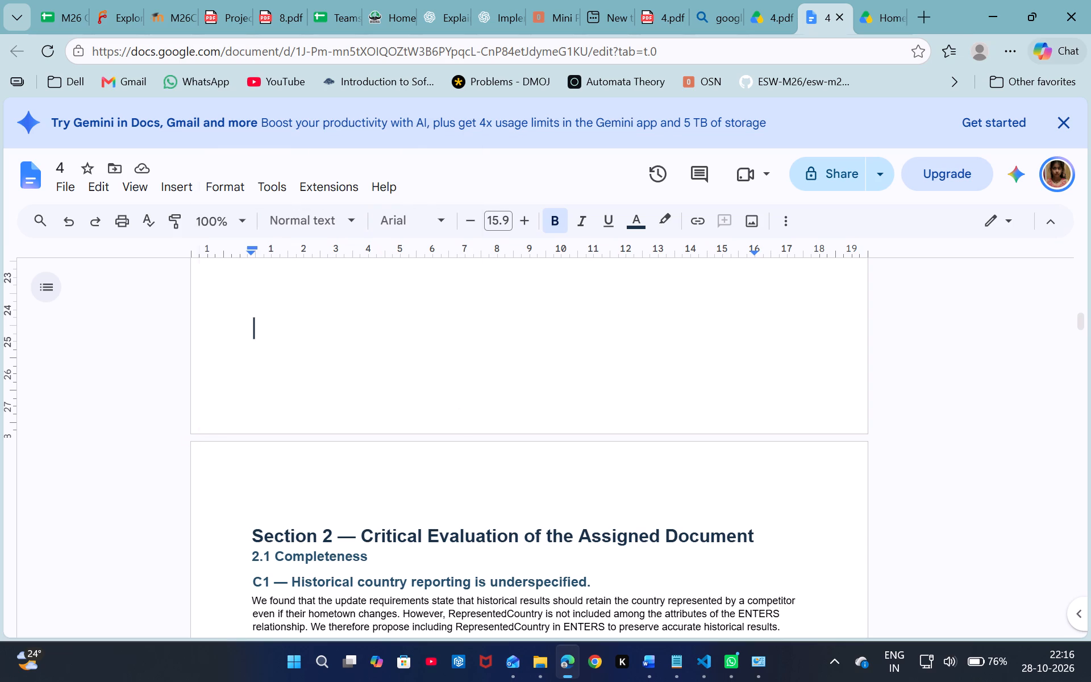
Add blank lines after the final paragraph at the document's end until a new page begins.
scroll(530, 424, down, 17)
scroll(530, 424, down, 7)
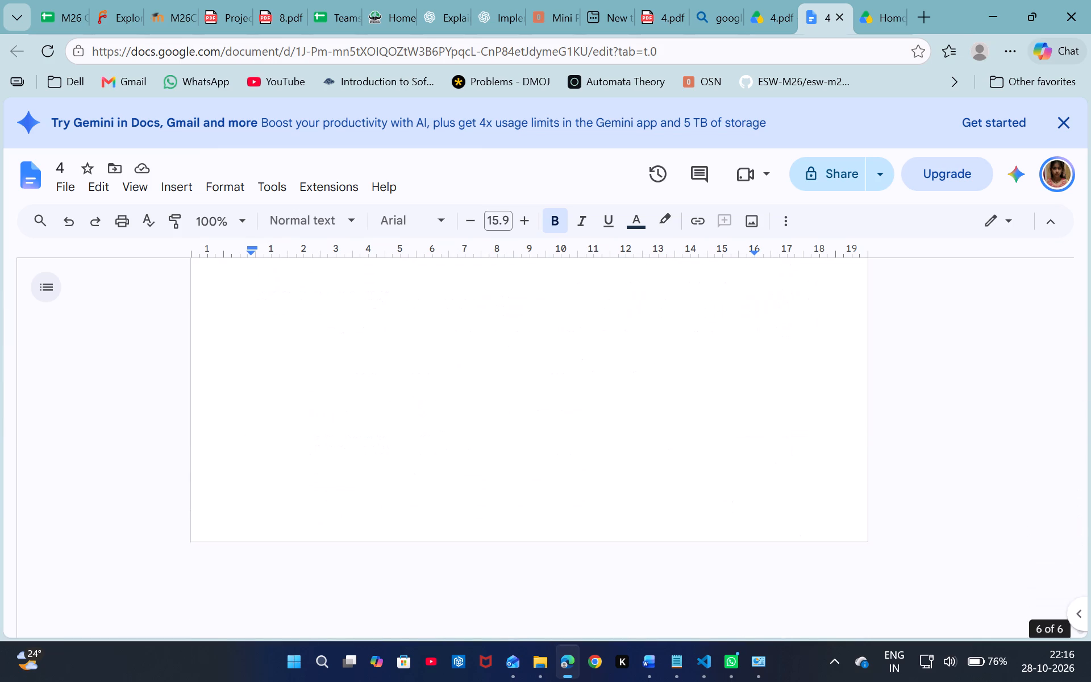
scroll(530, 424, up, 5)
scroll(527, 448, down, 7)
click(427, 513)
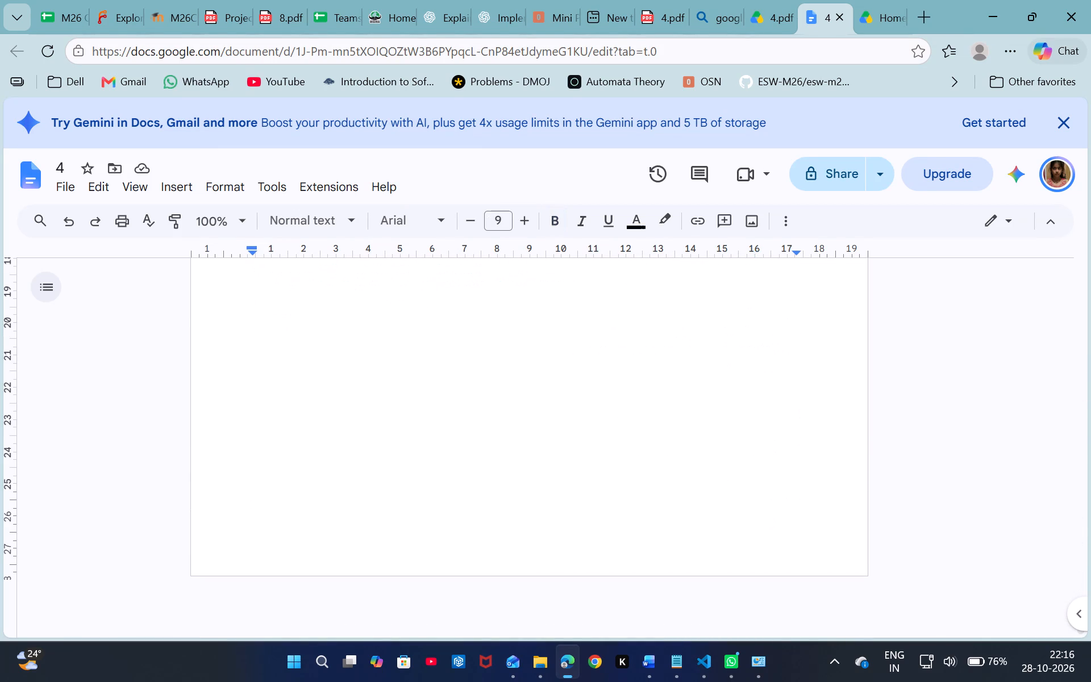
click(427, 513)
scroll(427, 513, up, 3)
click(594, 440)
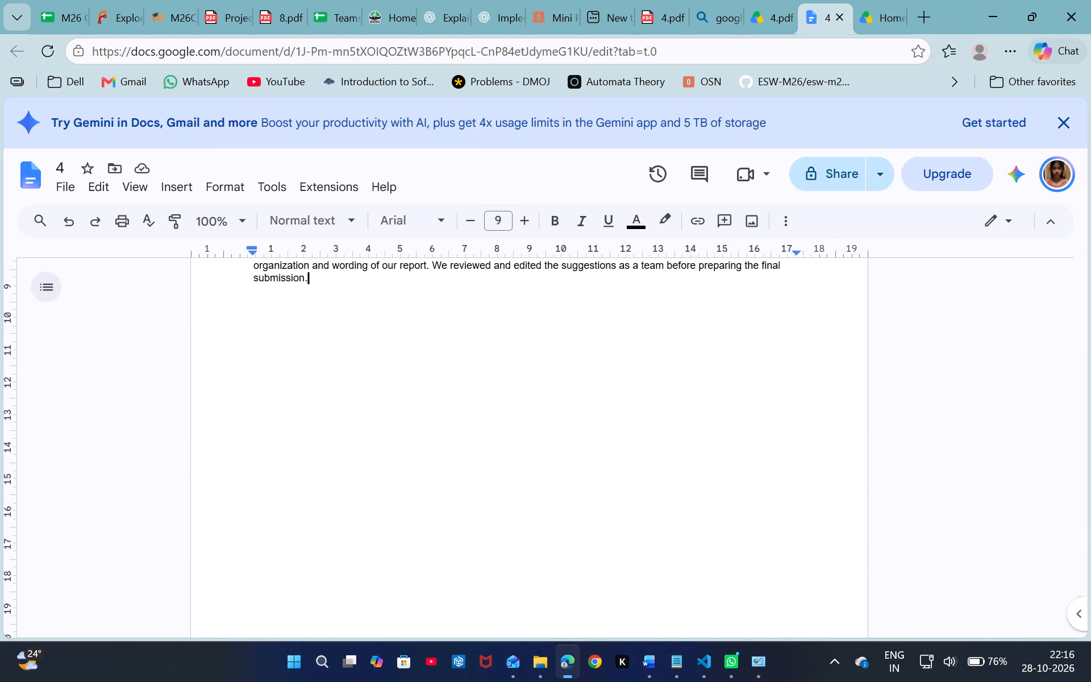
key(Return)
key(Return)
key(Return)
key(Return)
key(Return)
key(Return)
key(Return)
key(Return)
key(Return)
key(Return)
key(Return)
key(Return)
key(Return)
key(Return)
key(Return)
key(Return)
key(Return)
key(Return)
key(Return)
key(Return)
key(Return)
key(Return)
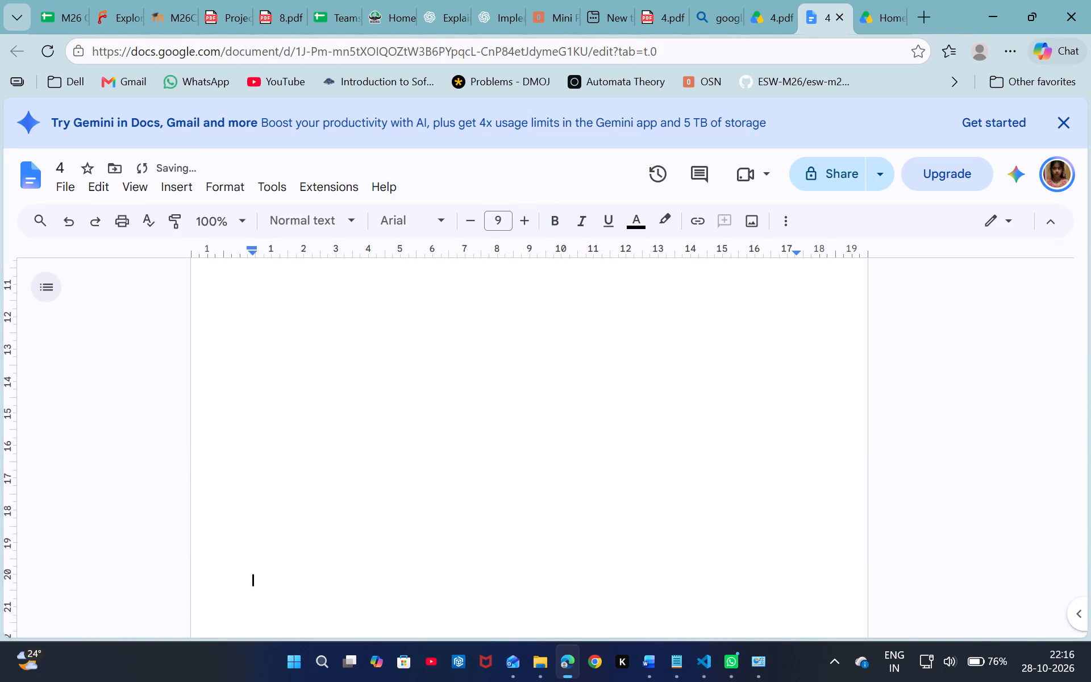
key(Return)
key(Return)
key(Return)
key(Return)
key(Return)
key(Return)
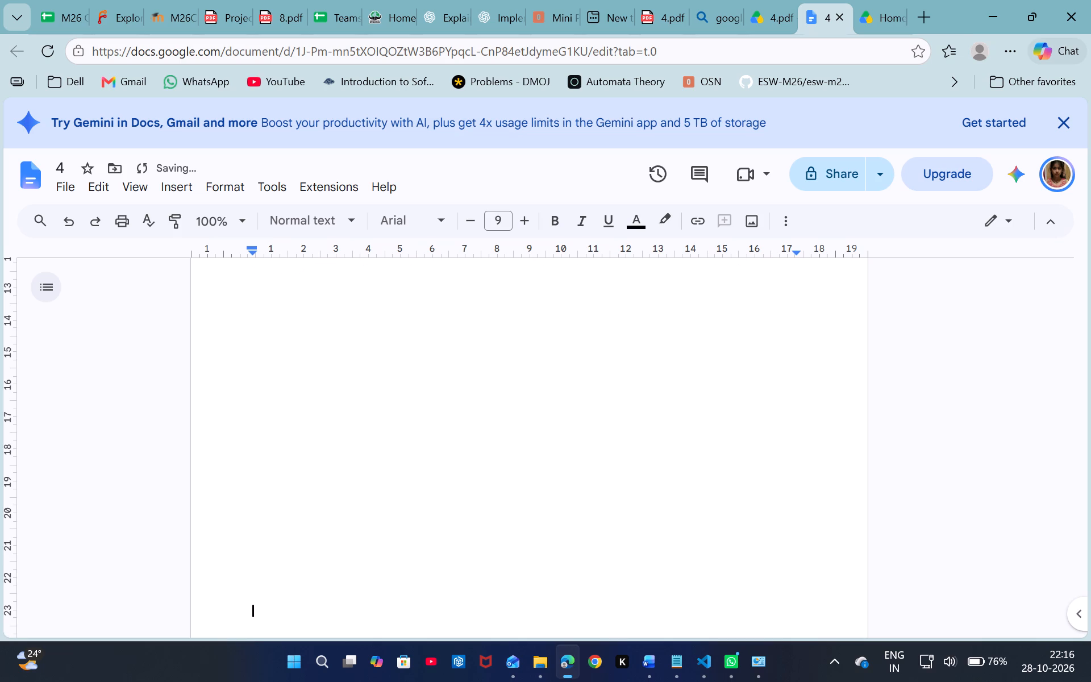
key(Return)
key(Return)
key(Return)
key(Return)
key(Return)
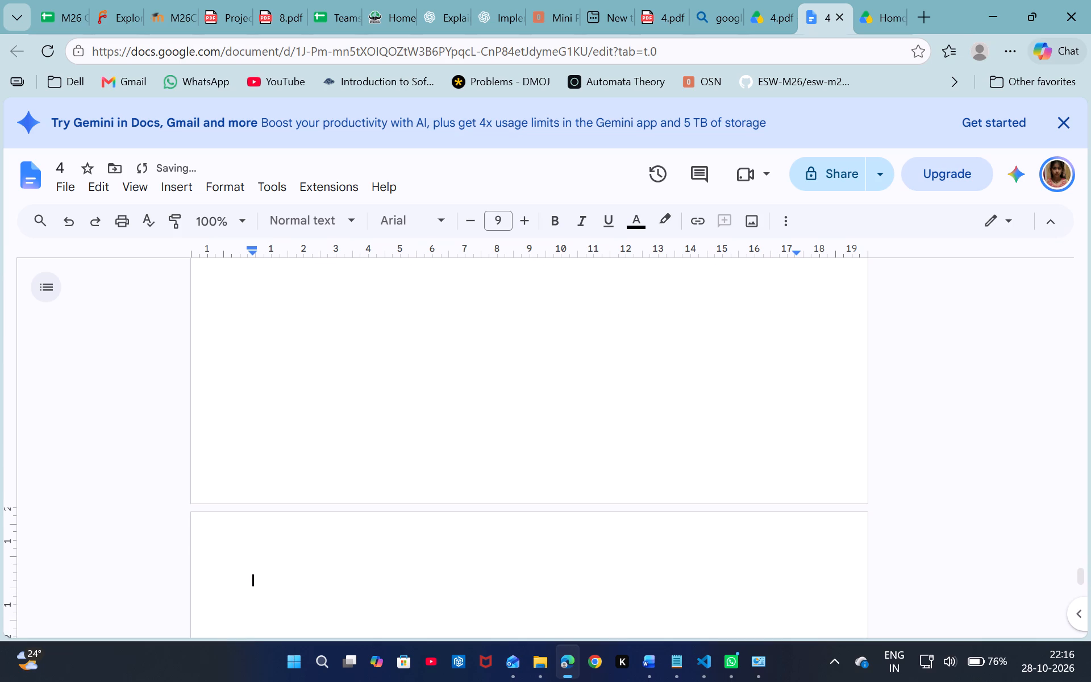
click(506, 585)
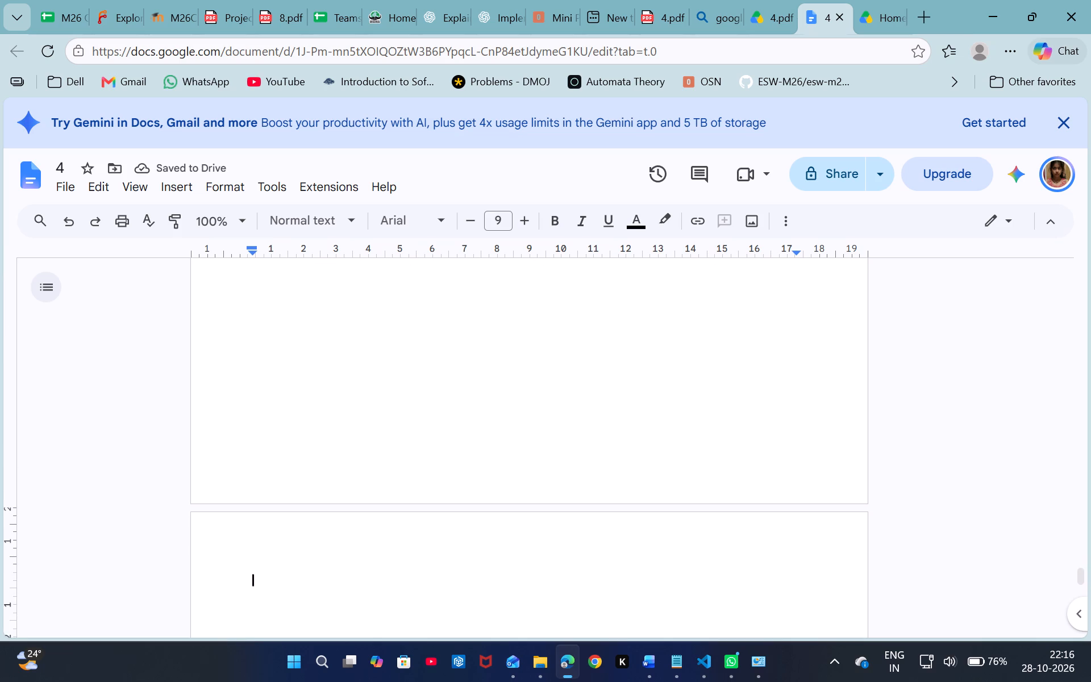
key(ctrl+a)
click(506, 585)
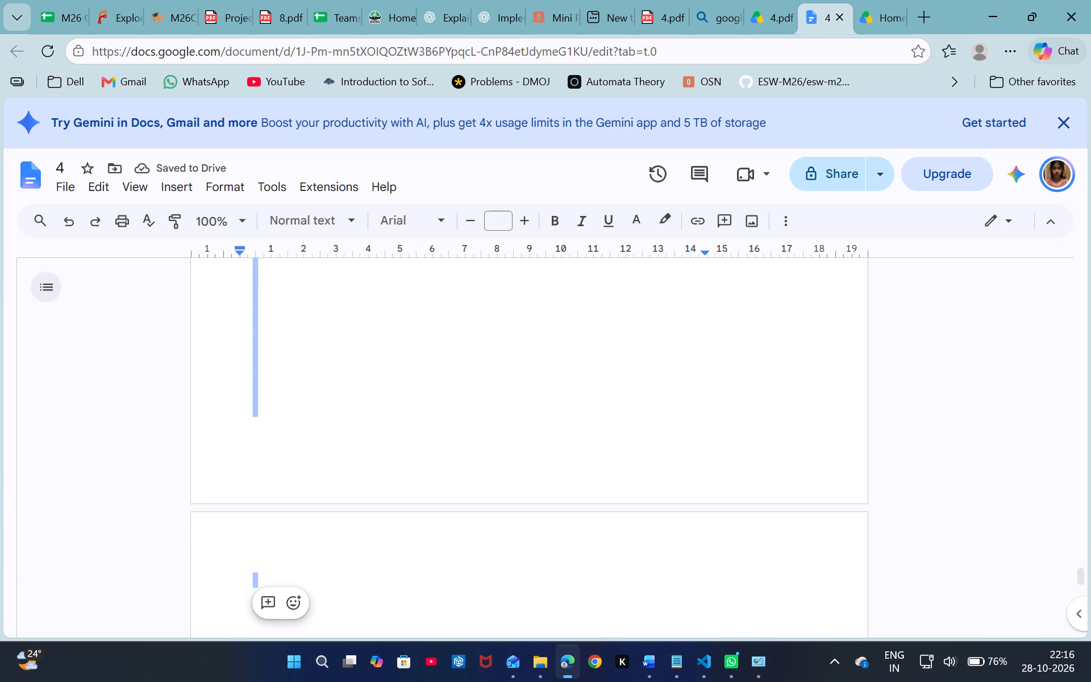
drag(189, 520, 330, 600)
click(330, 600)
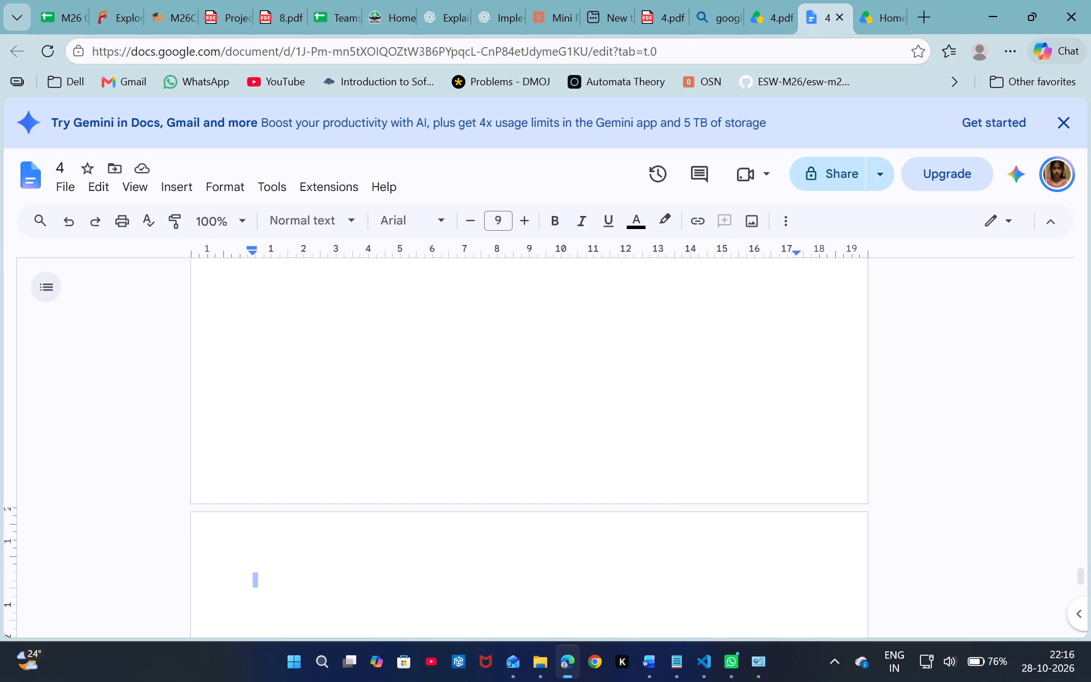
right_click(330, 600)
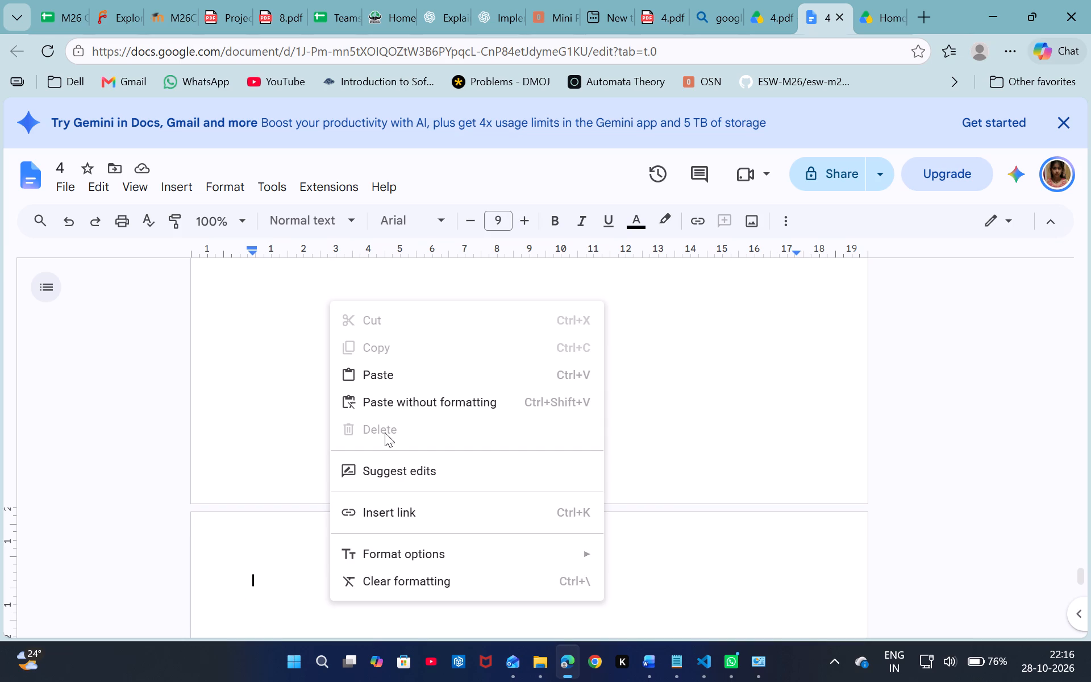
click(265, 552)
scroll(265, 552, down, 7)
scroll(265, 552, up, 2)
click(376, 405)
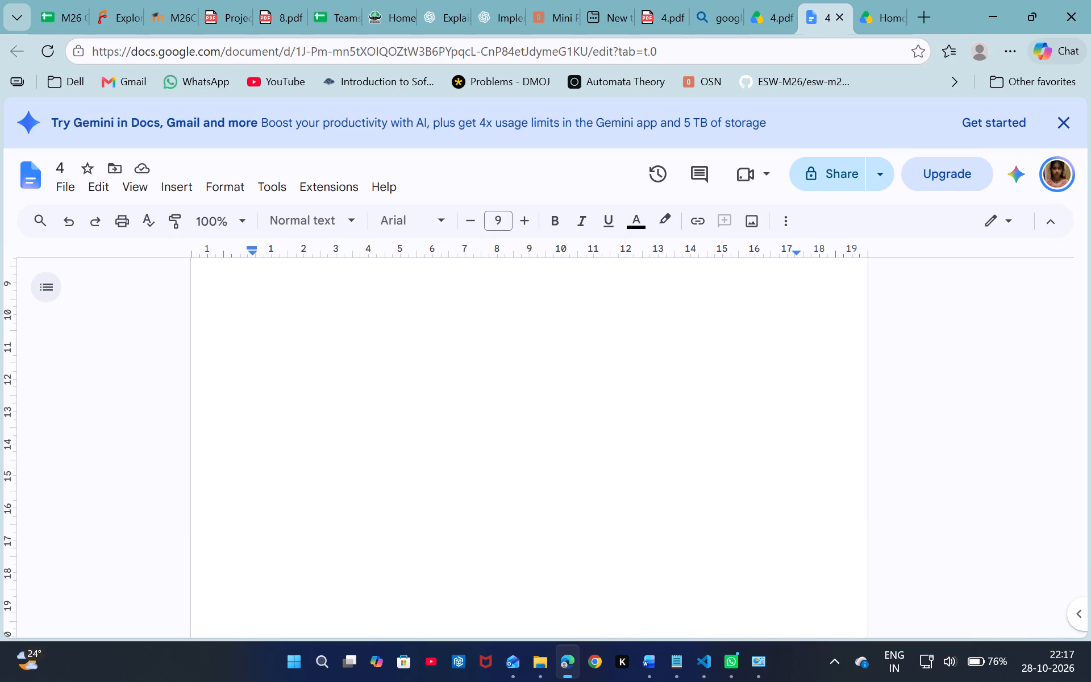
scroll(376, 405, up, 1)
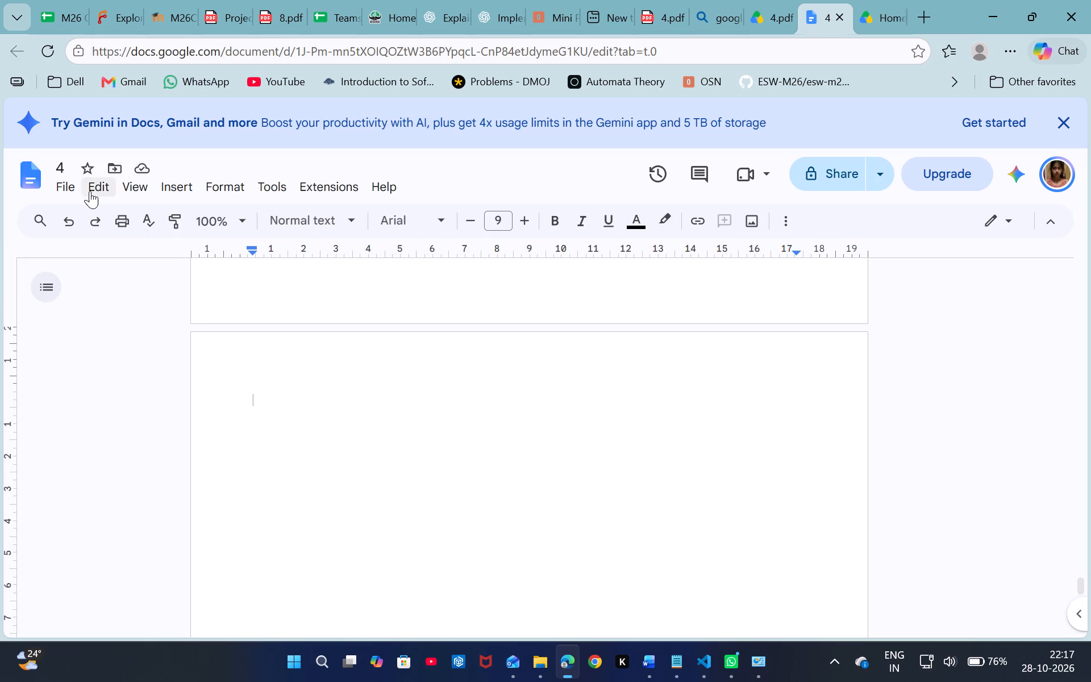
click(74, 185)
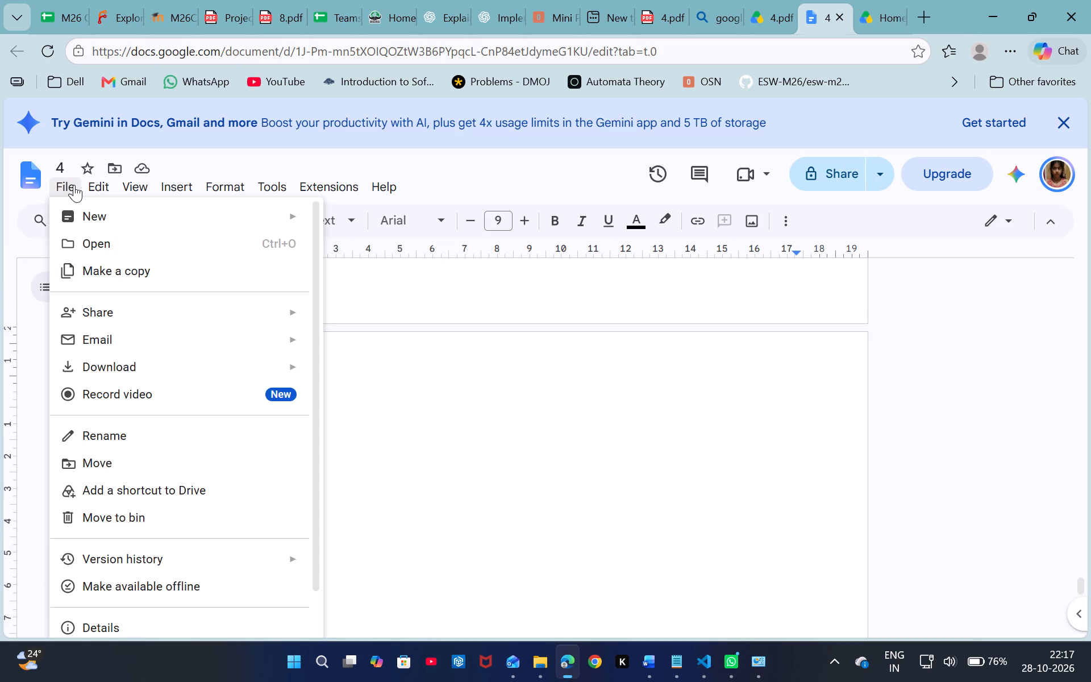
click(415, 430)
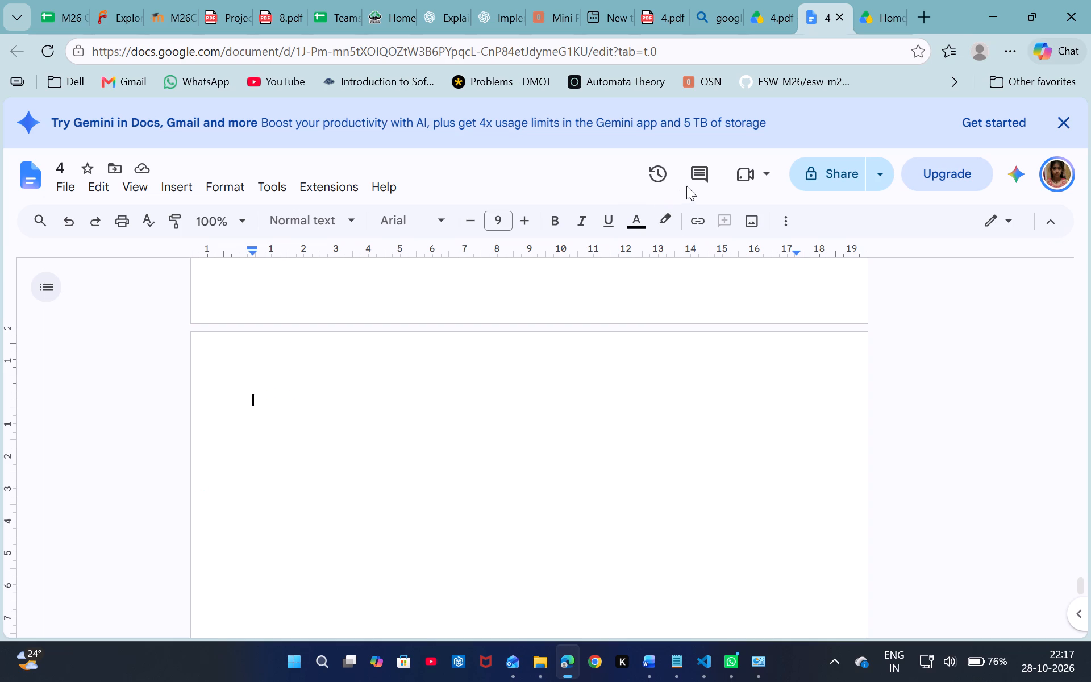
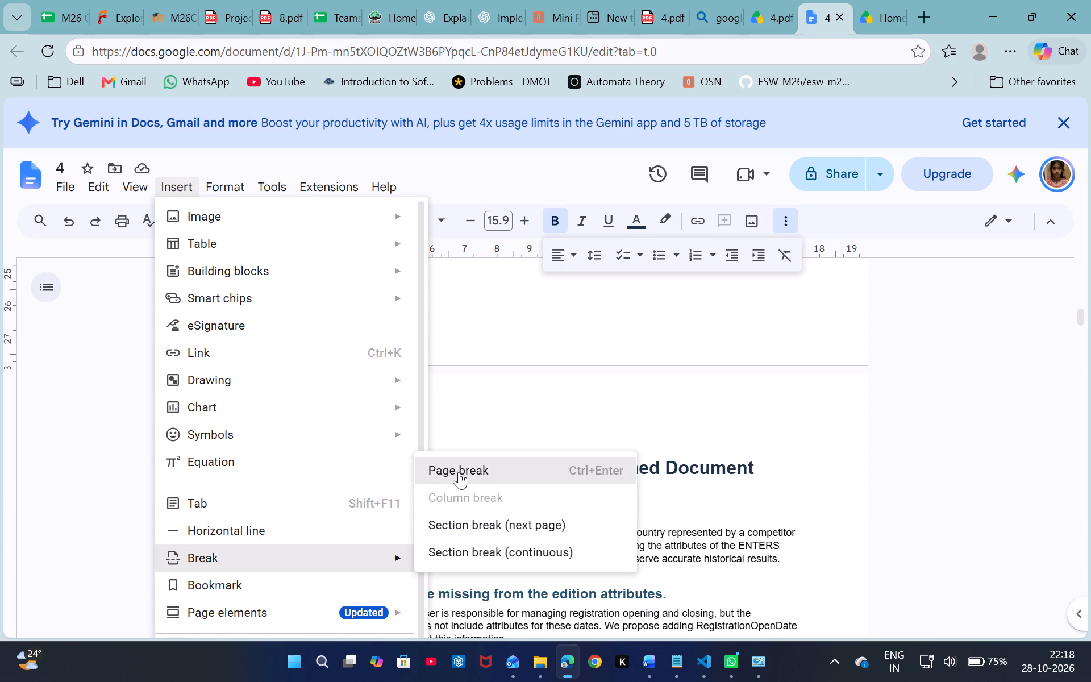
click(459, 472)
Add a blank line at the end of the page preceding Section 2 to create an extra blank page before that heading.
scroll(459, 472, up, 4)
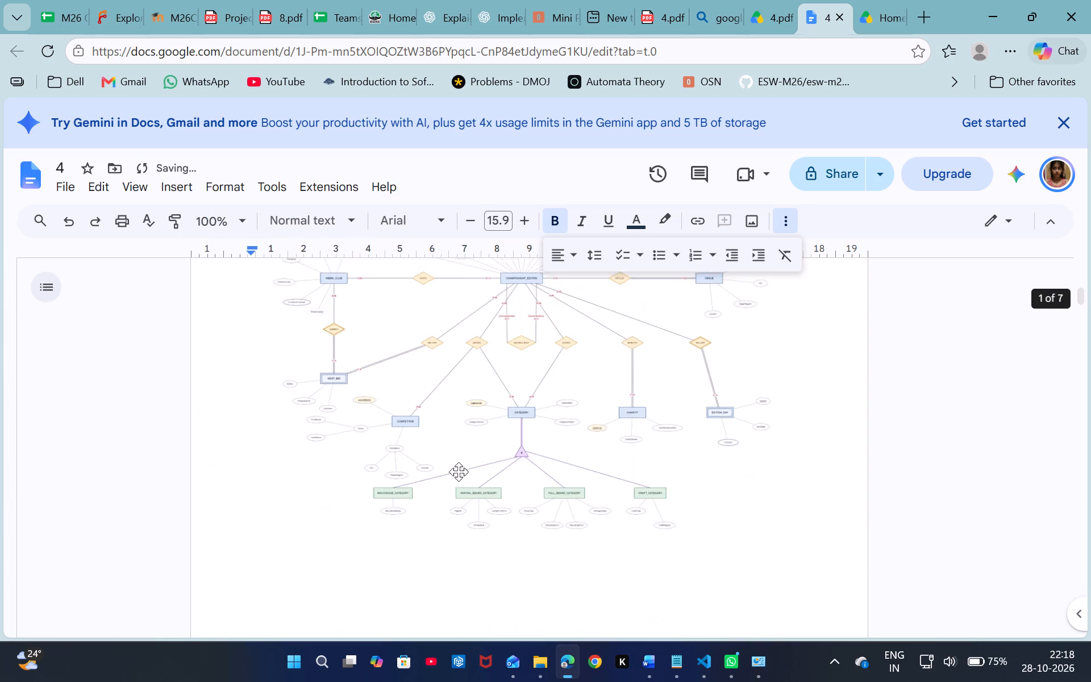
scroll(459, 472, down, 3)
click(347, 450)
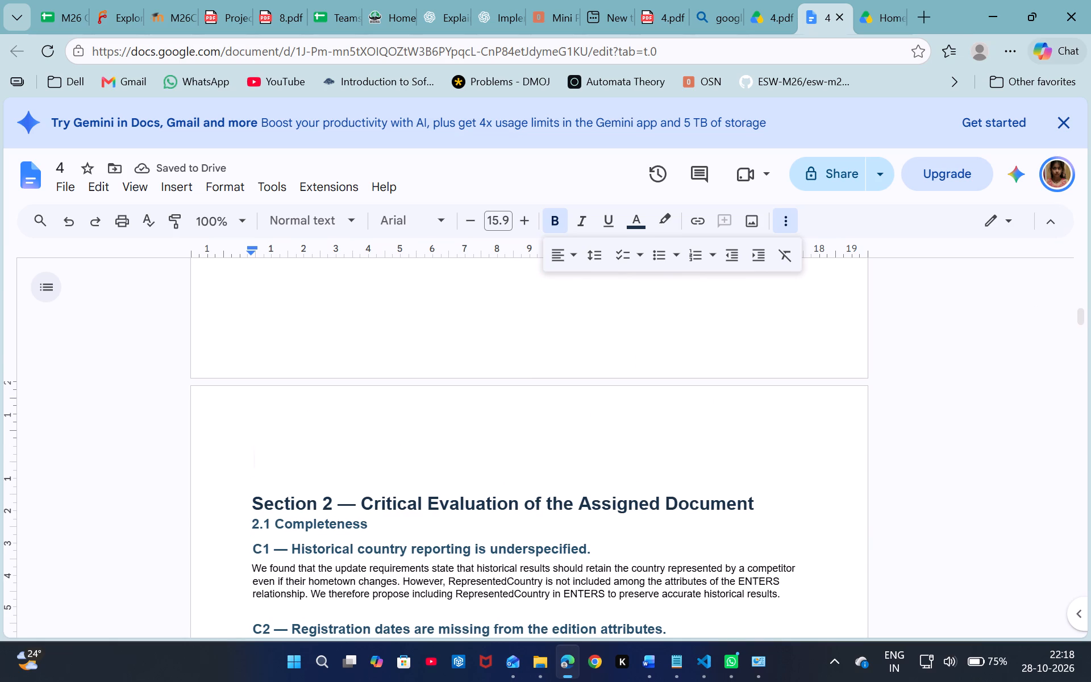
click(276, 353)
key(Return)
scroll(276, 353, down, 2)
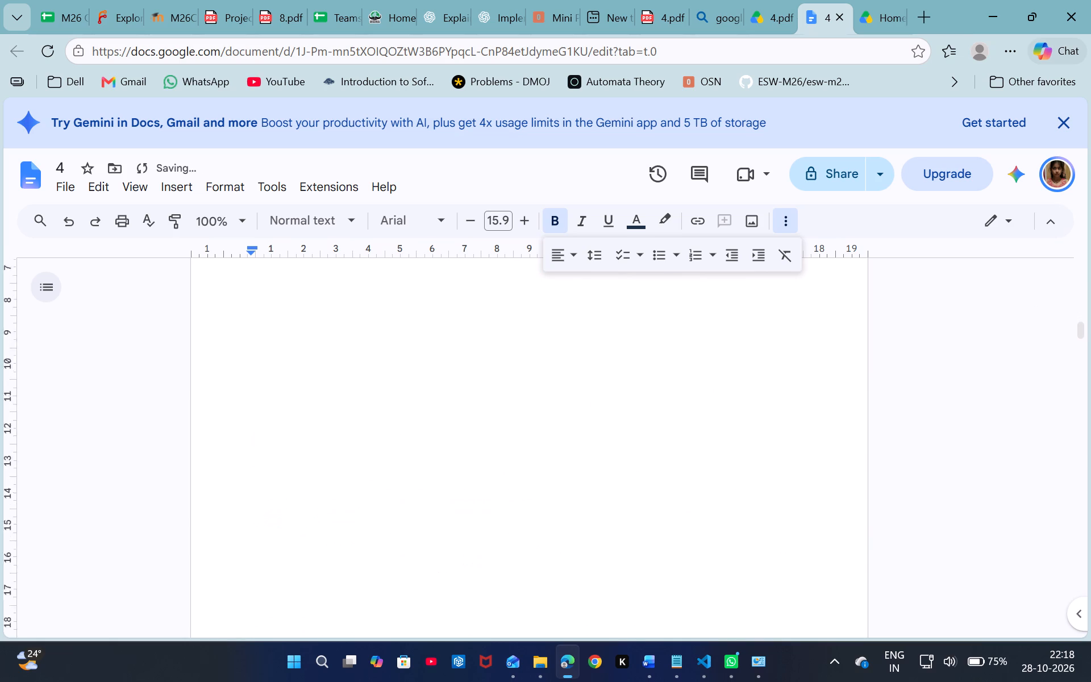
scroll(276, 353, down, 5)
scroll(276, 353, up, 4)
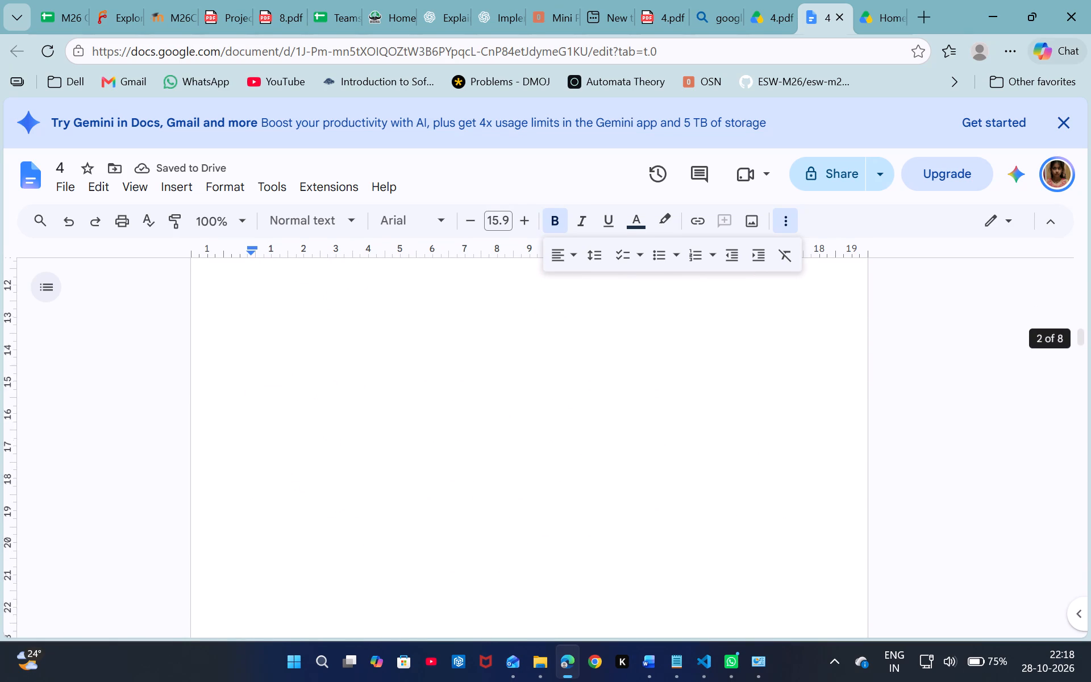
scroll(276, 353, up, 2)
Select the EER diagram under the Section 1 heading and examine its placement on the page.
click(136, 301)
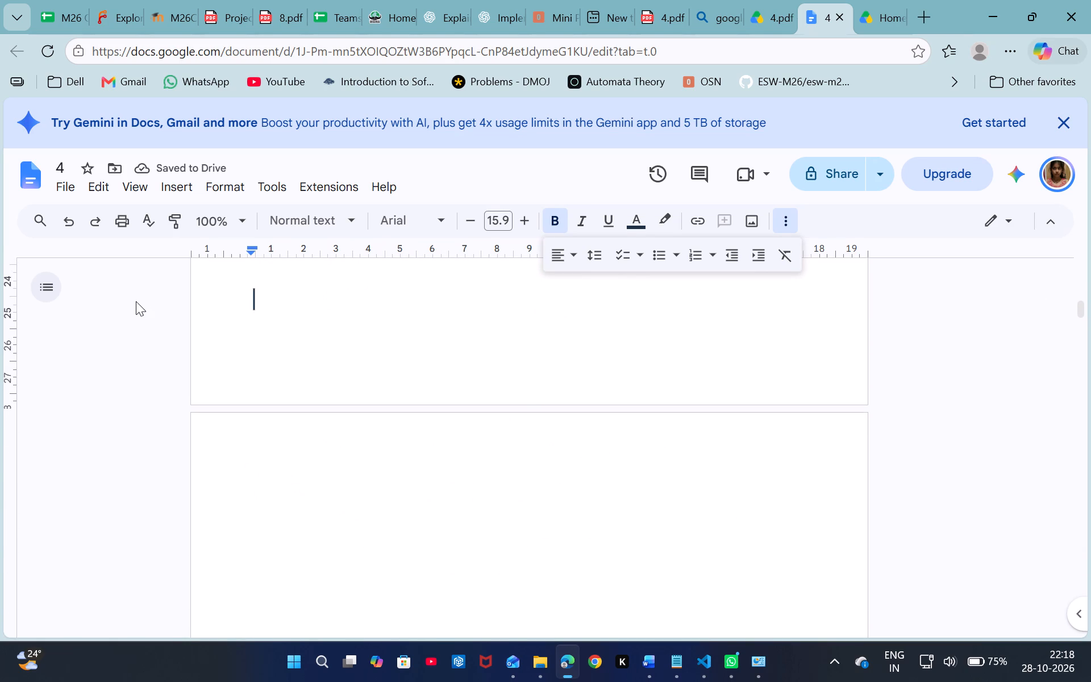
scroll(136, 301, up, 2)
click(413, 327)
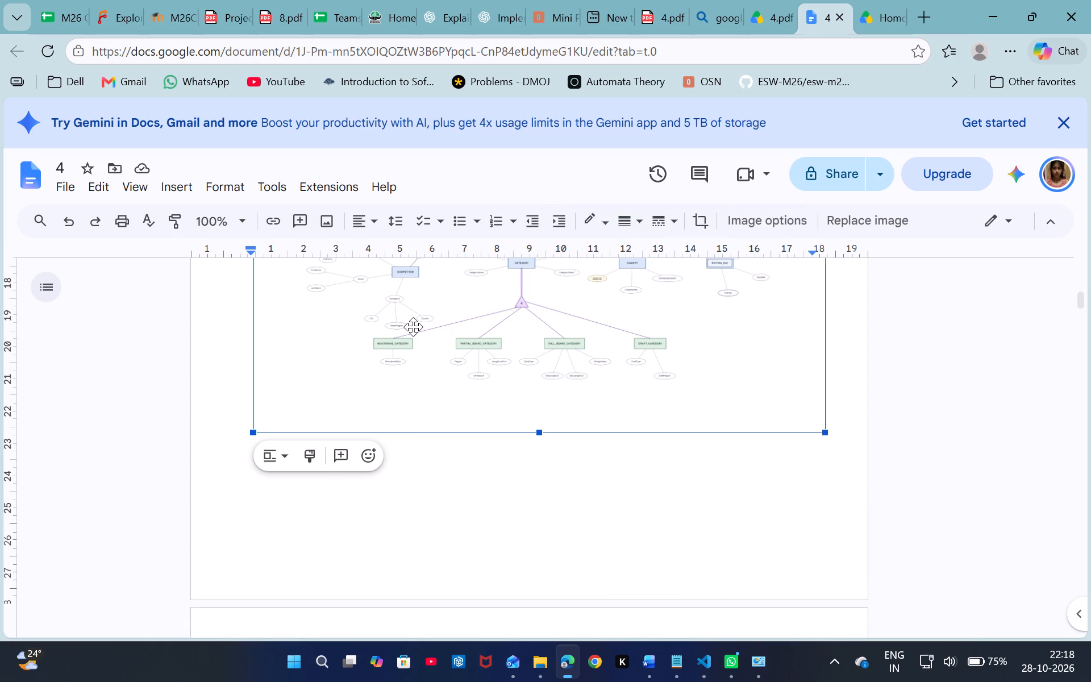
scroll(413, 327, up, 5)
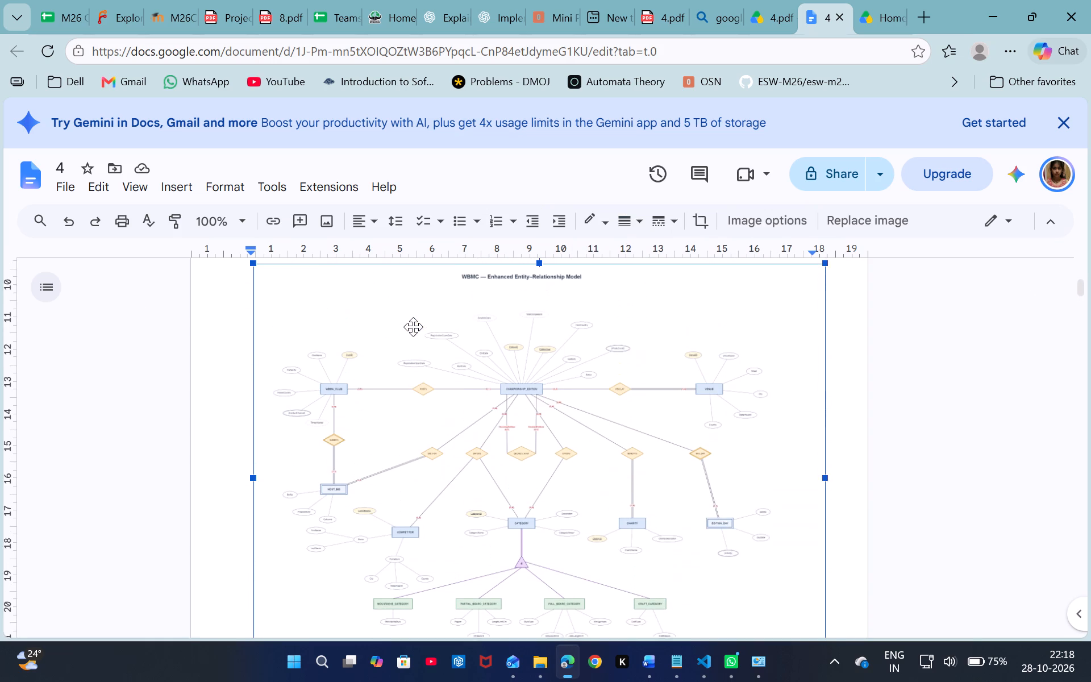
scroll(413, 327, up, 1)
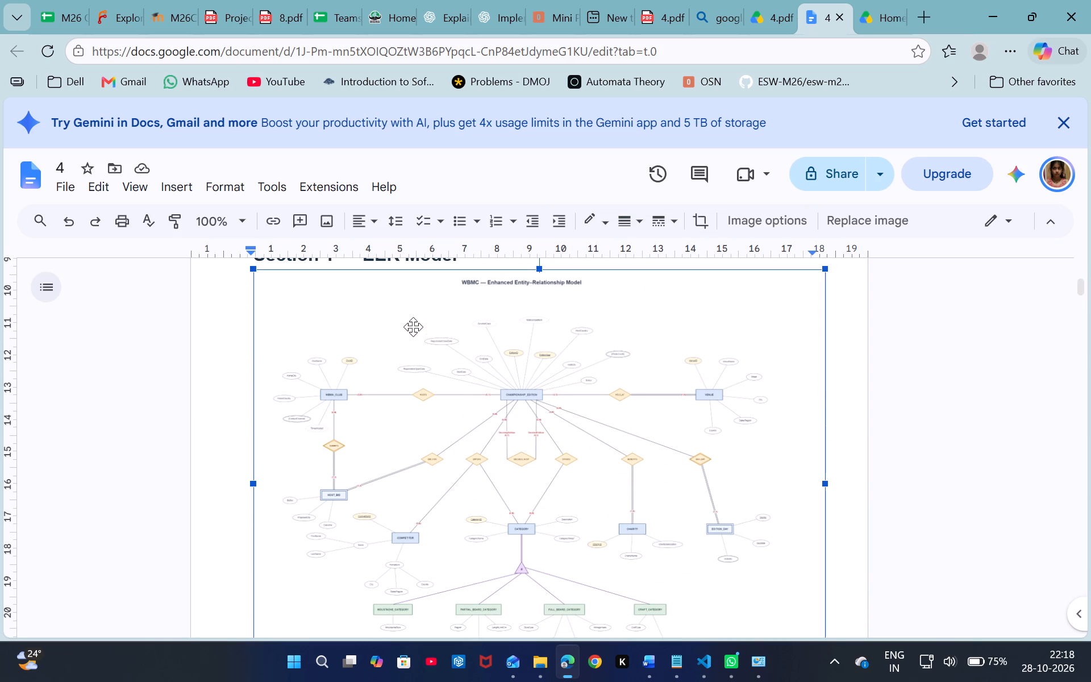
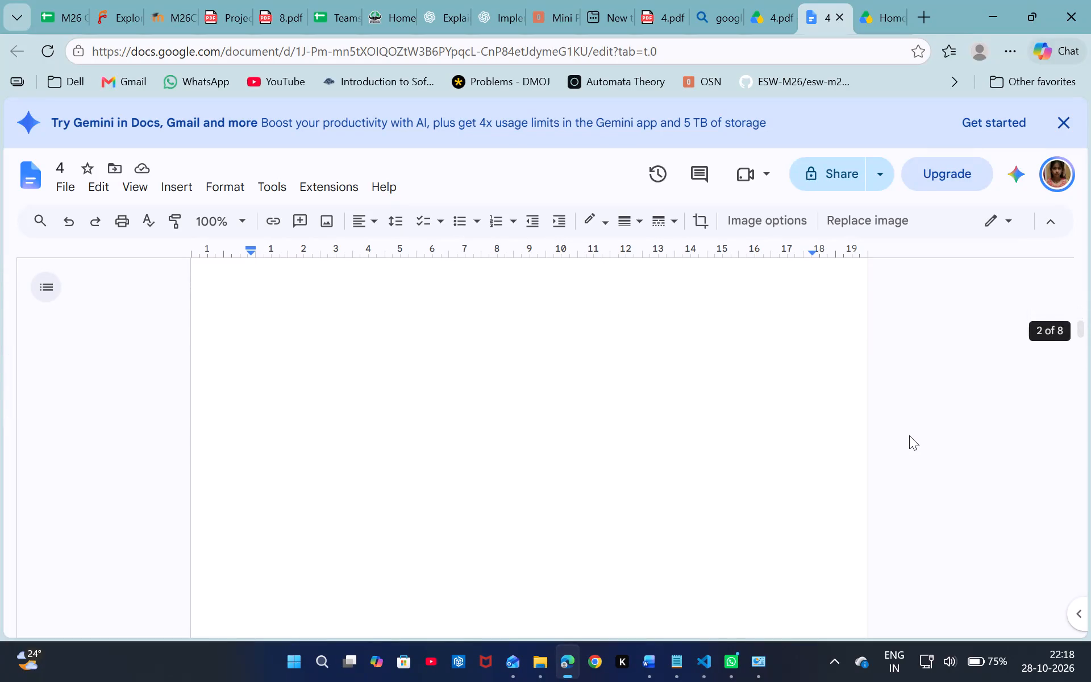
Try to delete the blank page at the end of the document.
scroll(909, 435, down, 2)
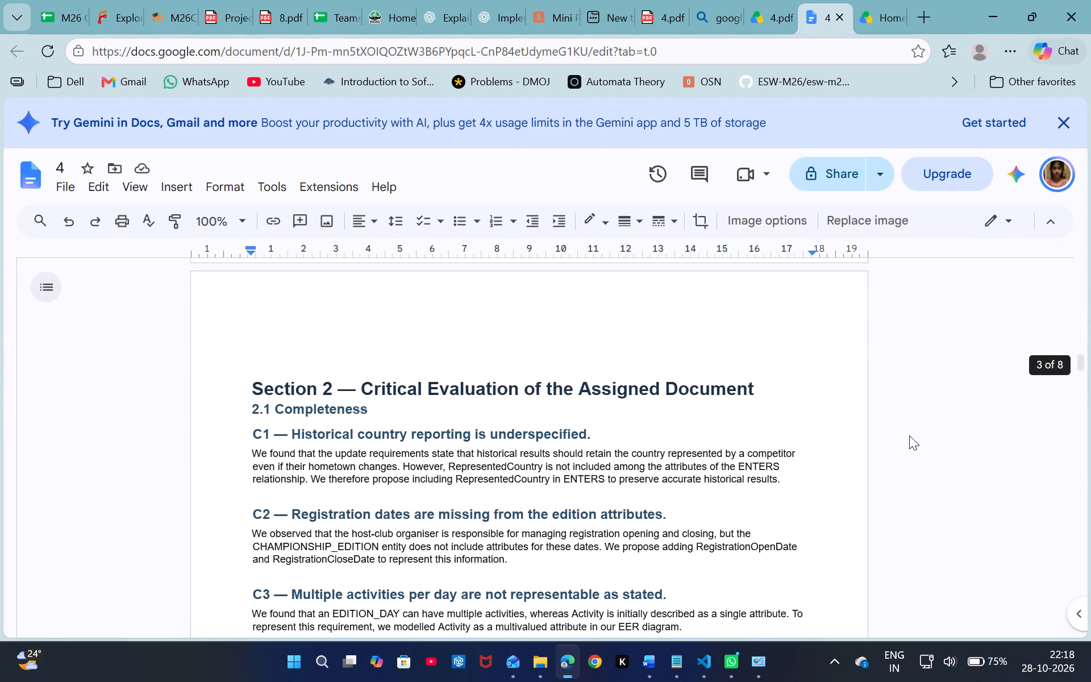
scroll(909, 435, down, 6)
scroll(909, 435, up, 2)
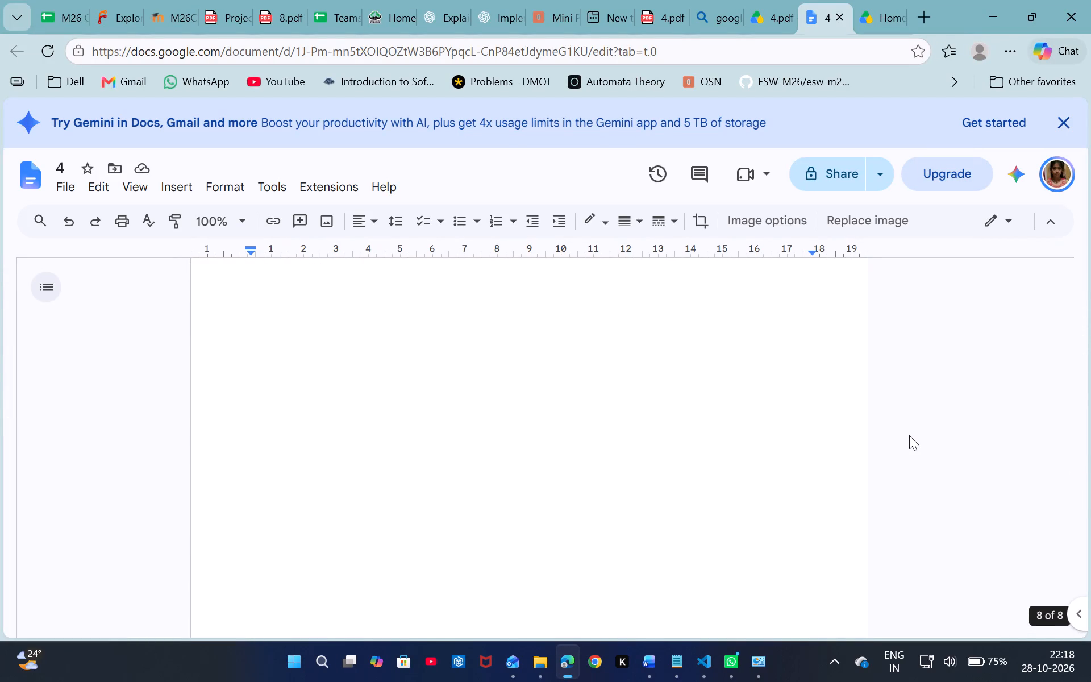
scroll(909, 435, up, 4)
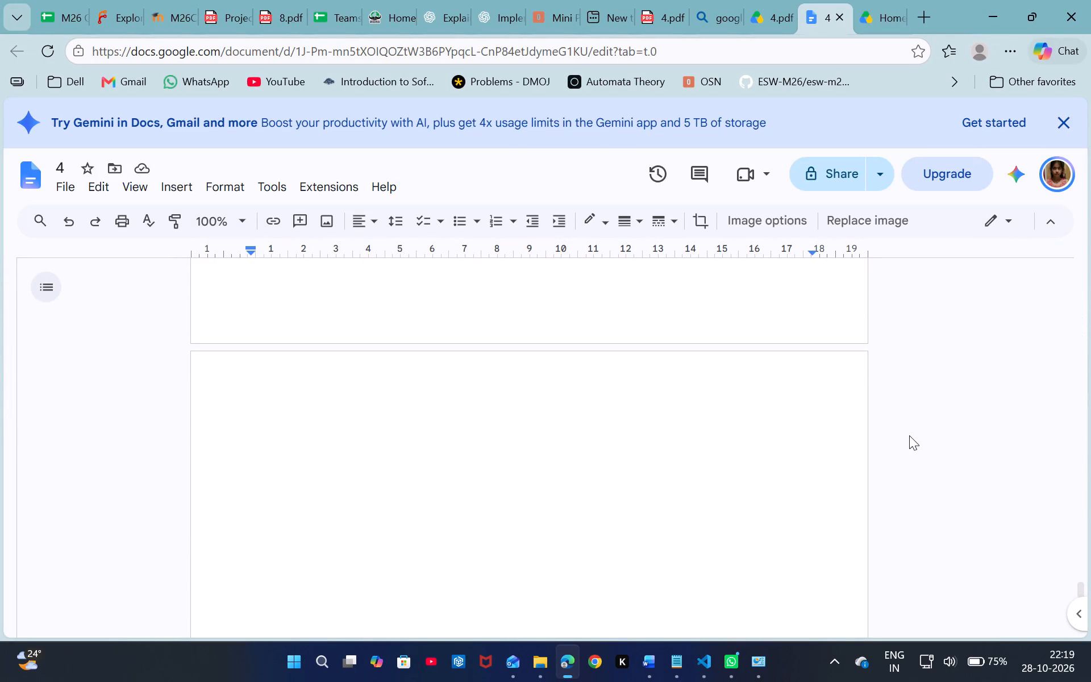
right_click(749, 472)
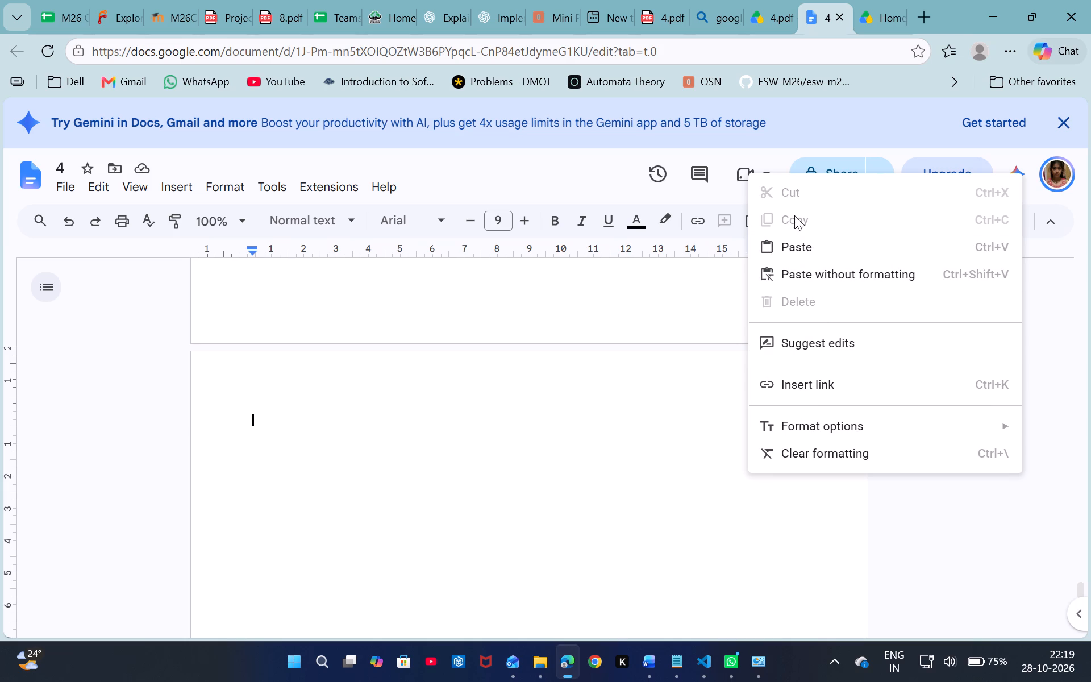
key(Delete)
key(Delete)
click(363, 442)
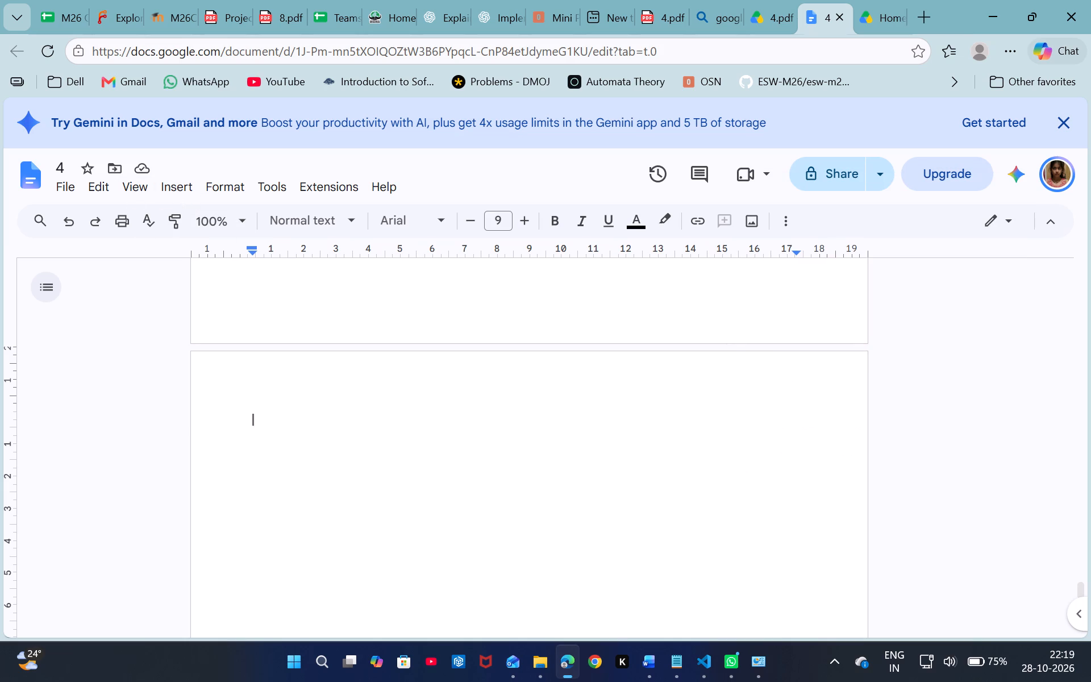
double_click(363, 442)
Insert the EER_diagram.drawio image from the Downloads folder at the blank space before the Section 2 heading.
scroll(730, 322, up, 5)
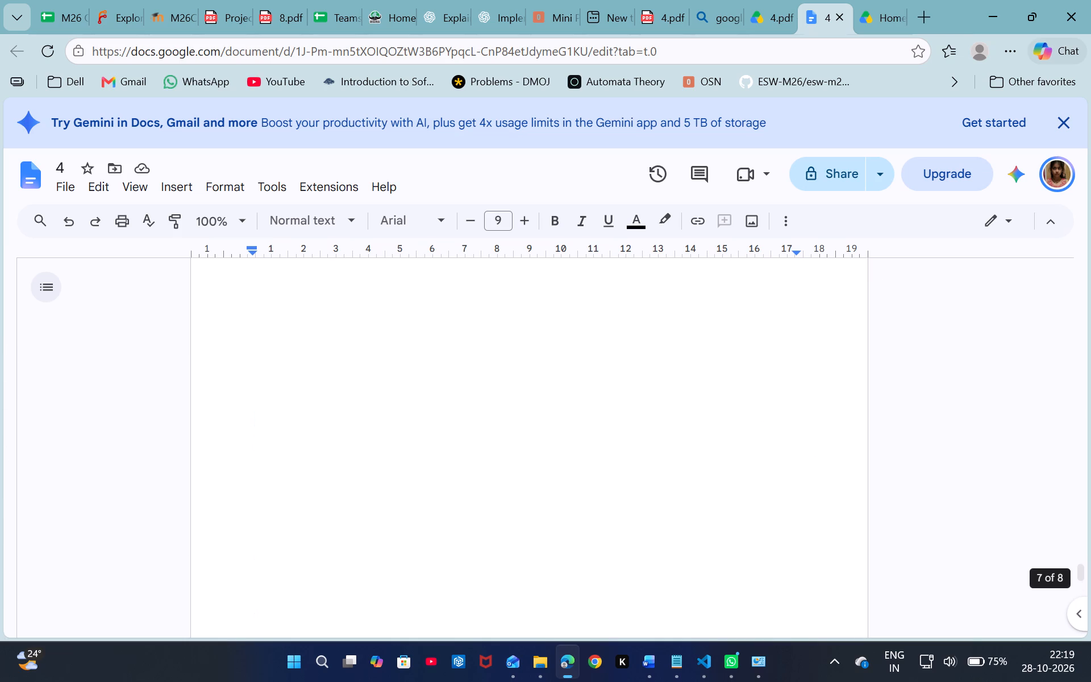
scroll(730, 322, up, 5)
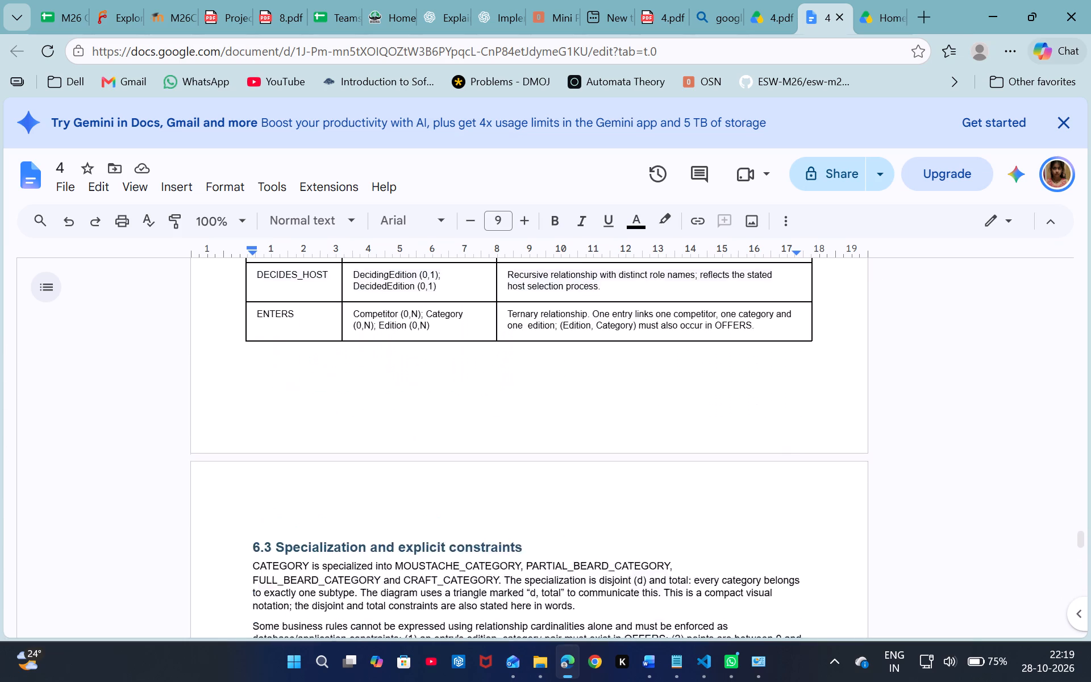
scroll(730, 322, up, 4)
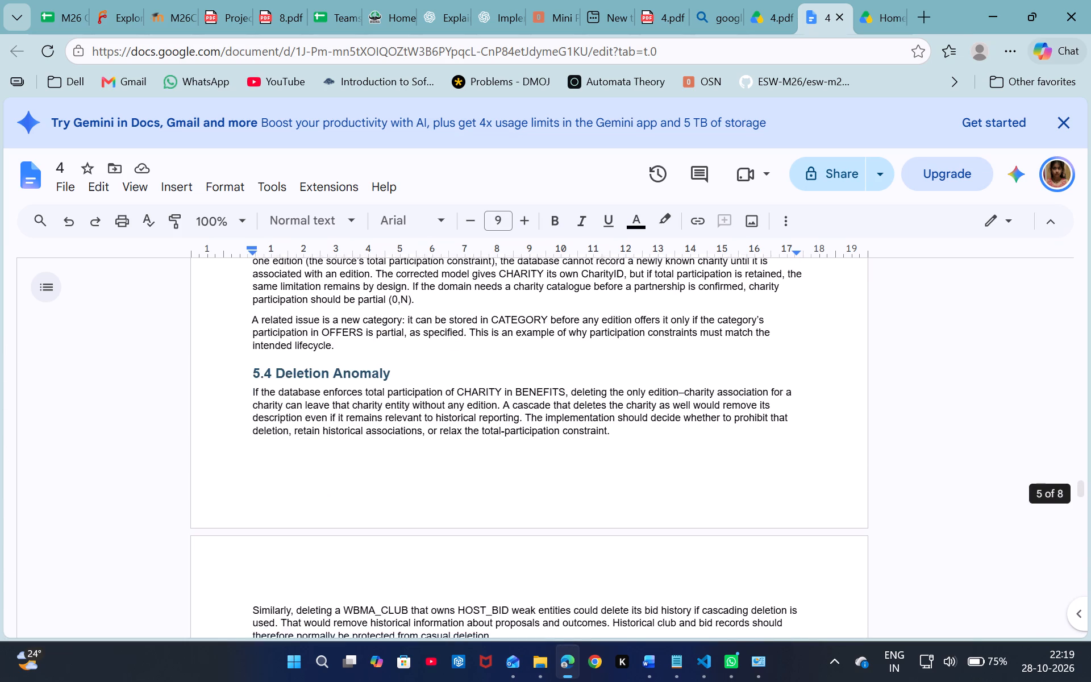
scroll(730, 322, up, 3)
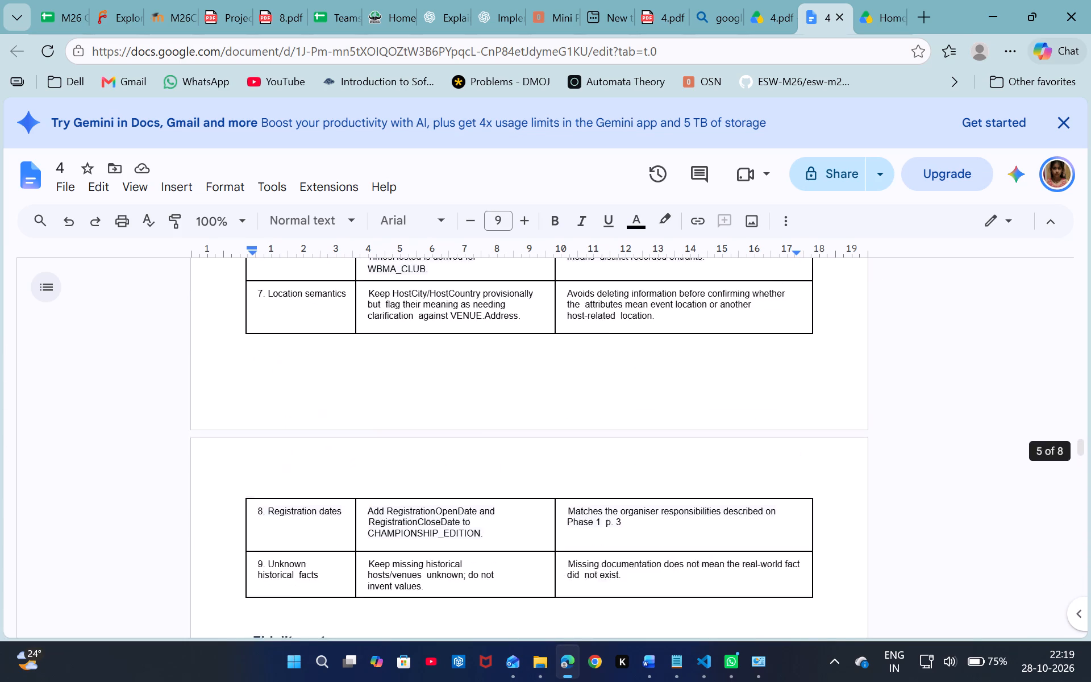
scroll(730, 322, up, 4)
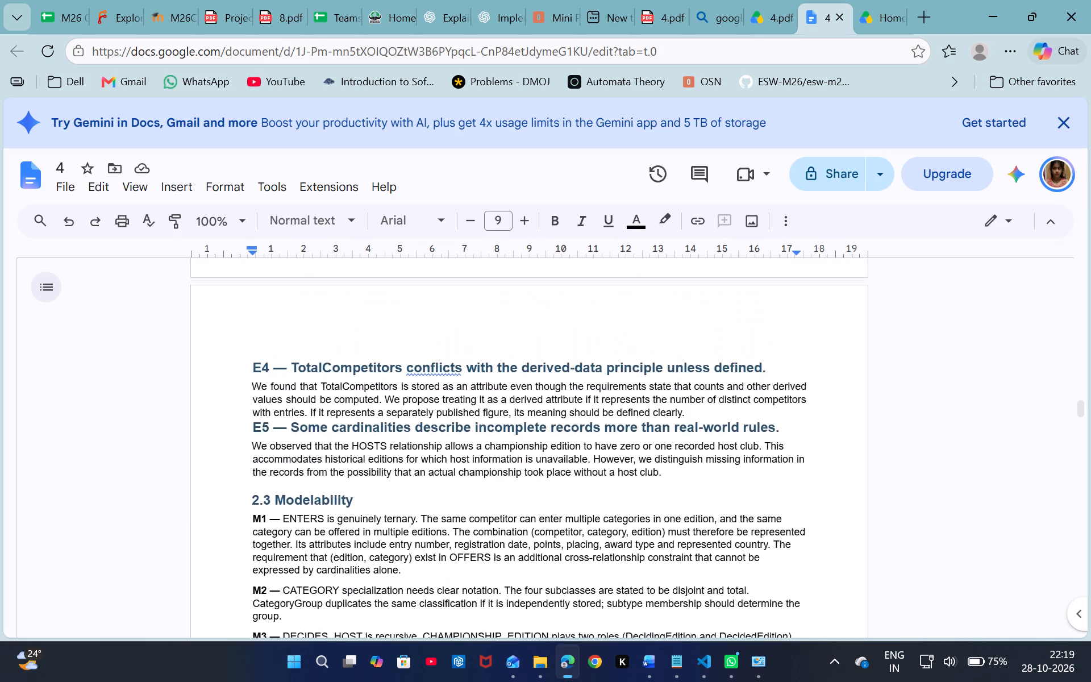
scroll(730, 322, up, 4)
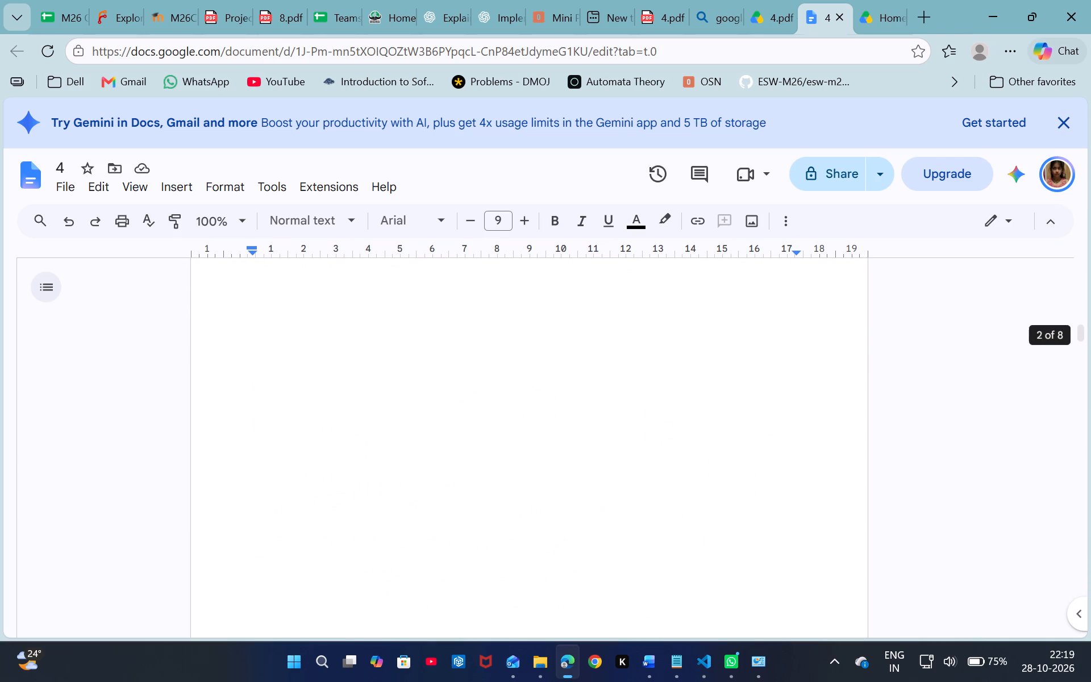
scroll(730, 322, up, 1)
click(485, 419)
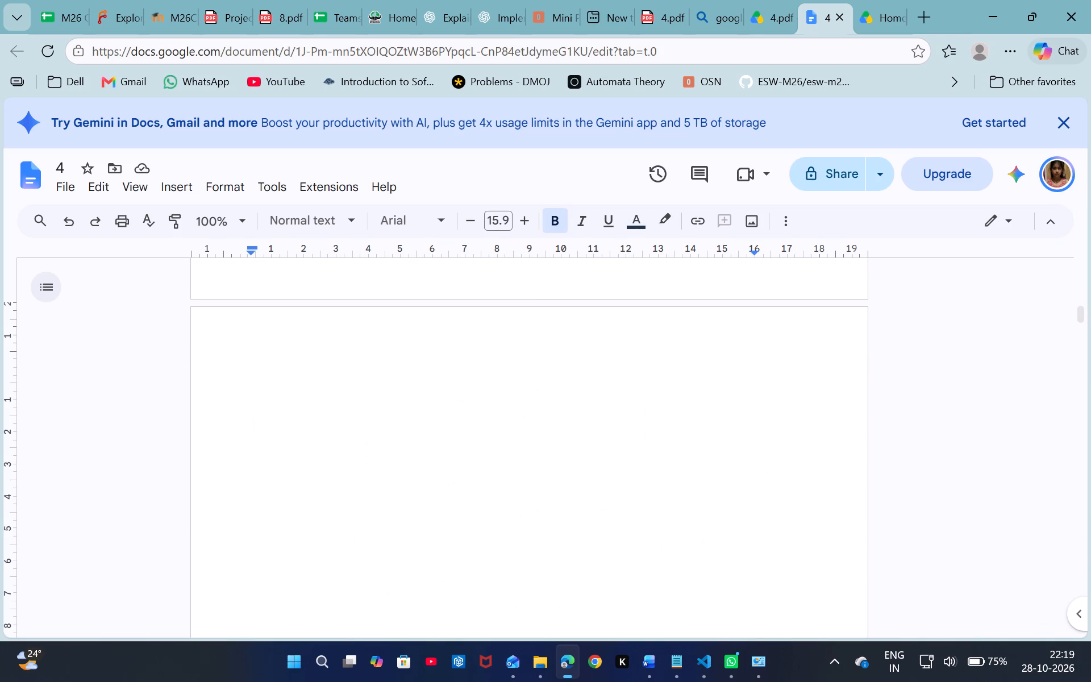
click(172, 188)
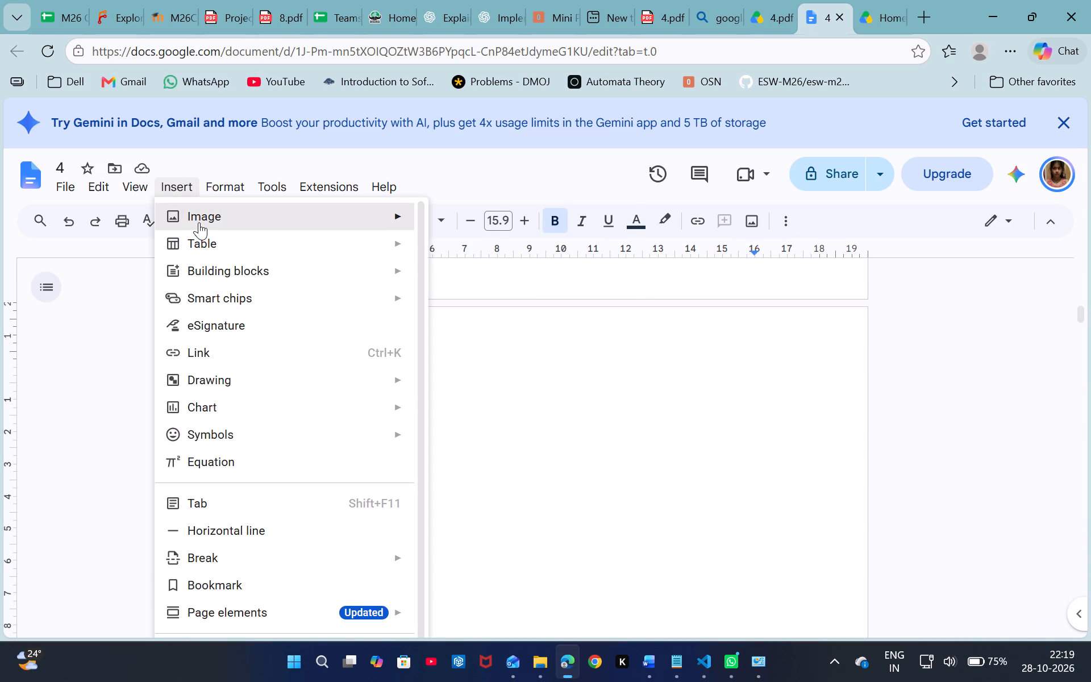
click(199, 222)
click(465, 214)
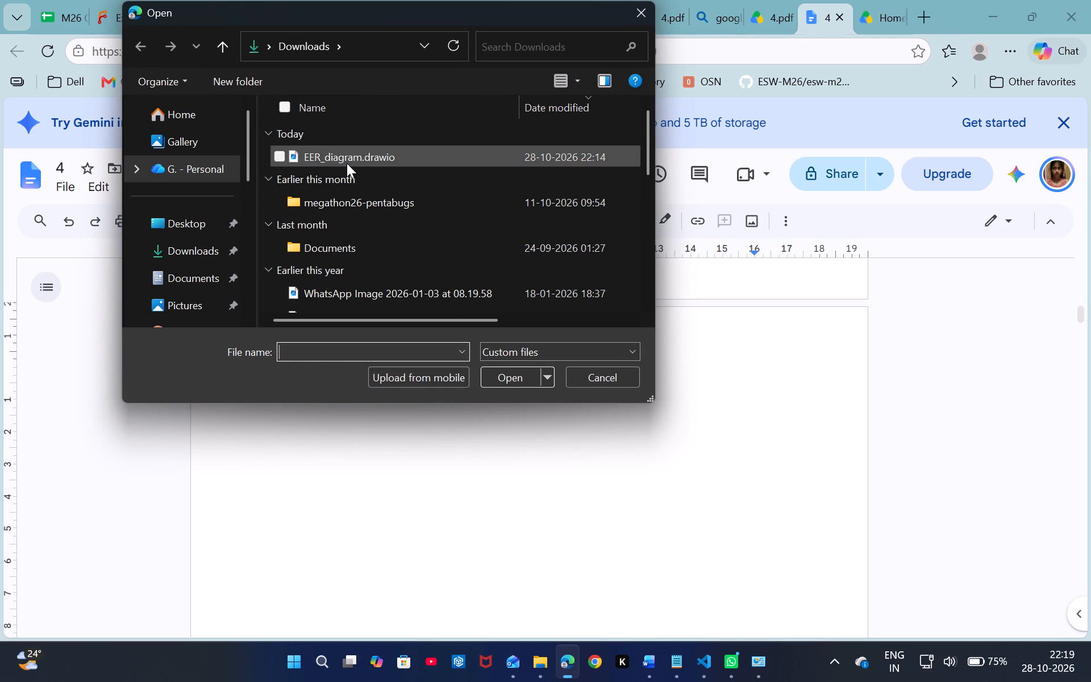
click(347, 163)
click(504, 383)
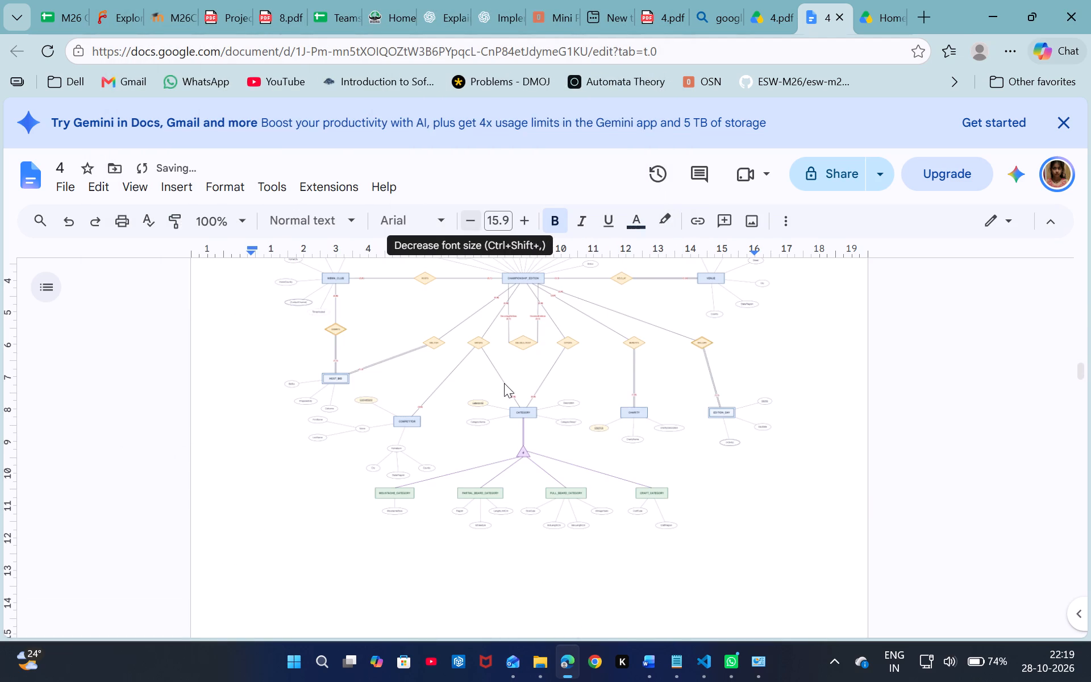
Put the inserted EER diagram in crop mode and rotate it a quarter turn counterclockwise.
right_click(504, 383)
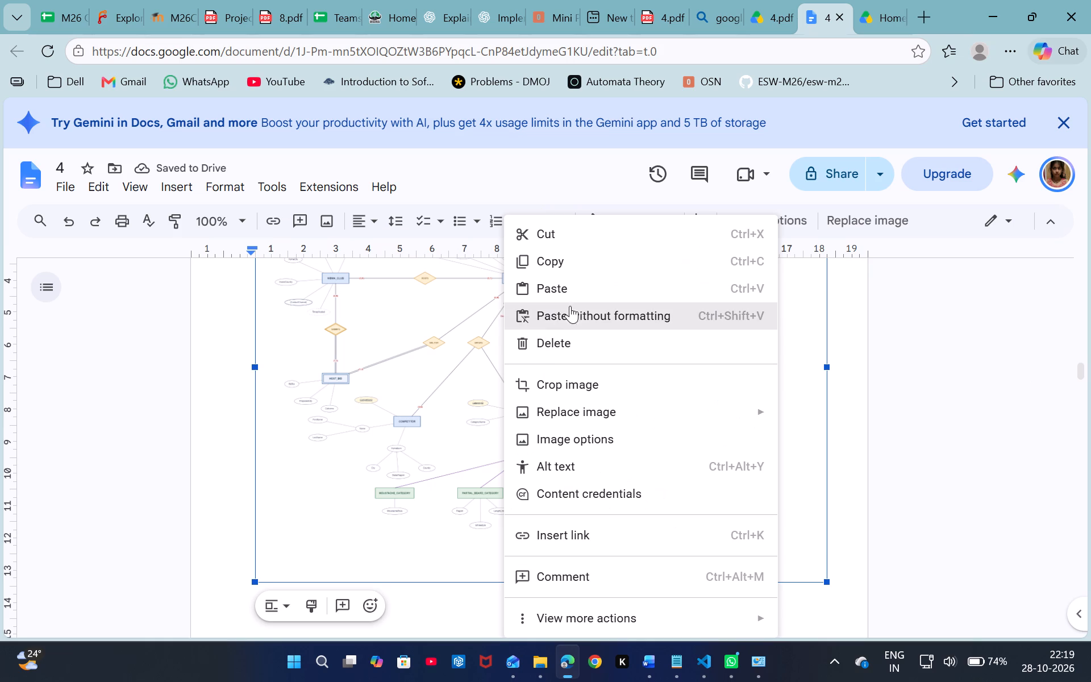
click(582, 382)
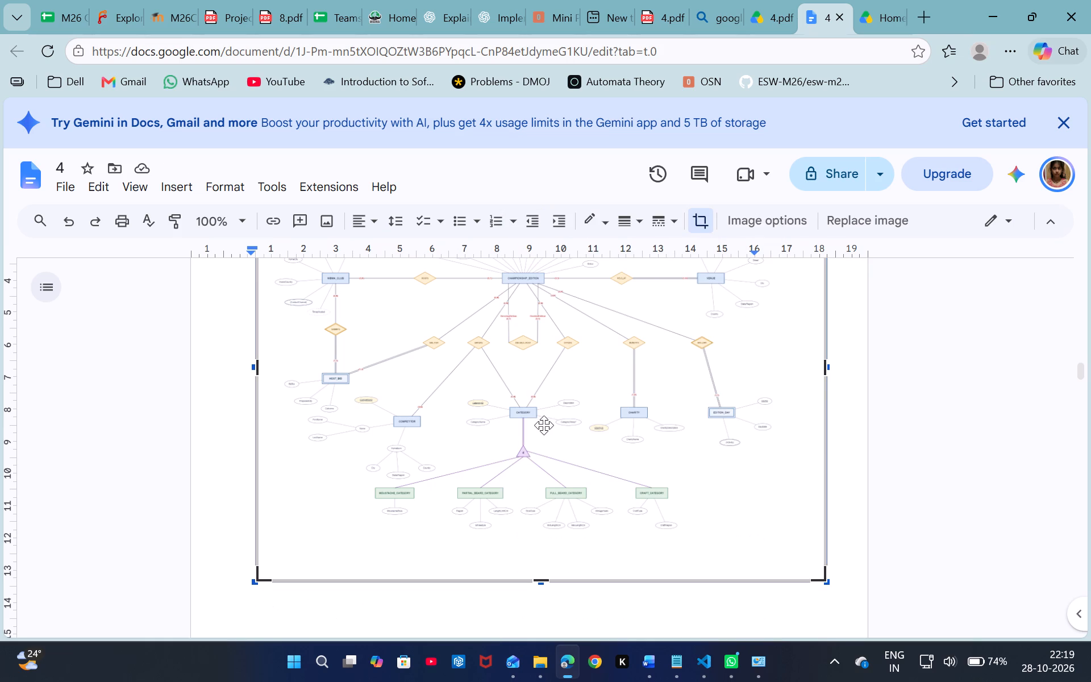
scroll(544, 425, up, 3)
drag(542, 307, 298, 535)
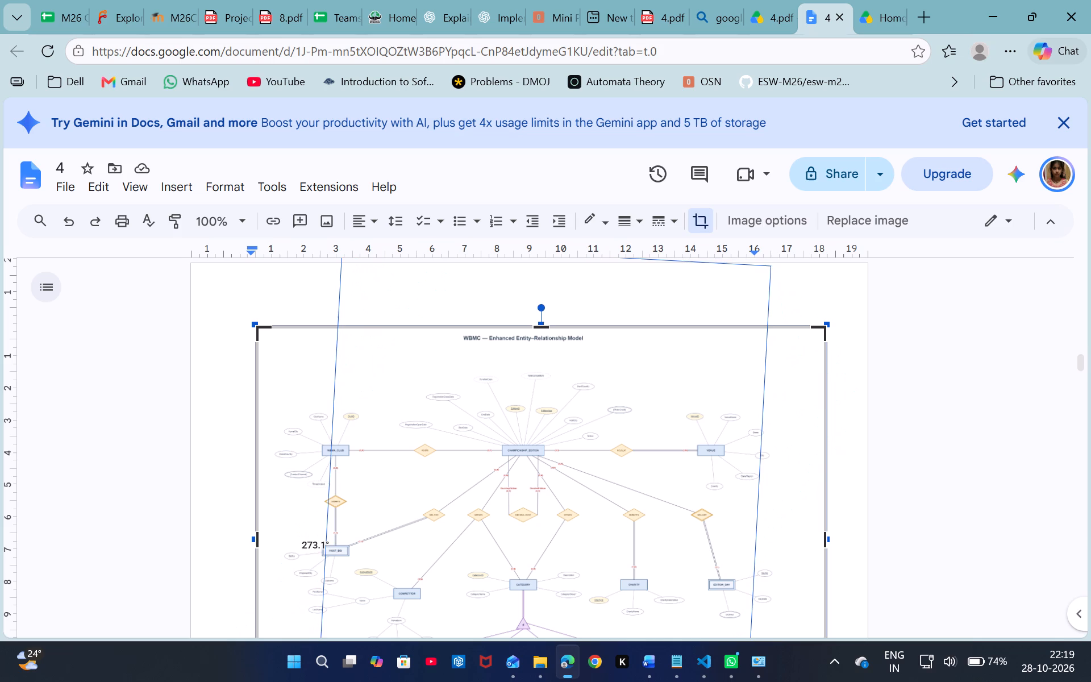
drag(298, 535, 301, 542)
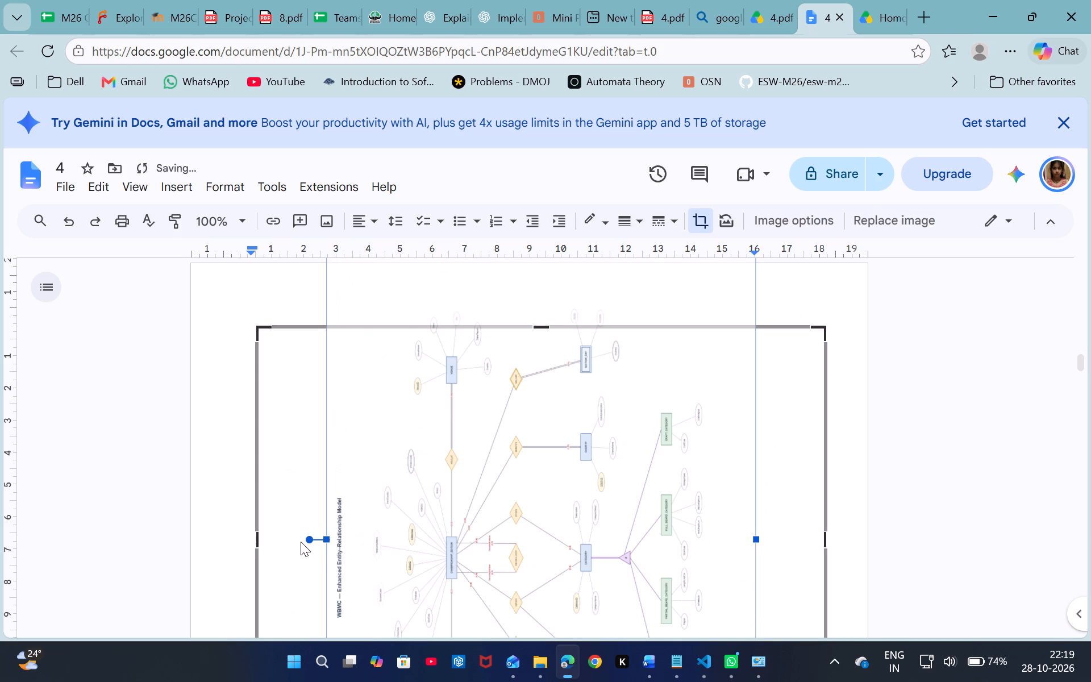
Examine how the rotated EER diagram fits against the Section 2 heading and the pages before it.
scroll(301, 542, down, 4)
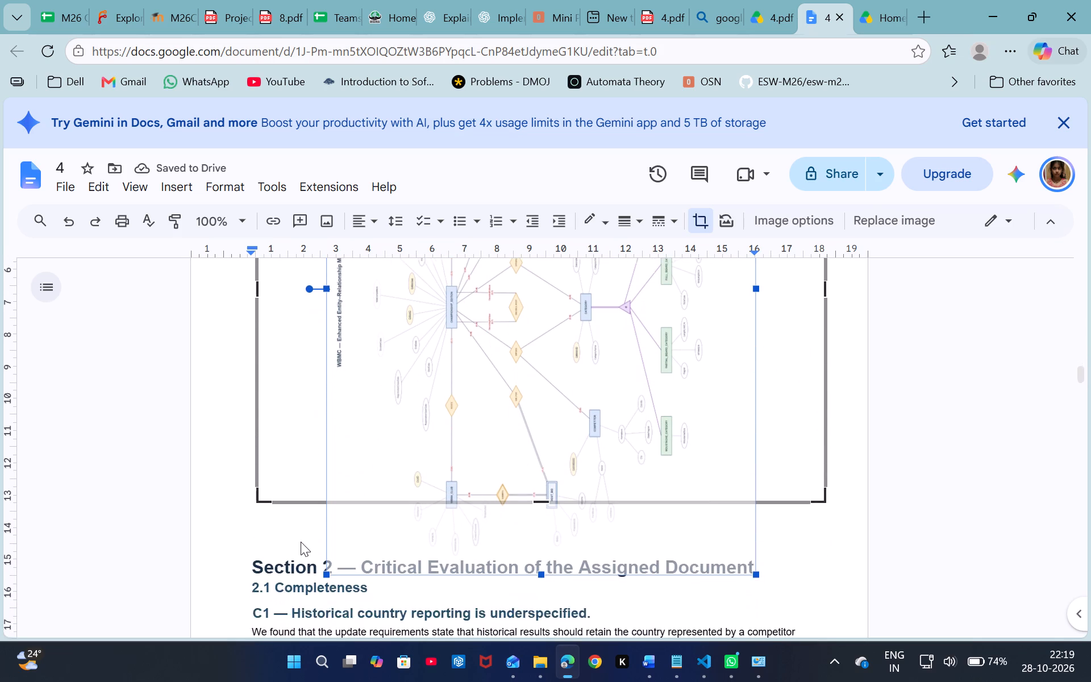
scroll(301, 542, down, 1)
scroll(301, 542, up, 9)
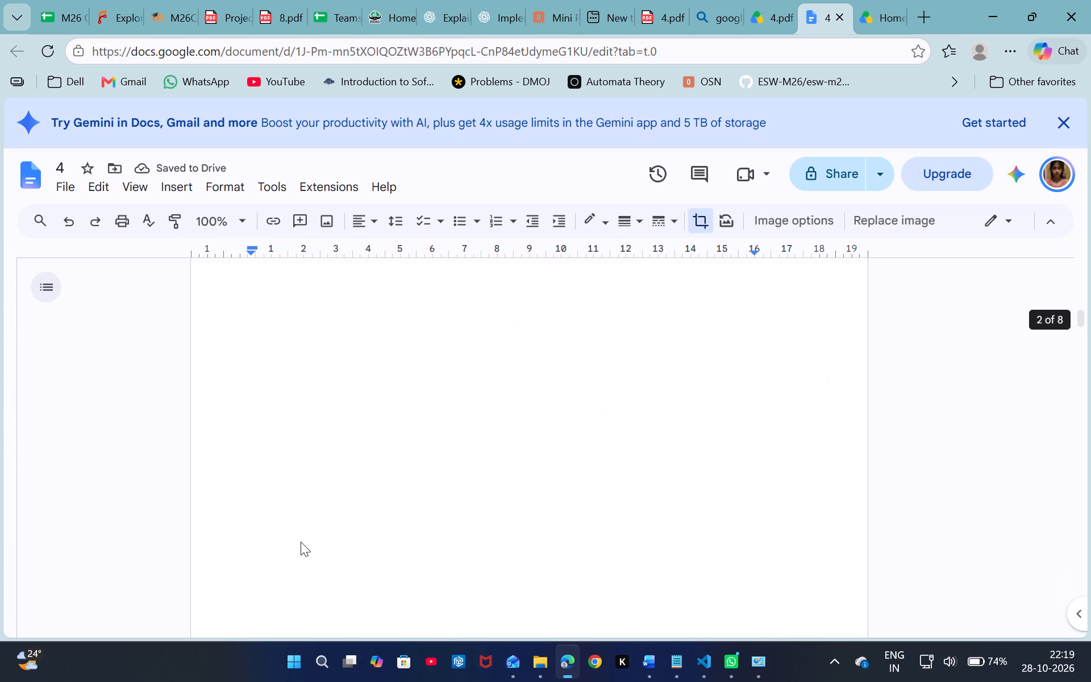
scroll(301, 542, up, 1)
scroll(370, 520, up, 2)
scroll(370, 520, down, 5)
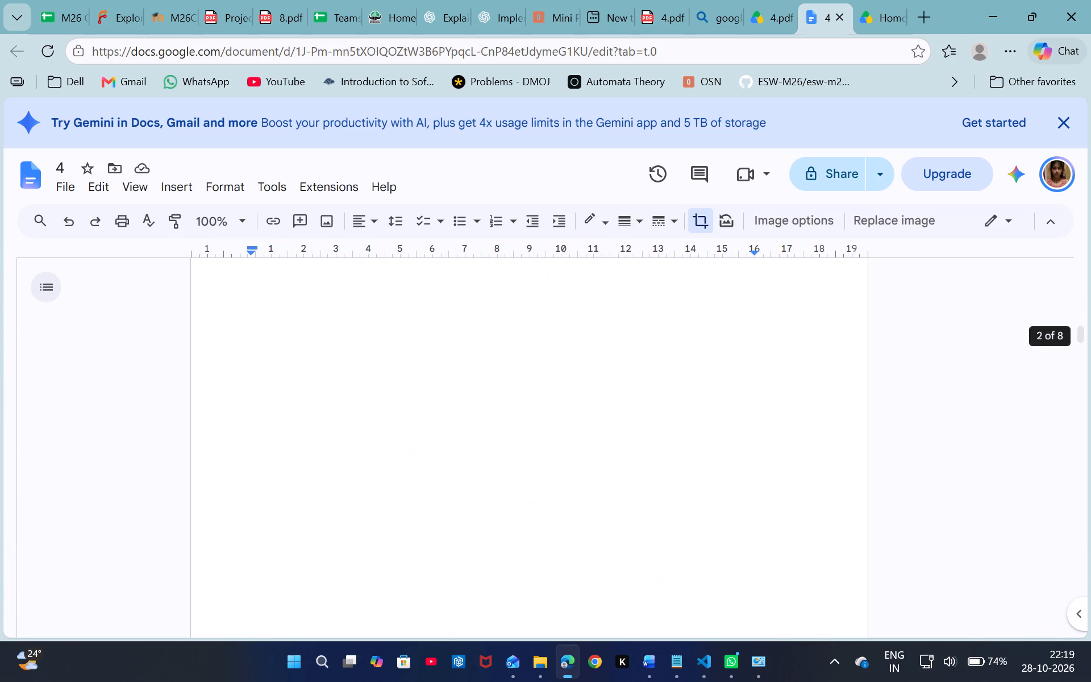
scroll(370, 520, down, 2)
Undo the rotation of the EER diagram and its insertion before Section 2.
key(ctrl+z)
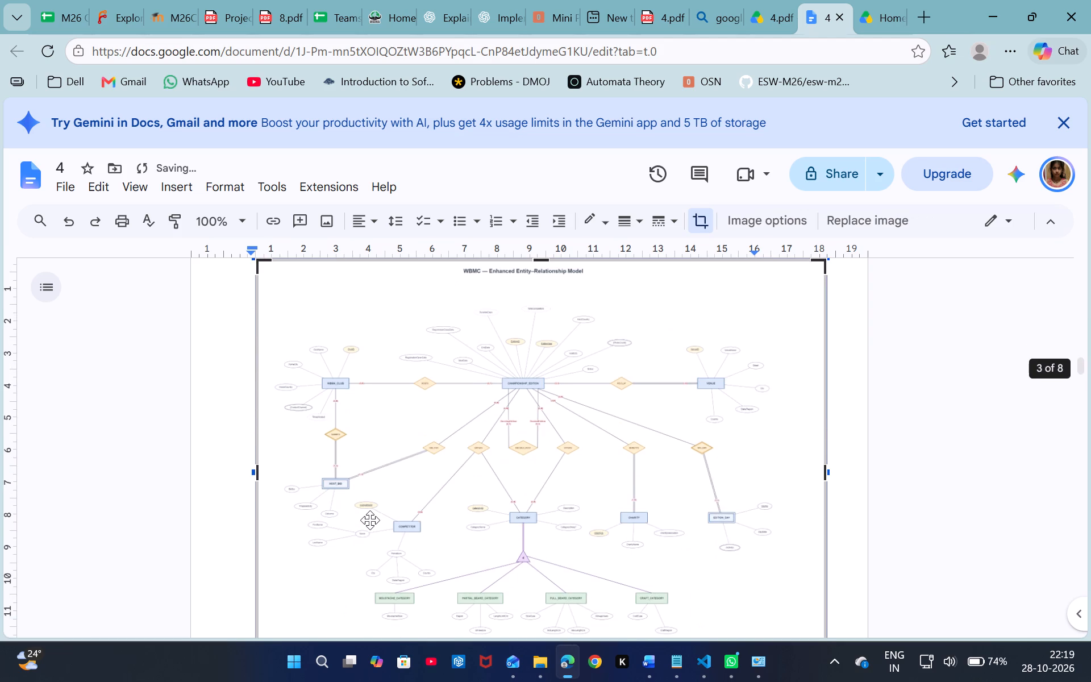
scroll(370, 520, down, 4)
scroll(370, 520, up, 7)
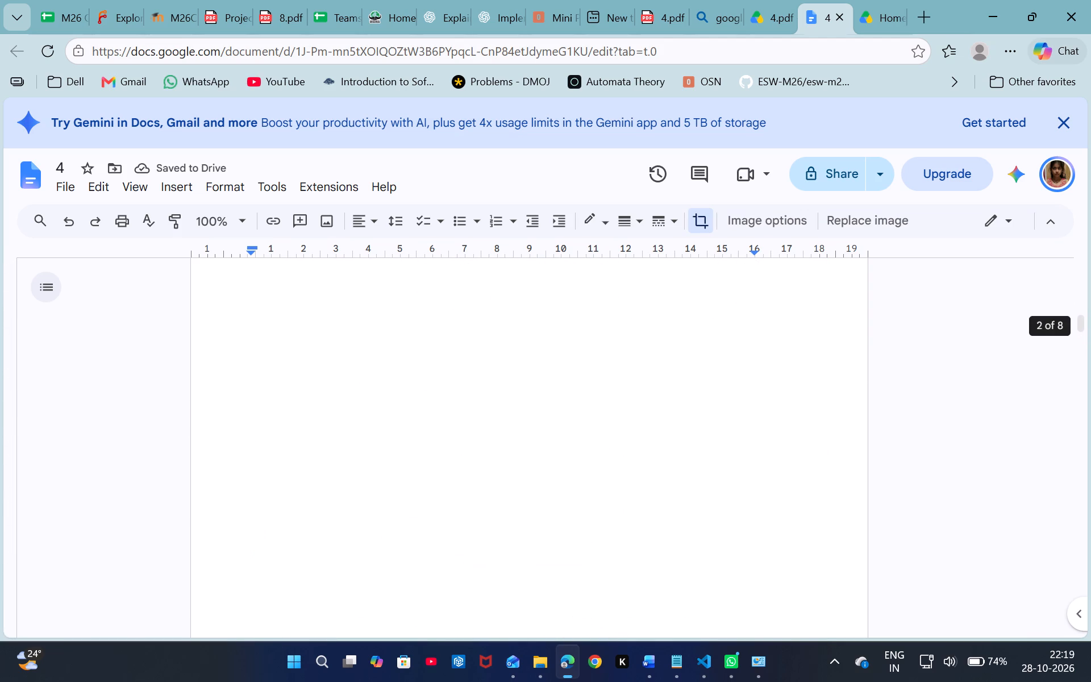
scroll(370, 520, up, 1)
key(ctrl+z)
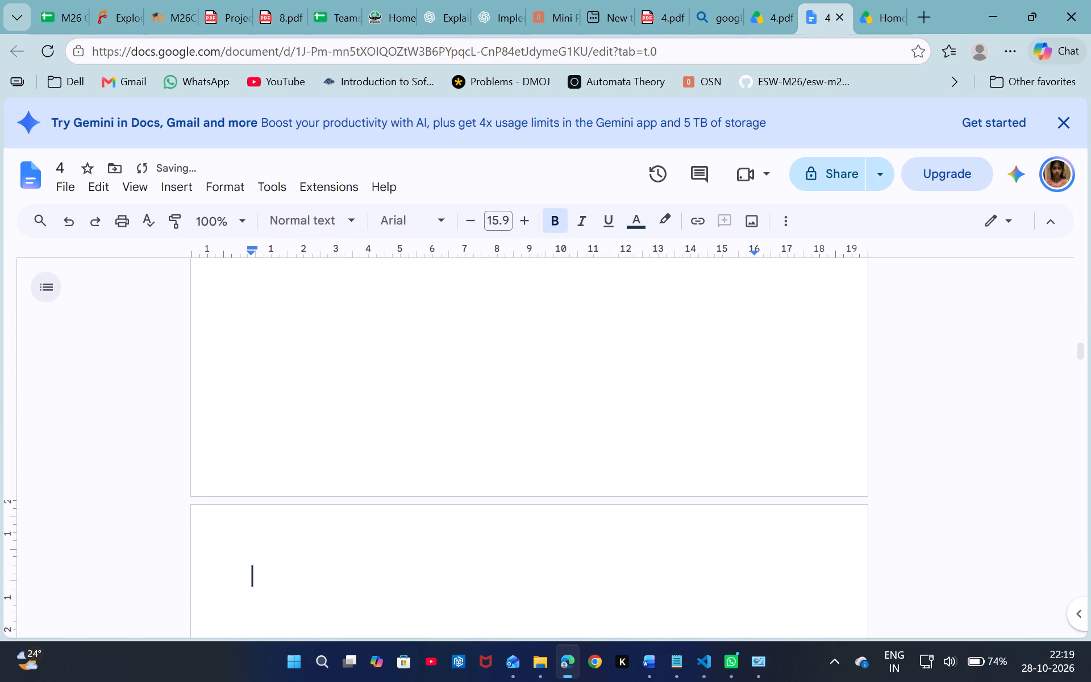
Insert the EER_diagram.drawio image from the Downloads folder again in the blank space before the Section 2 heading.
scroll(370, 520, down, 2)
scroll(370, 520, up, 4)
click(323, 377)
scroll(323, 377, up, 3)
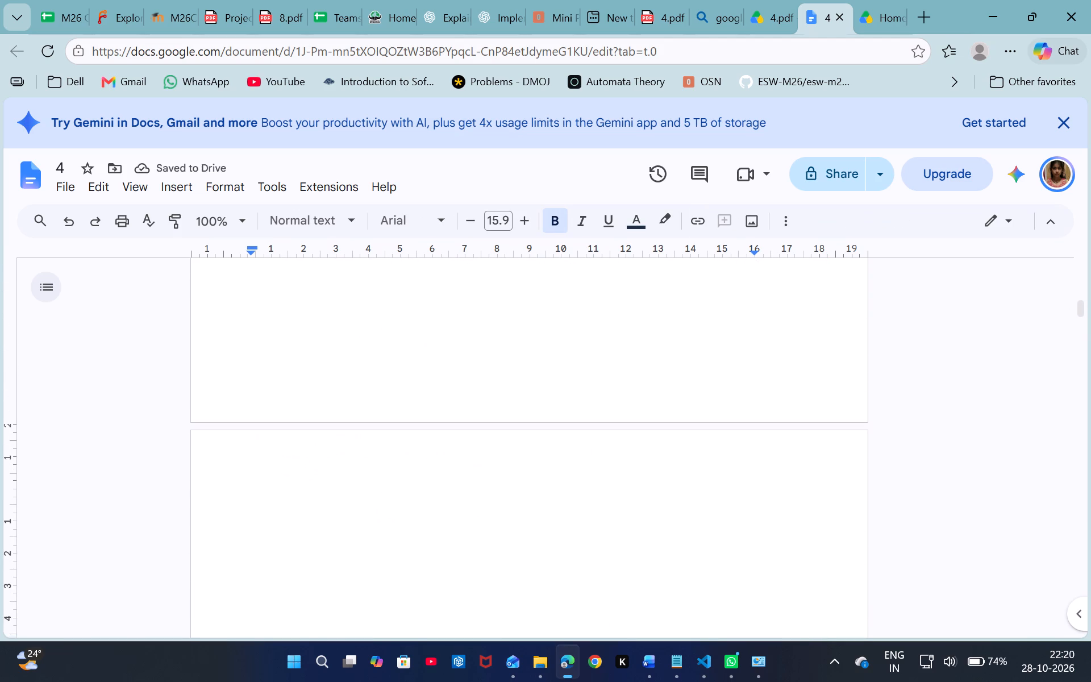
click(182, 198)
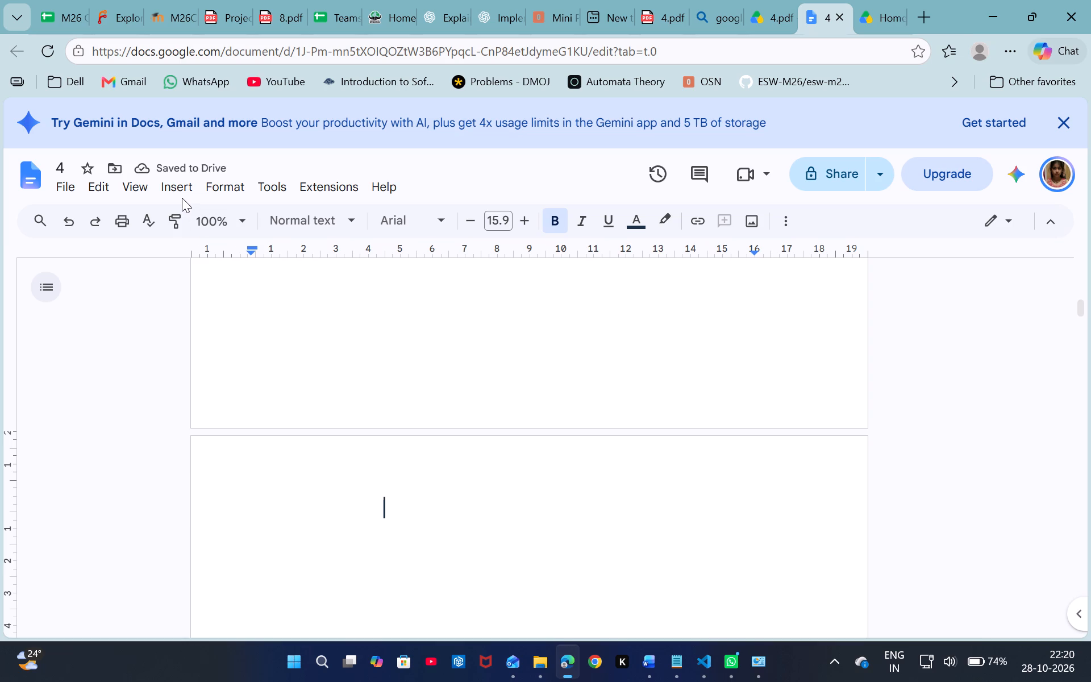
click(178, 191)
click(194, 207)
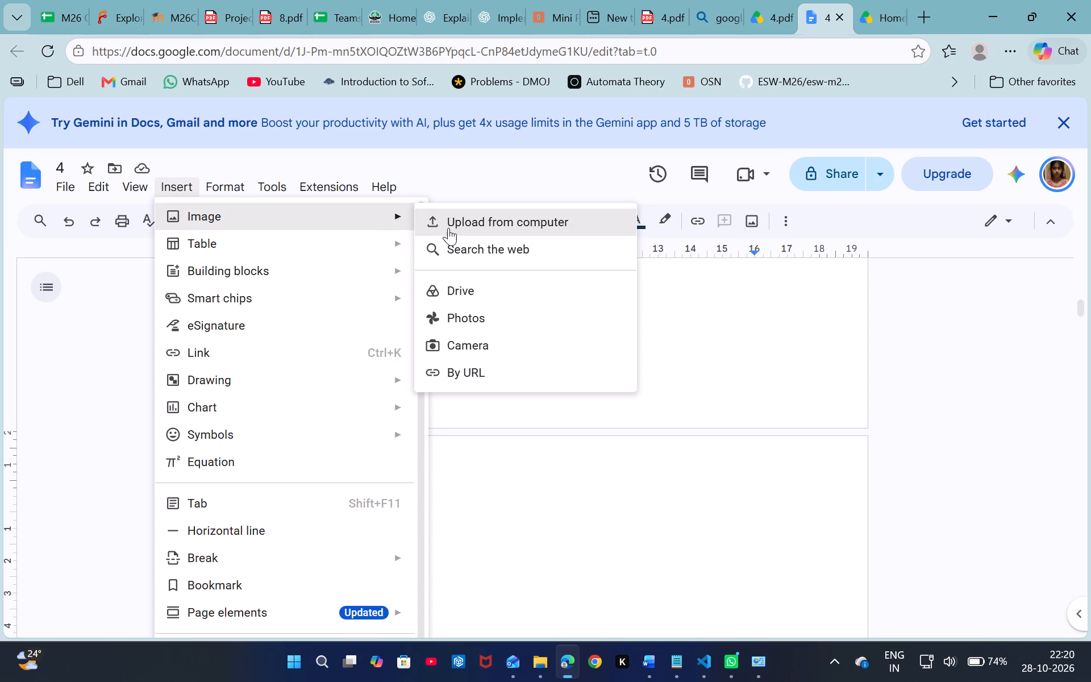
click(449, 228)
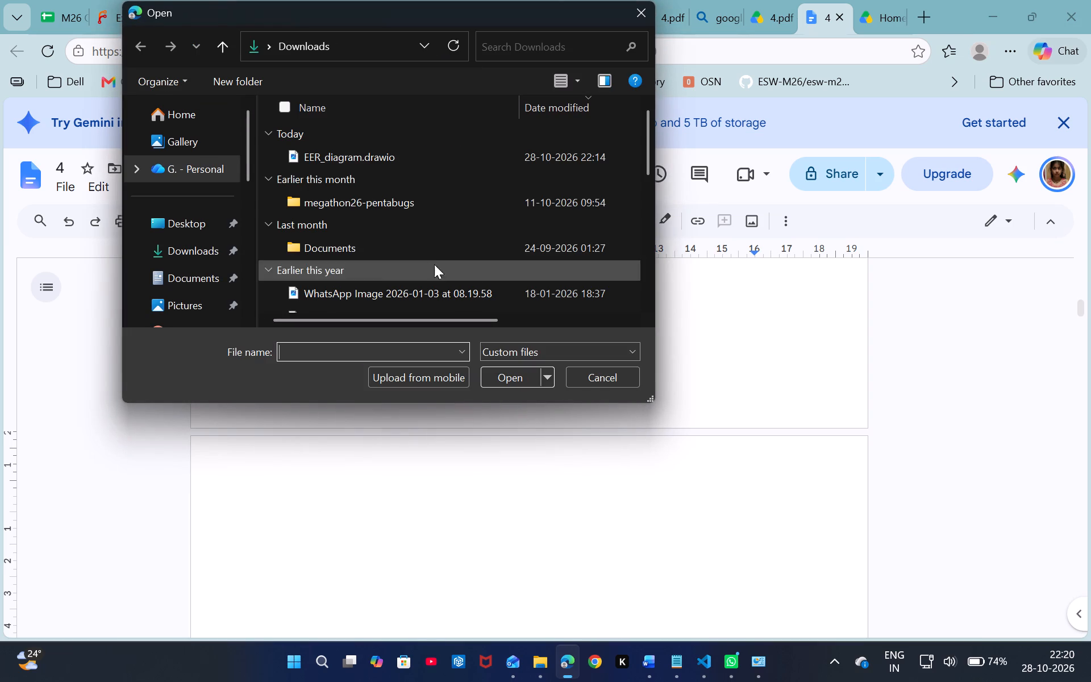
click(343, 157)
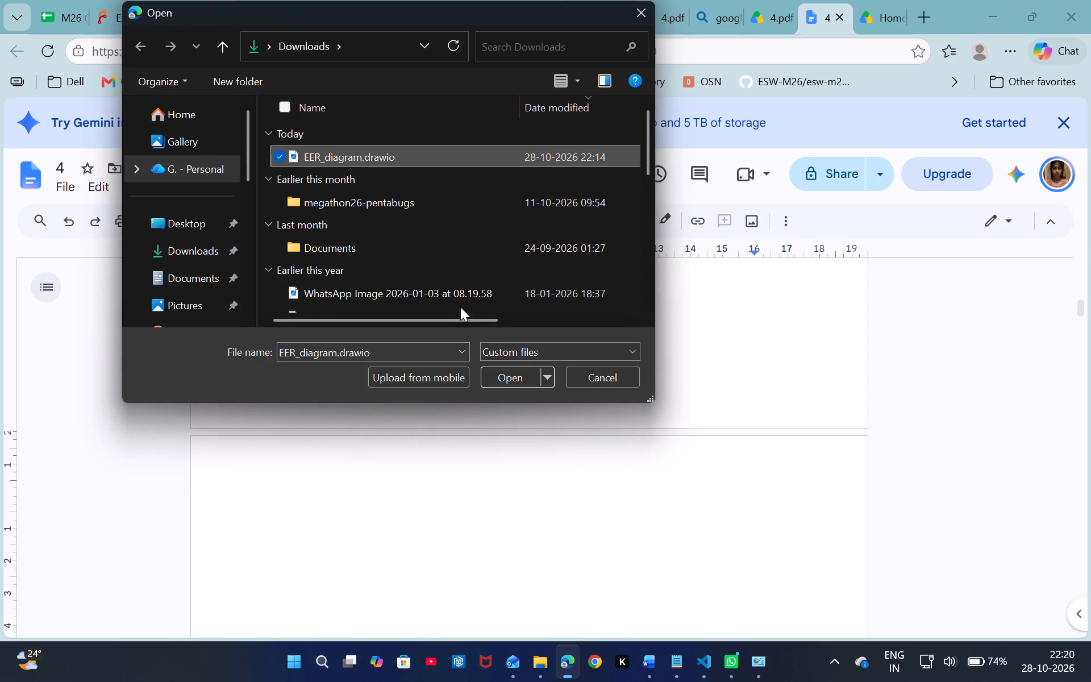
click(501, 382)
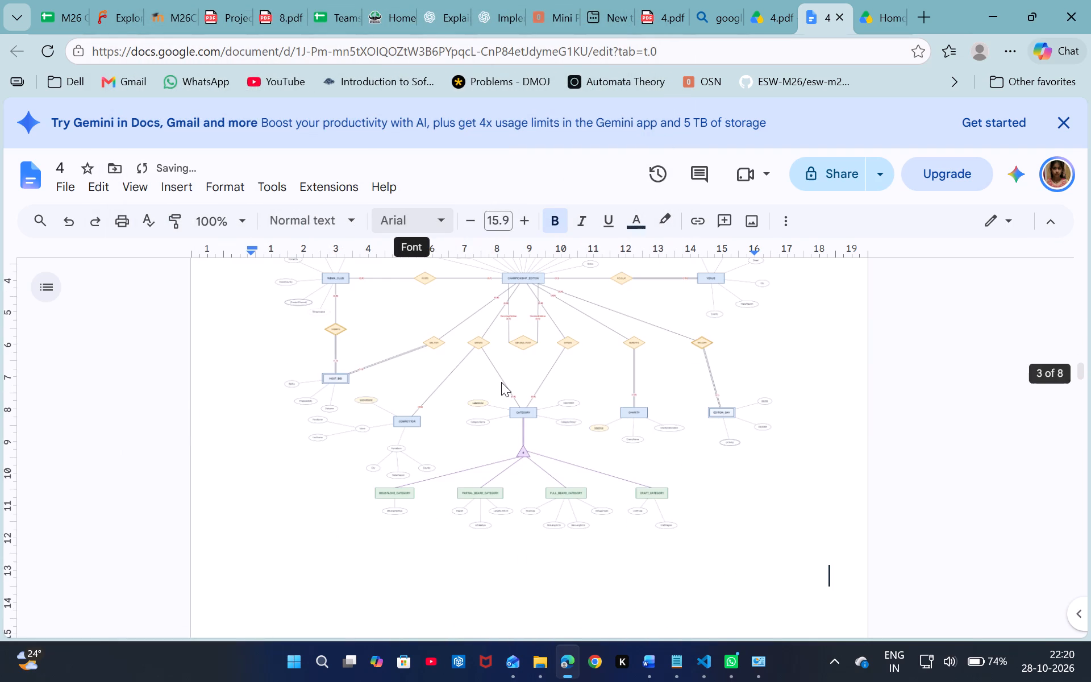
Examine the legibility of the newly inserted EER diagram and compare it with the one under Section 1.
scroll(501, 382, up, 1)
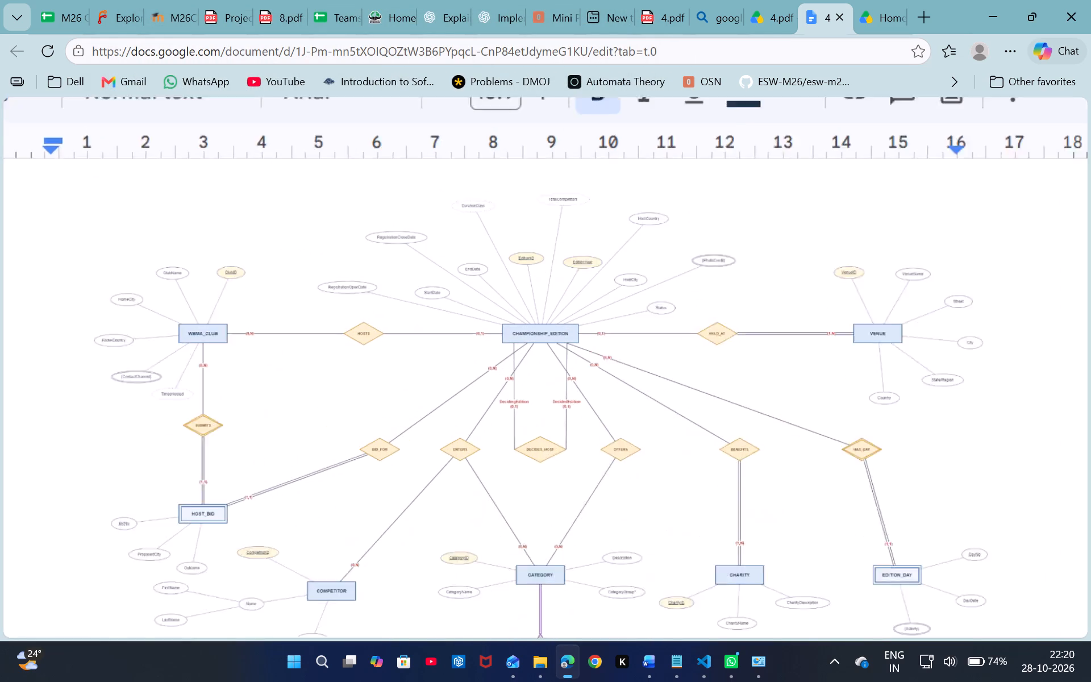
scroll(501, 382, up, 1)
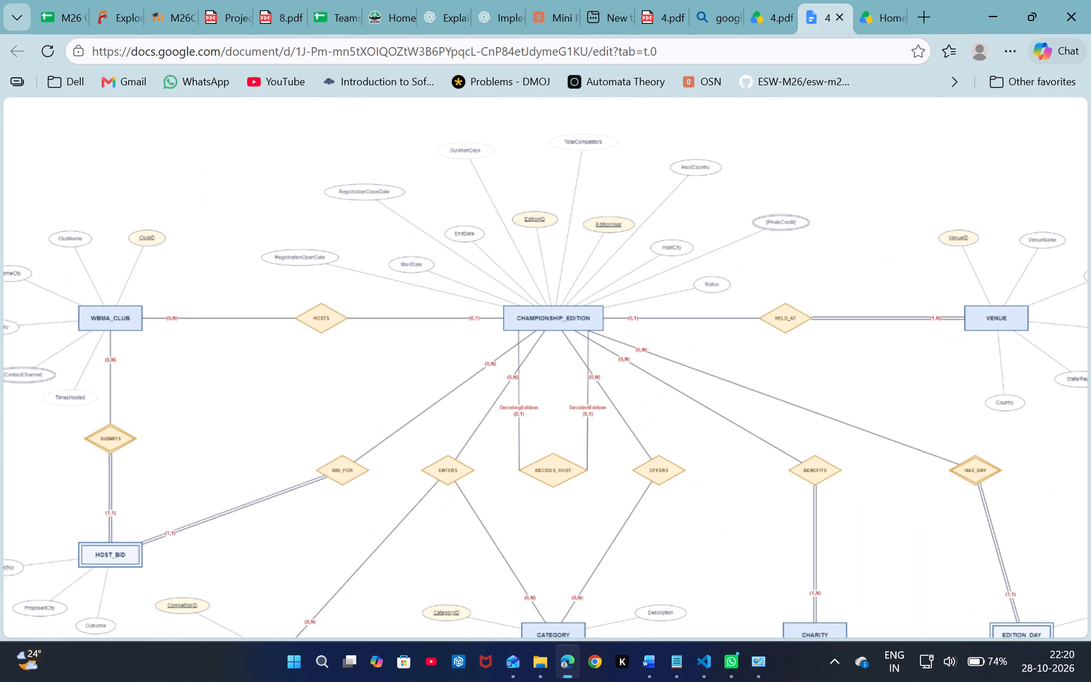
scroll(501, 382, down, 2)
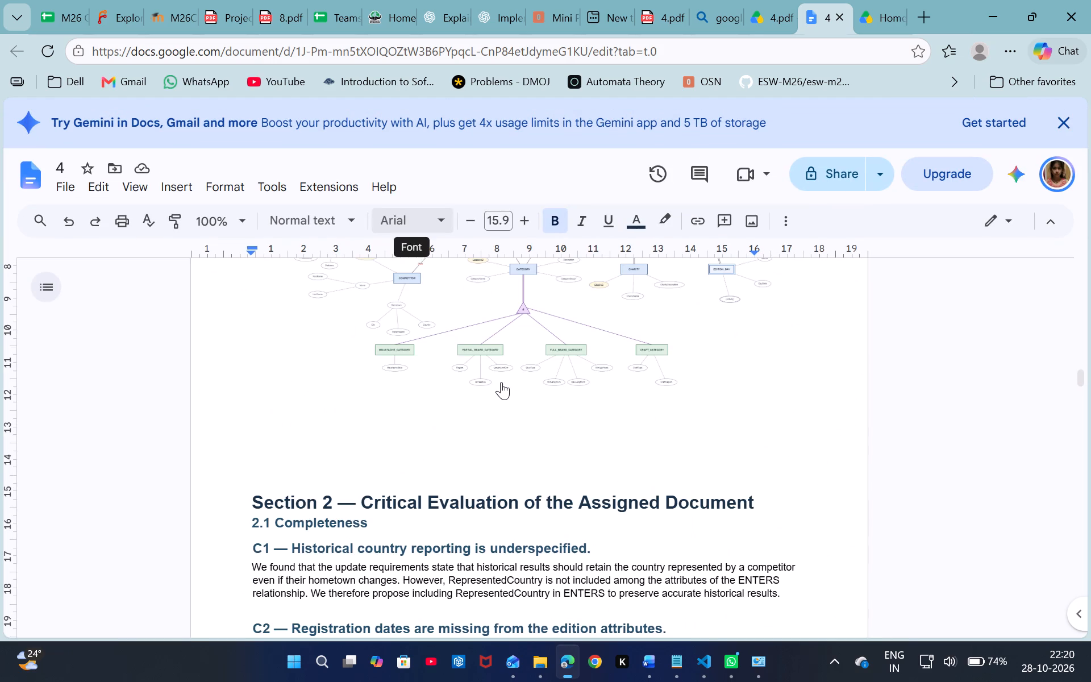
scroll(528, 359, up, 6)
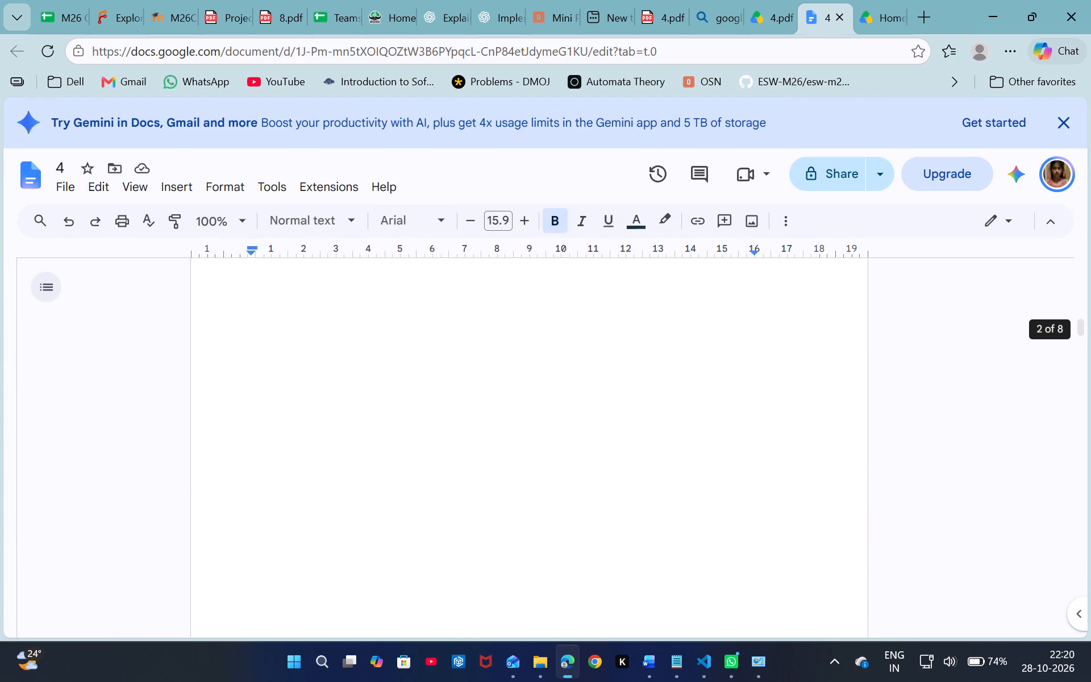
scroll(528, 359, up, 5)
scroll(528, 359, down, 2)
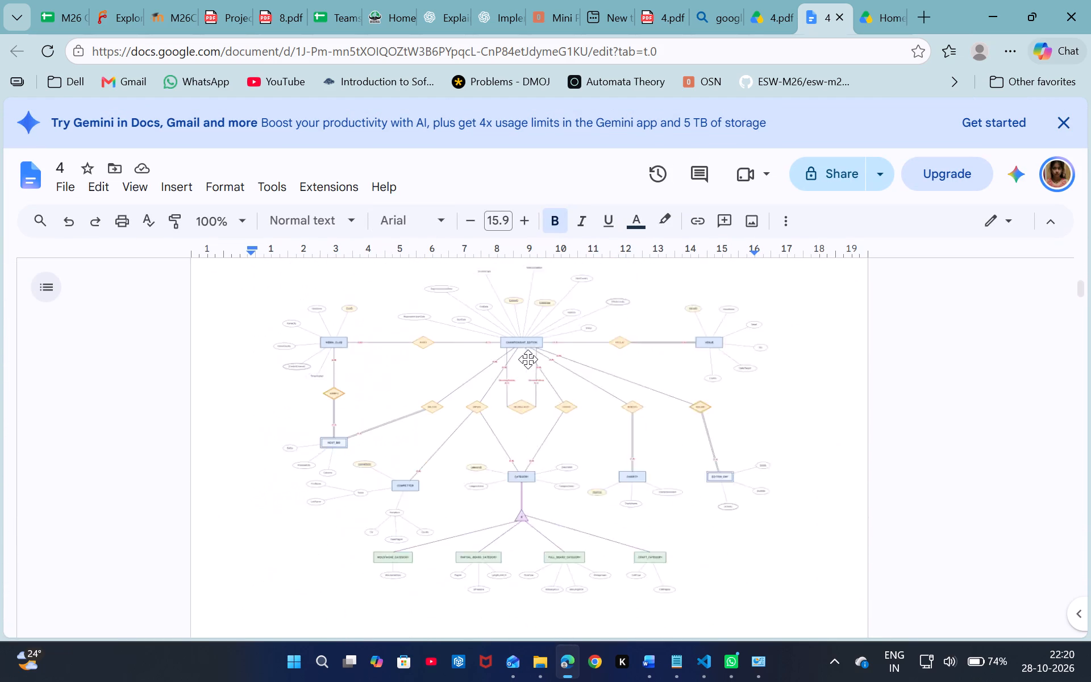
scroll(528, 359, down, 6)
scroll(528, 359, up, 1)
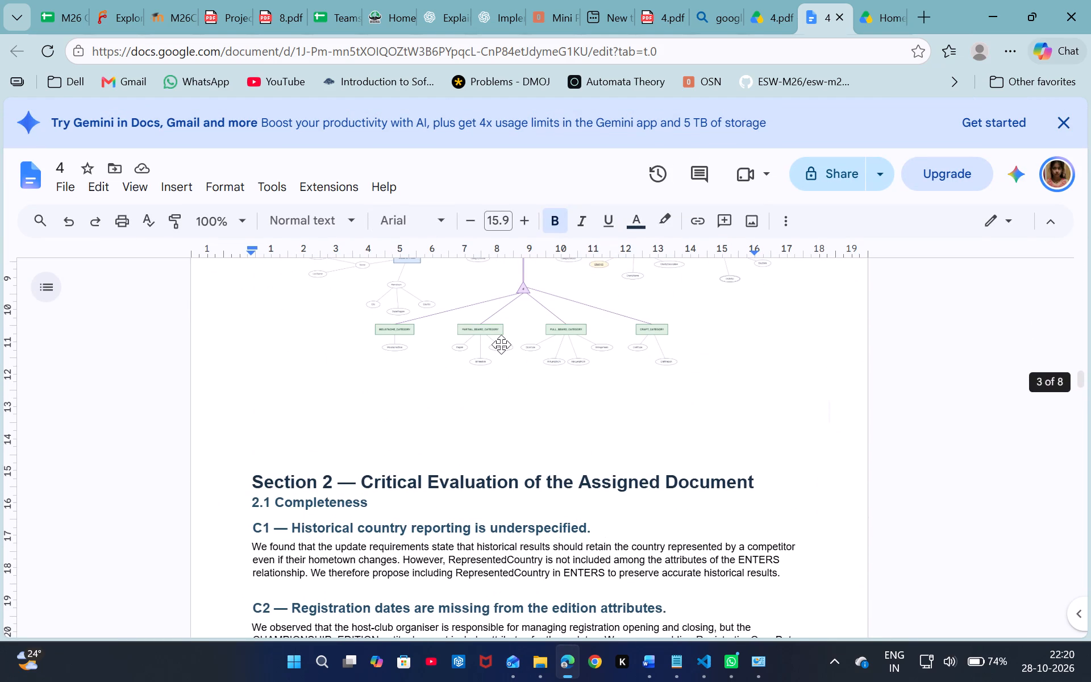
Undo the second insertion of the EER diagram before the Section 2 heading.
click(501, 344)
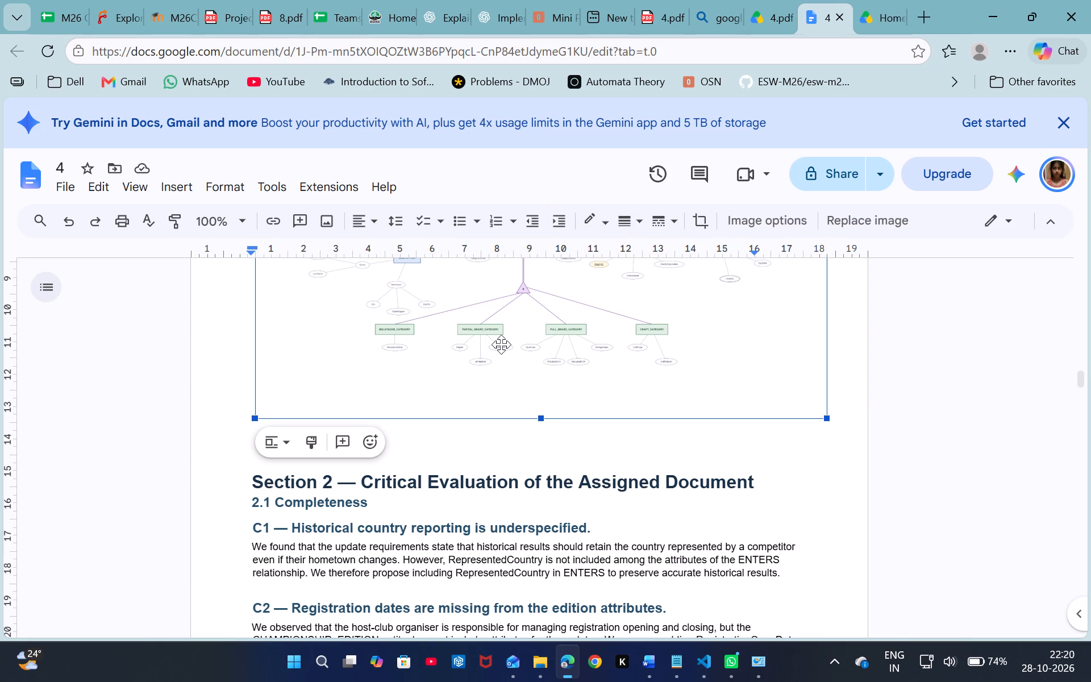
key(ctrl+z)
scroll(501, 344, up, 3)
scroll(501, 344, down, 3)
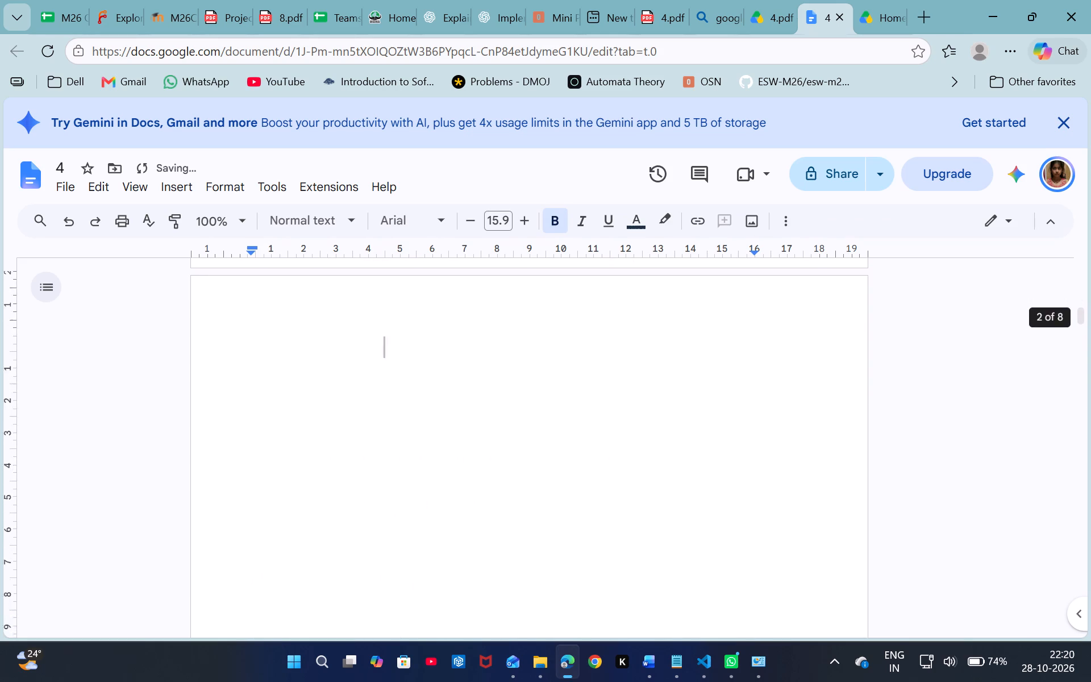
scroll(501, 344, down, 4)
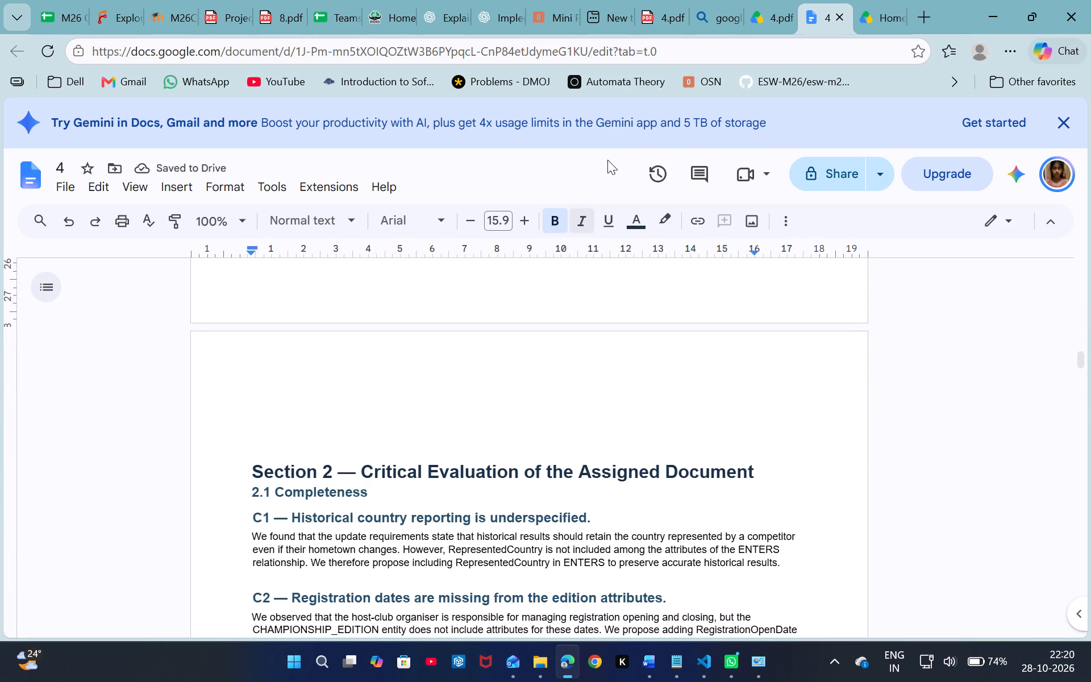
Dismiss the Gemini promotion banner above the document.
click(1056, 123)
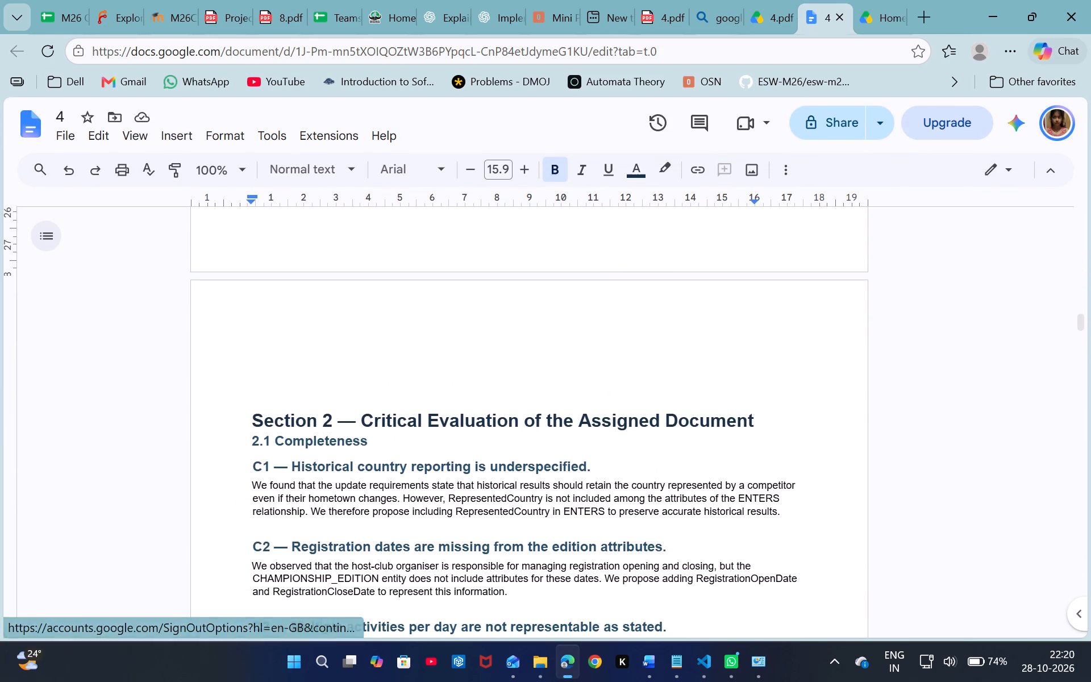
Delete the blank page and the empty lines between the Section 1 EER diagram and the Section 2 heading.
scroll(727, 307, up, 9)
scroll(727, 307, down, 2)
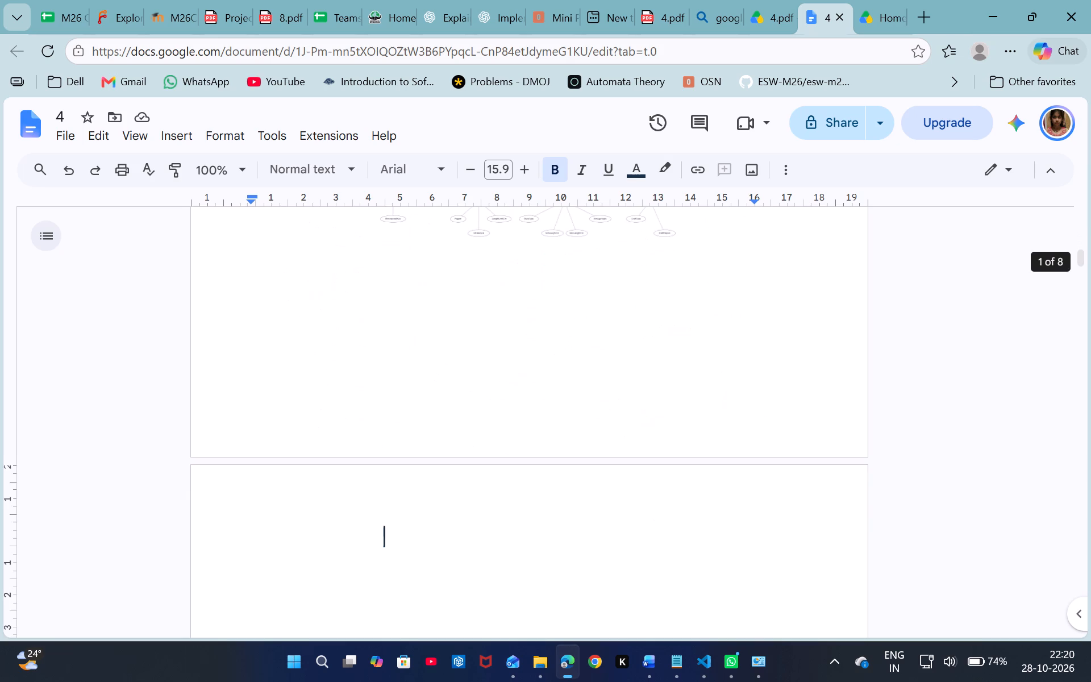
scroll(727, 307, down, 1)
key(BackSpace)
key(BackSpace)
key(BackSpace)
key(BackSpace)
key(BackSpace)
key(BackSpace)
key(BackSpace)
key(BackSpace)
key(BackSpace)
key(BackSpace)
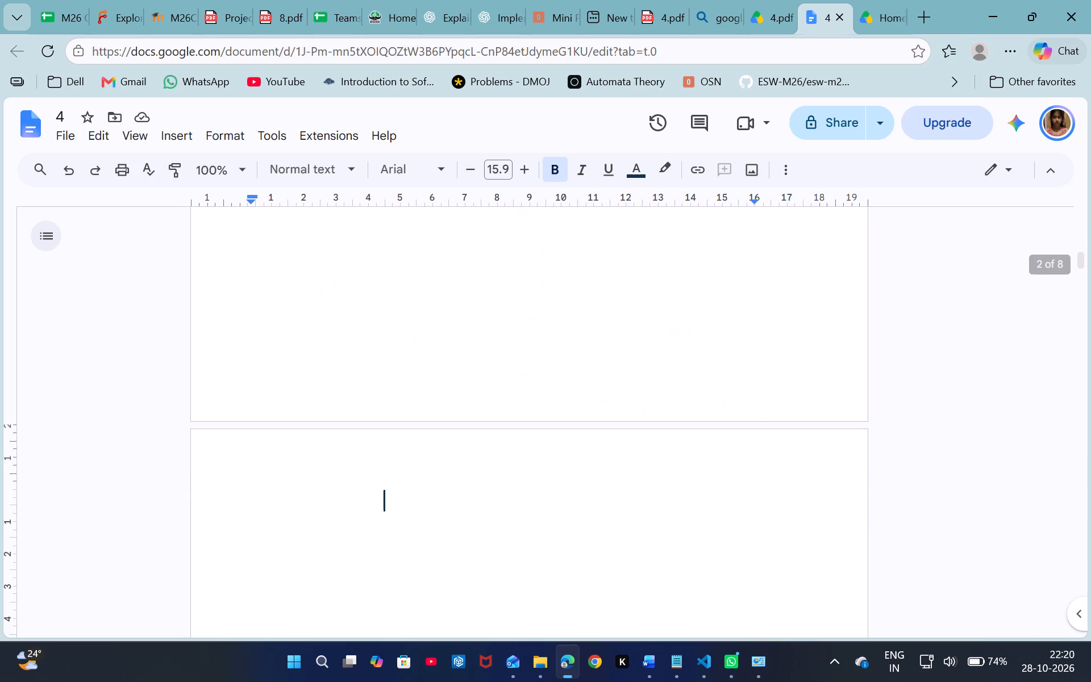
click(424, 531)
click(413, 513)
key(BackSpace)
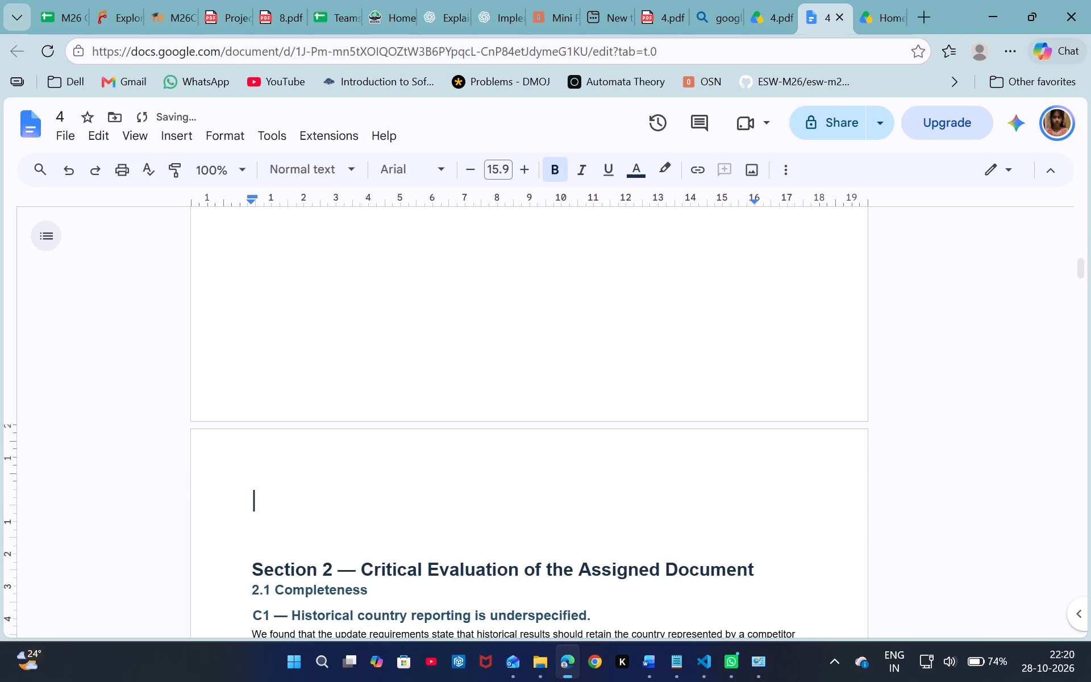
key(BackSpace)
key(BackSpace)
key(BackSpace)
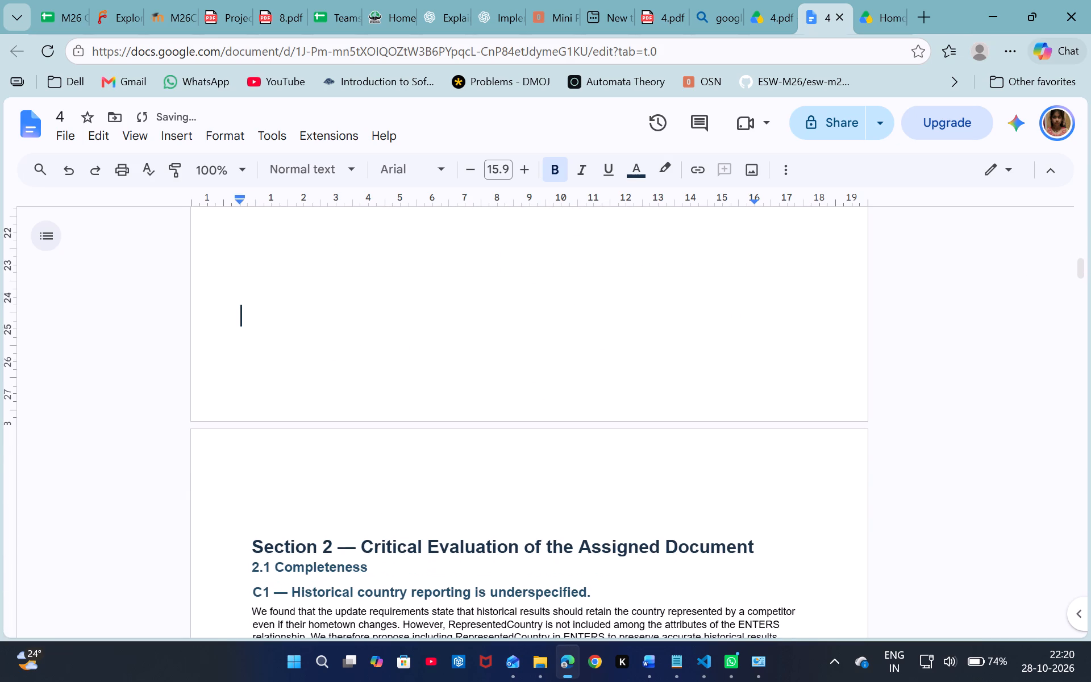
Delete further empty lines below the Section 1 EER diagram and start one new line there.
scroll(413, 513, up, 1)
scroll(440, 405, up, 4)
scroll(440, 405, down, 1)
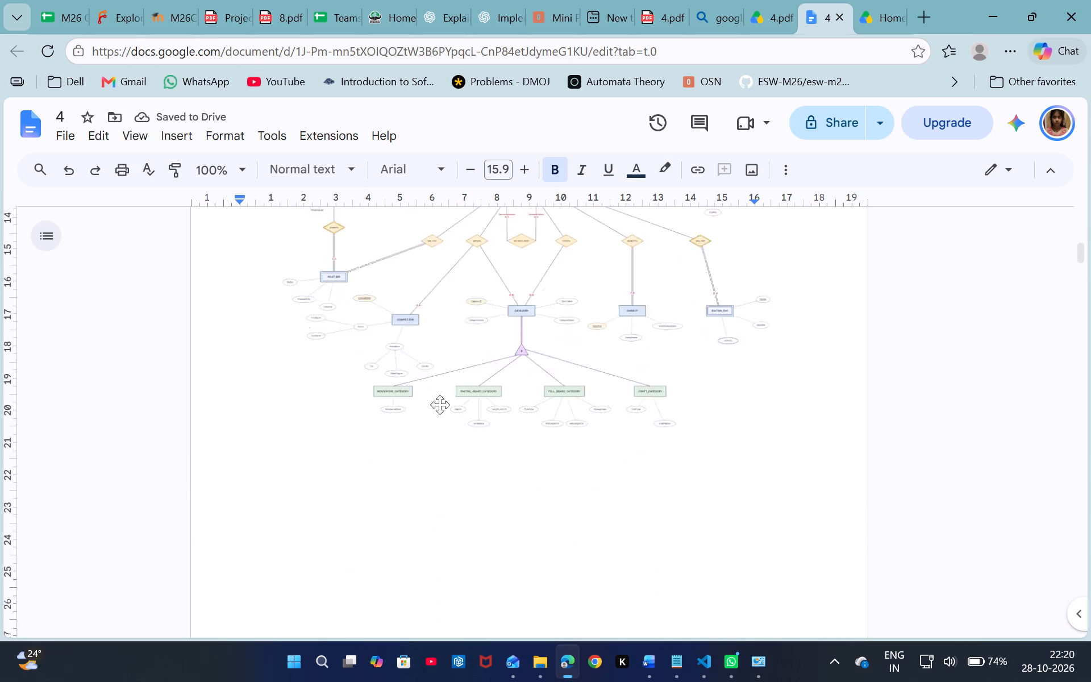
scroll(440, 405, down, 2)
key(BackSpace)
key(BackSpace)
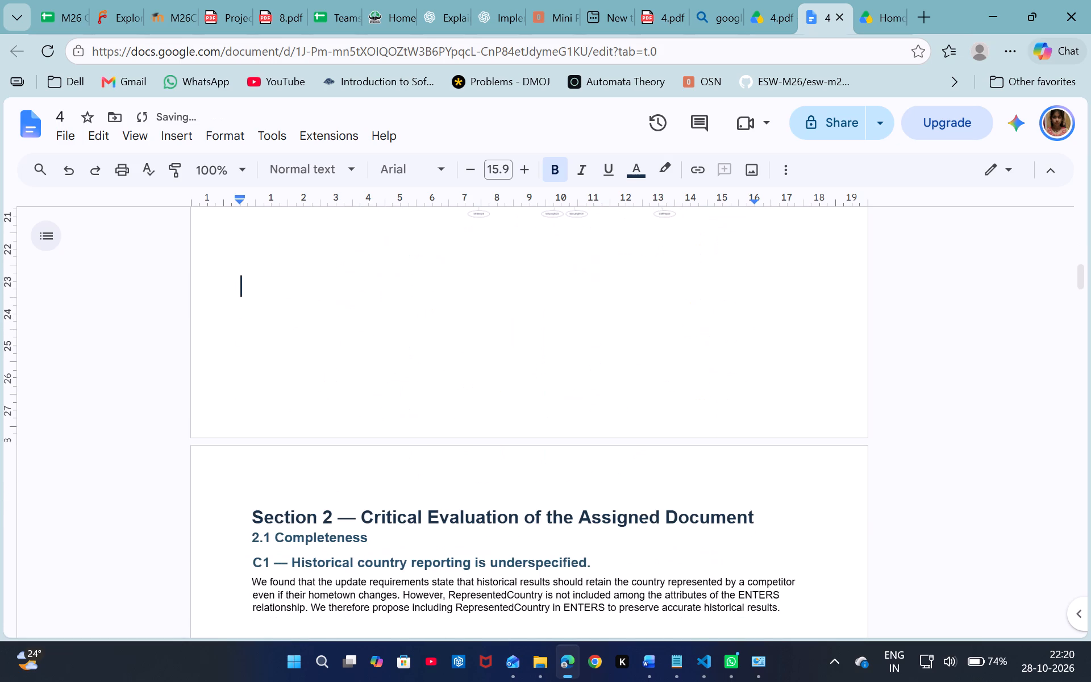
key(BackSpace)
key(Return)
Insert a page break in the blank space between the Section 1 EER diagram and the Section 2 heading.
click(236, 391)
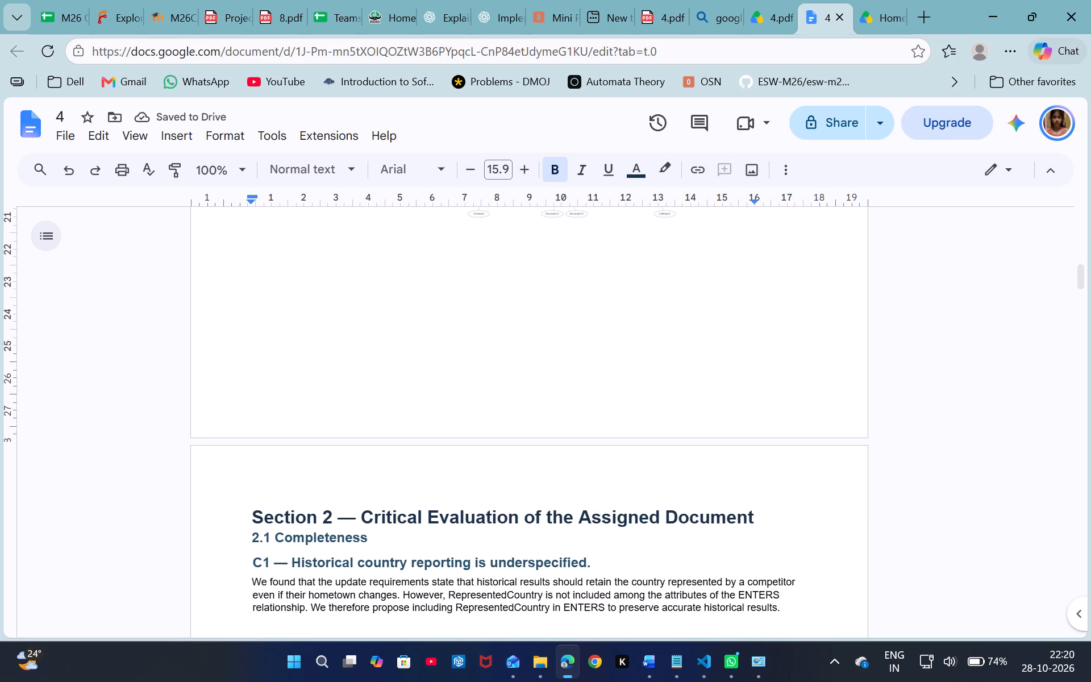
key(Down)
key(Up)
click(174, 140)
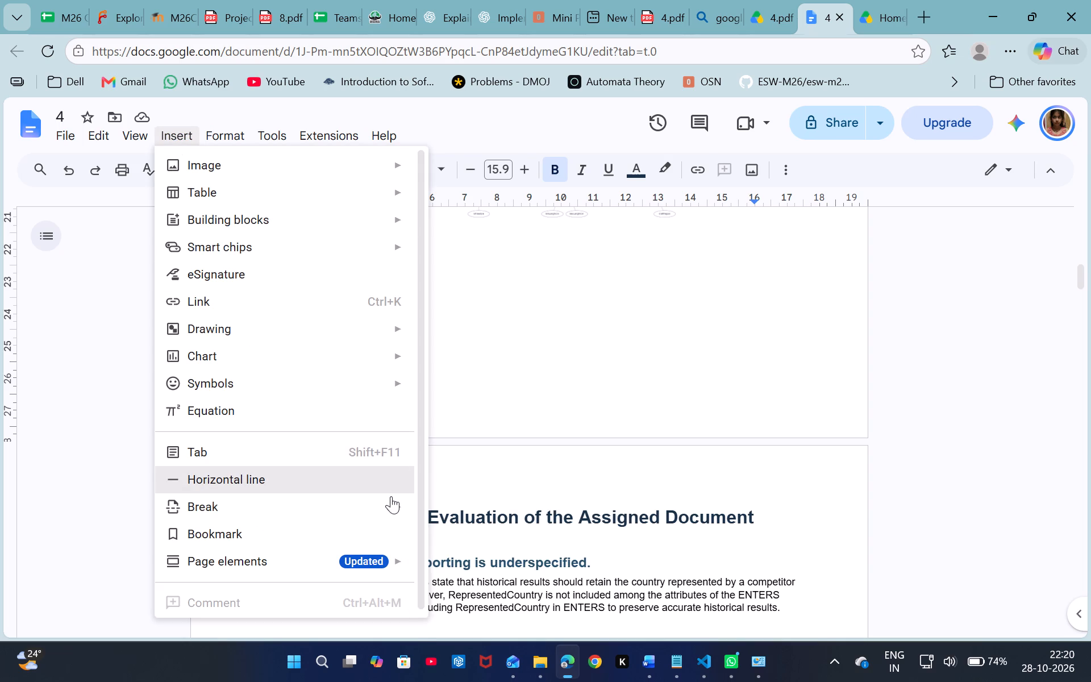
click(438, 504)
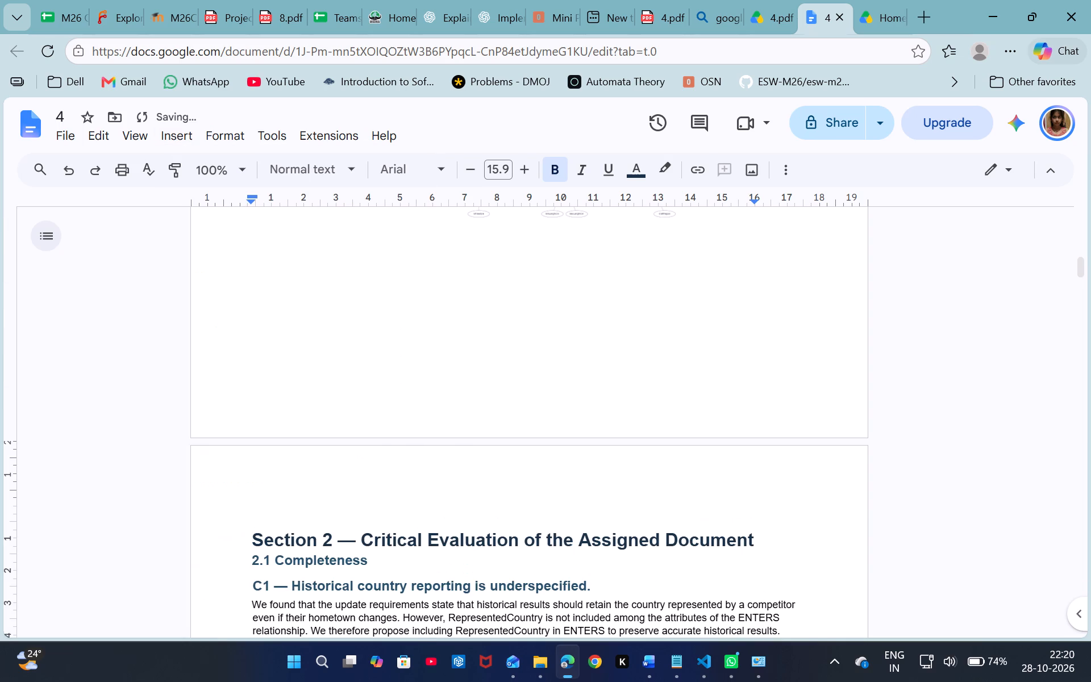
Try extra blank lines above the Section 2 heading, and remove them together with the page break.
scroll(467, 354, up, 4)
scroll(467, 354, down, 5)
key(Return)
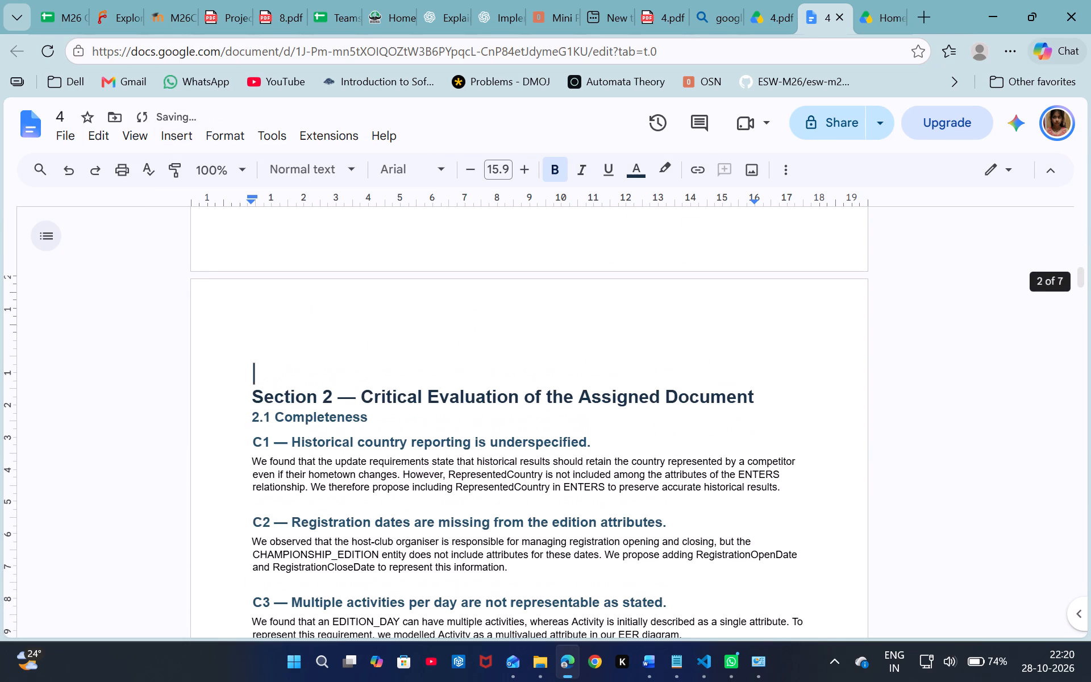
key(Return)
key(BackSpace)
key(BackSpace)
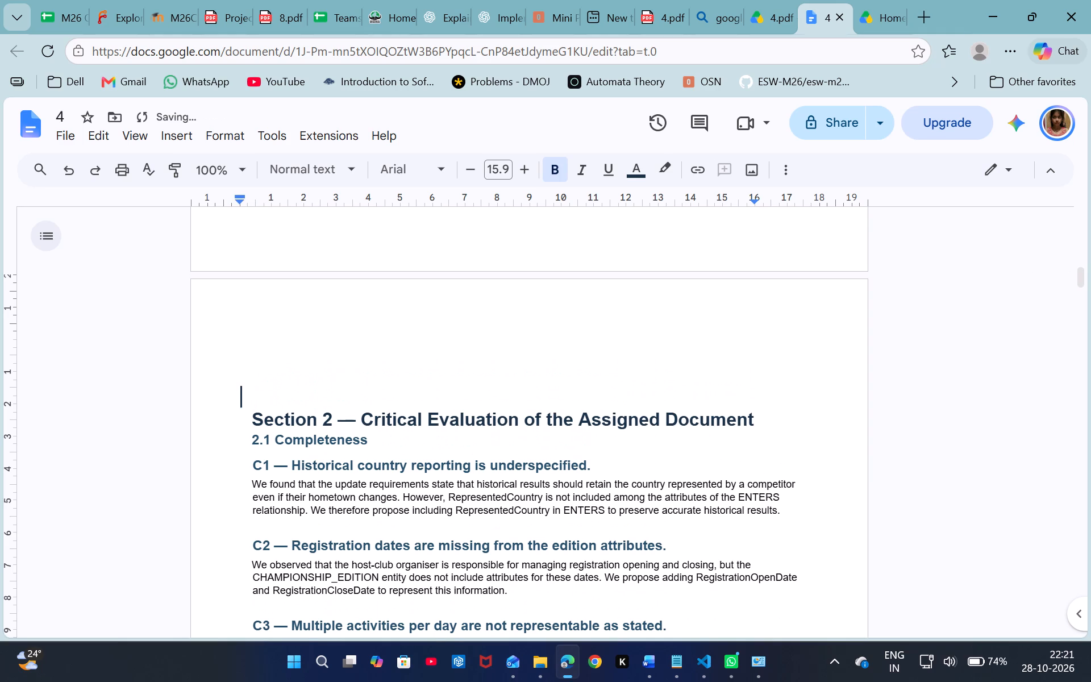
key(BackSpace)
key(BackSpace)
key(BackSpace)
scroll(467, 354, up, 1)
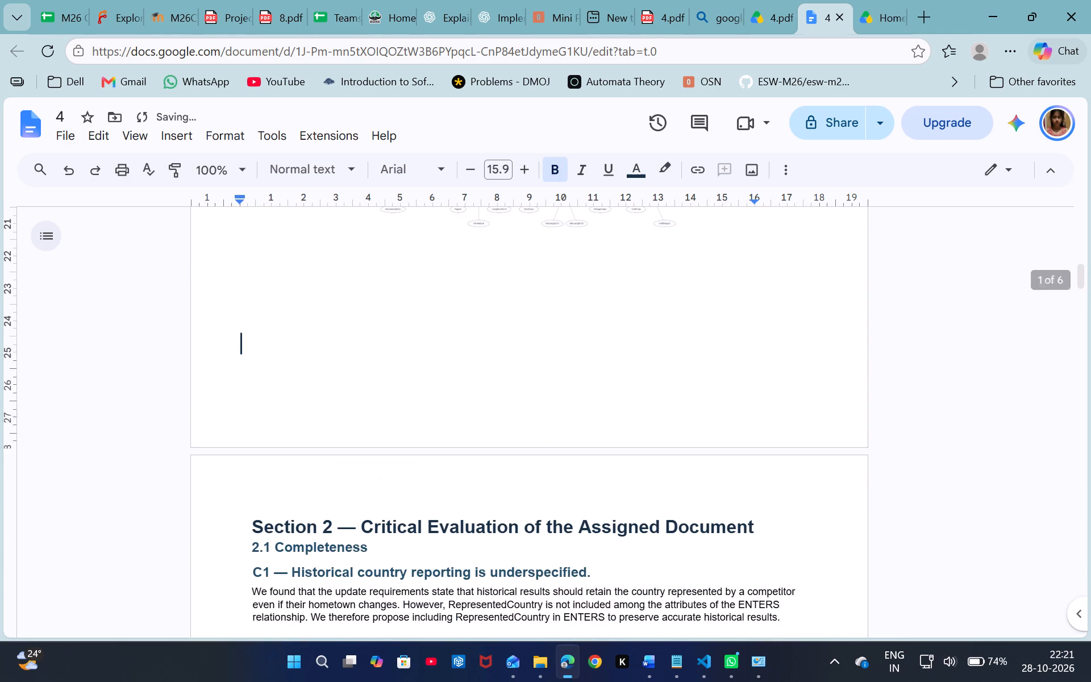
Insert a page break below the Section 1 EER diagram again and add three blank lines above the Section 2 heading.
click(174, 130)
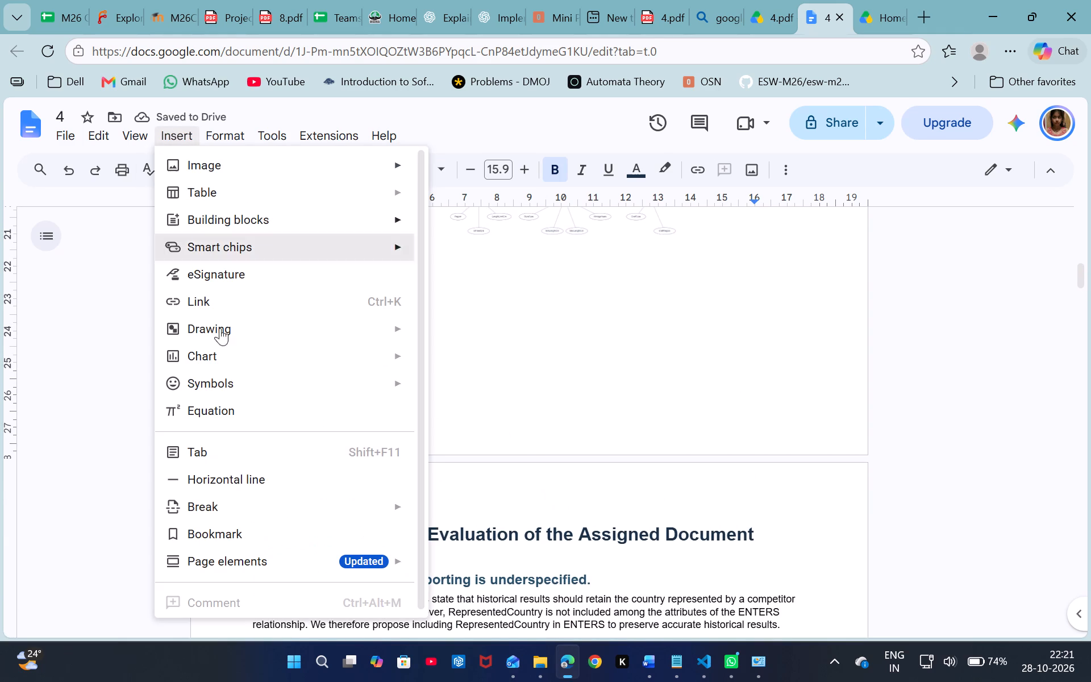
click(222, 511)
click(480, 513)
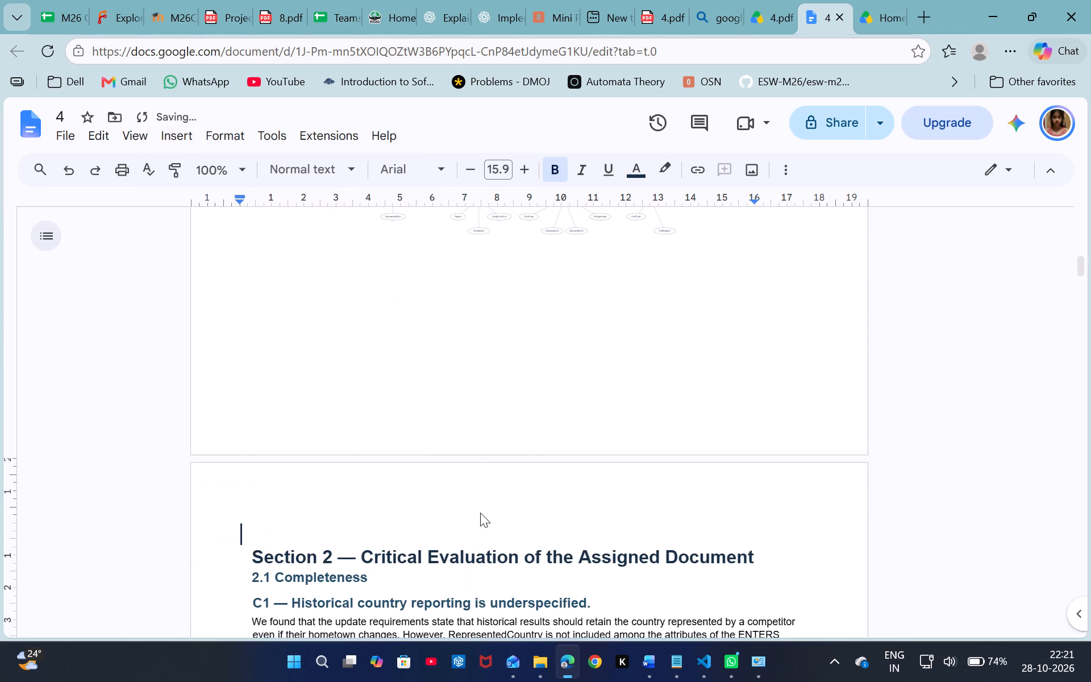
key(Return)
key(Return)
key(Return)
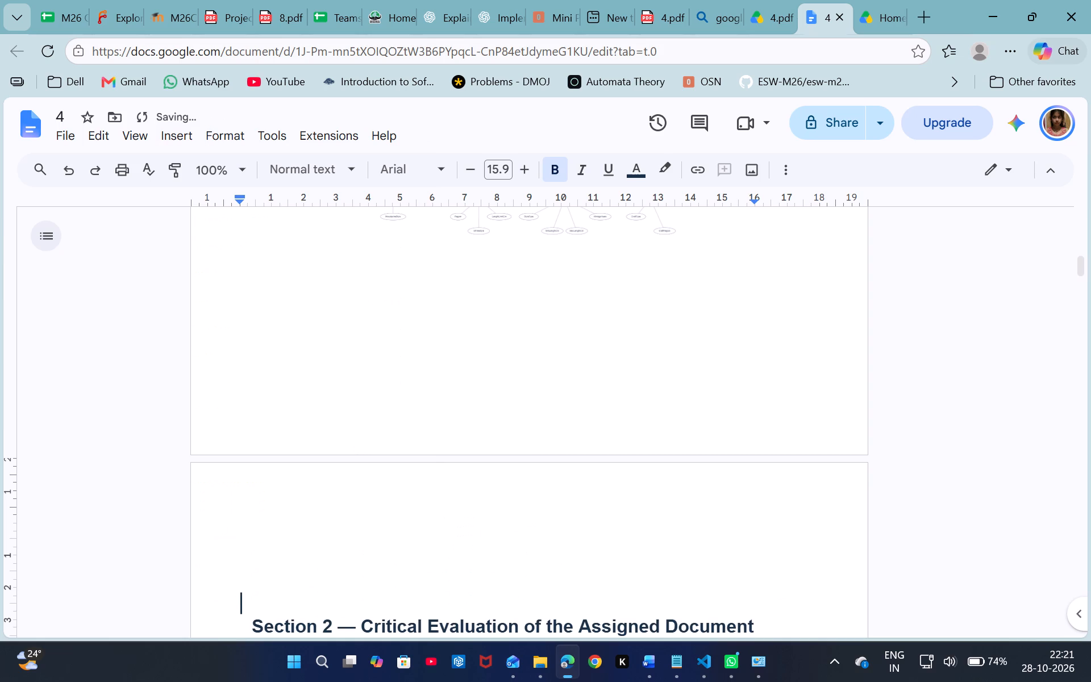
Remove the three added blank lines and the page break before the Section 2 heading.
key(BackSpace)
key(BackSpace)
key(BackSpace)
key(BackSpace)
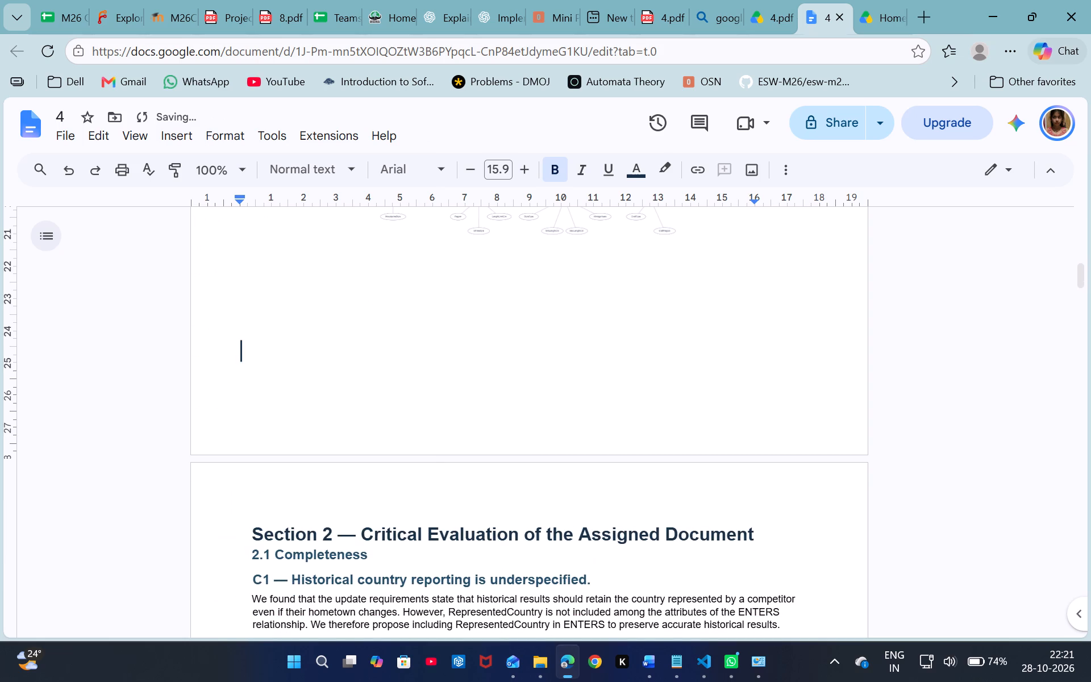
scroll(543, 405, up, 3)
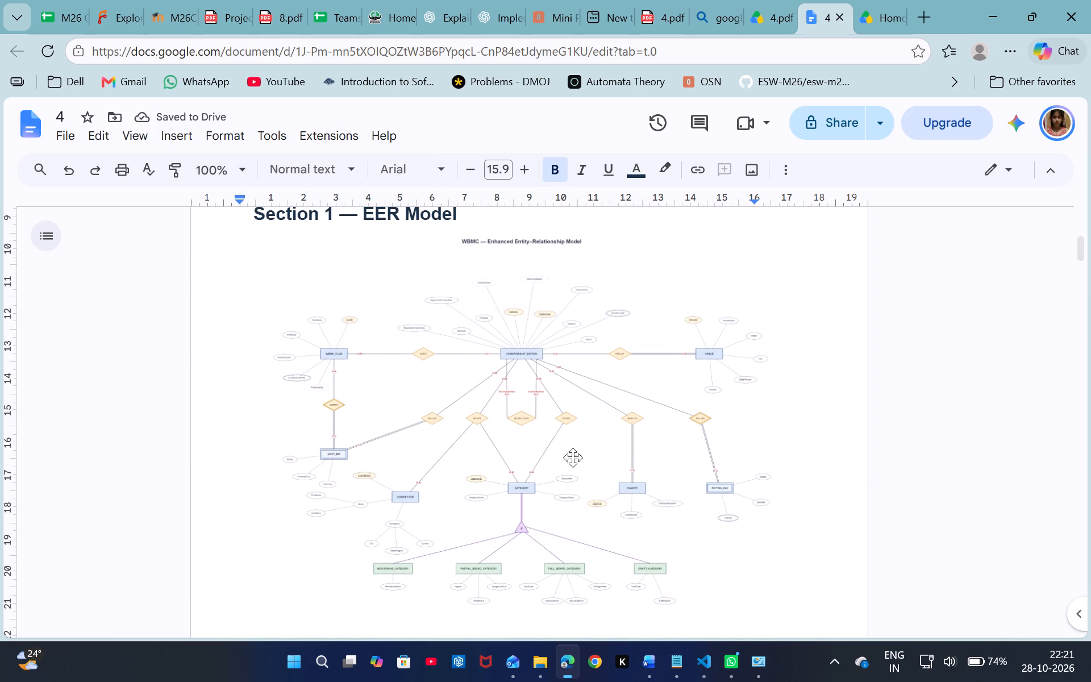
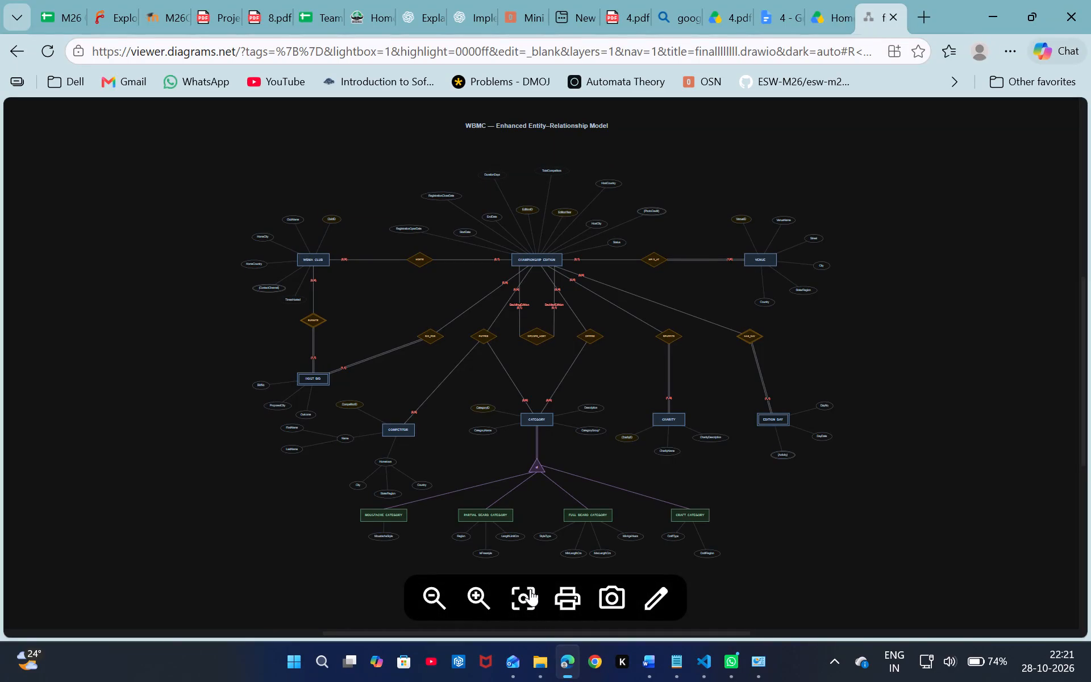
Open the WBMC Enhanced Entity–Relationship Model diagram for editing in diagrams.net.
click(653, 599)
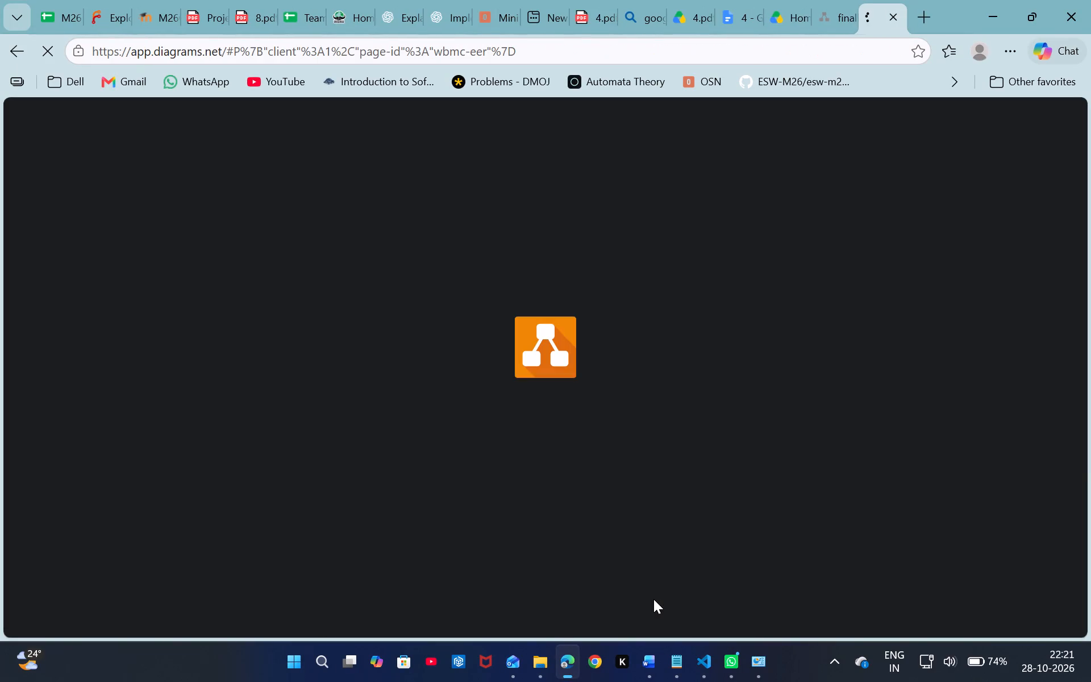
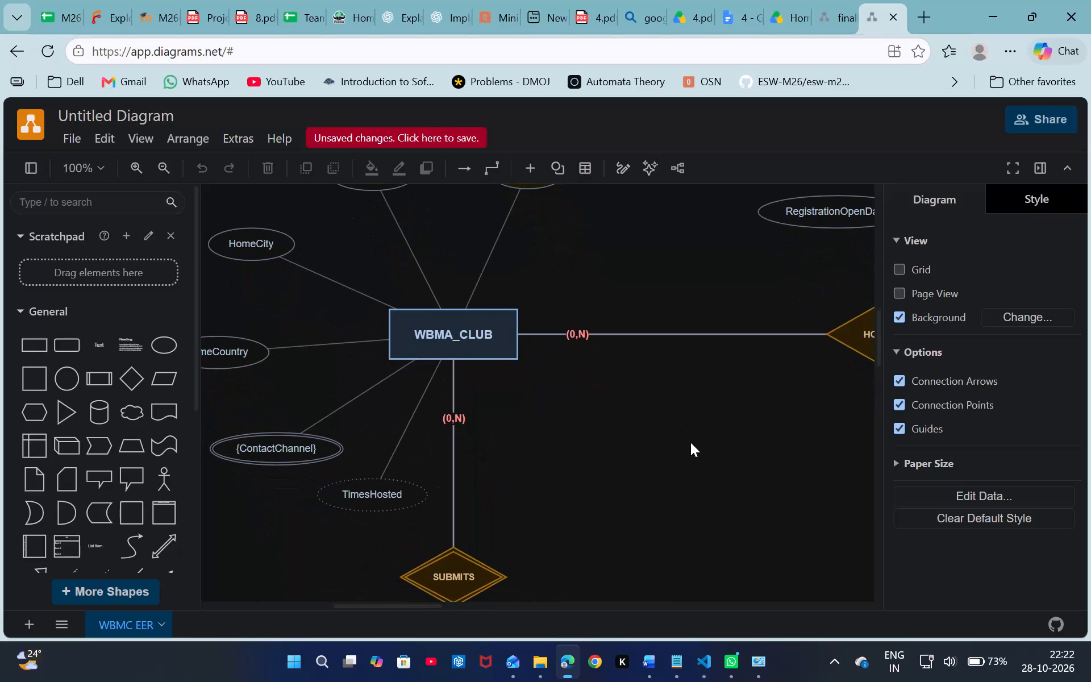
Examine the overall layout of the whole WBMC Enhanced Entity–Relationship Model diagram, from its title to the category subtypes and their attributes.
scroll(664, 479, left, 1)
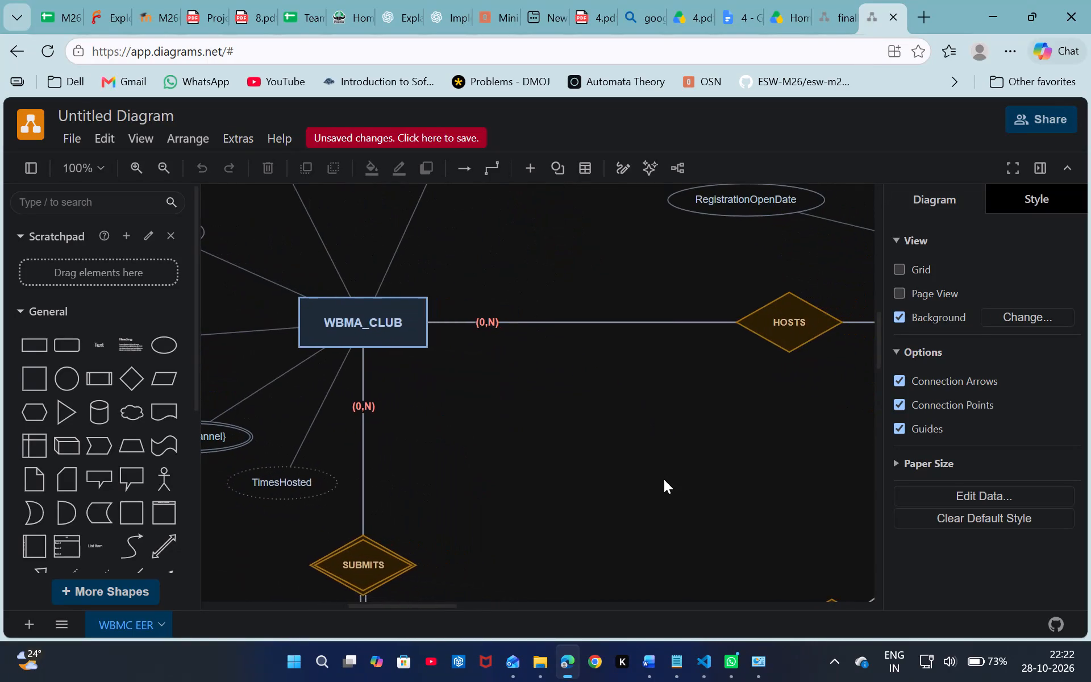
scroll(664, 479, left, 3)
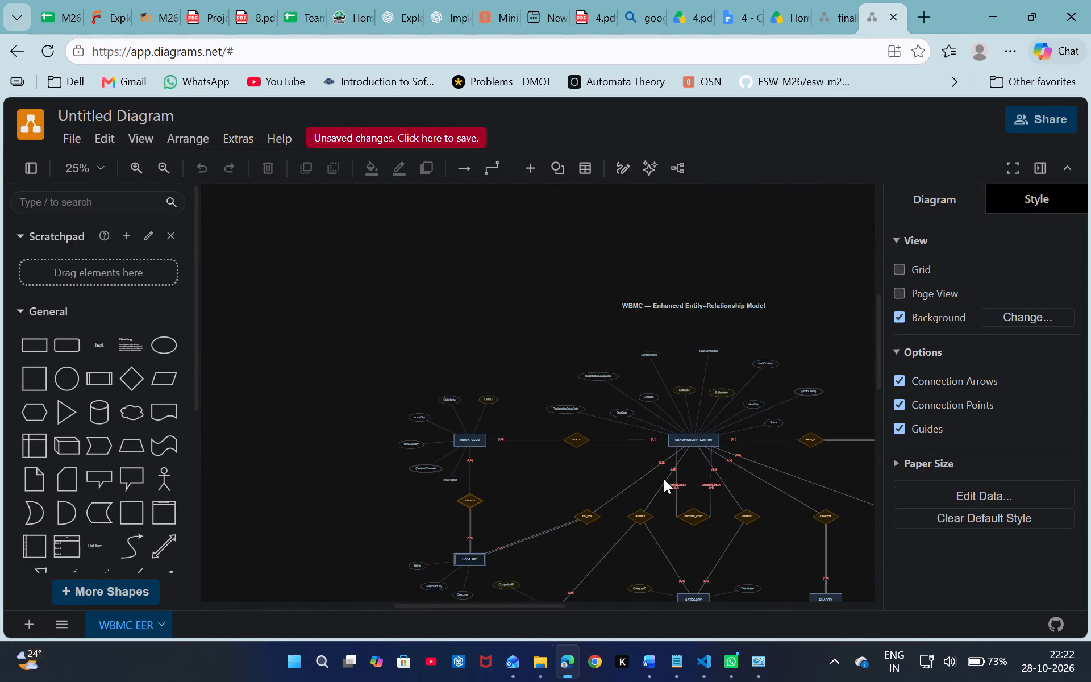
scroll(664, 479, left, 3)
scroll(664, 479, down, 1)
scroll(664, 479, up, 1)
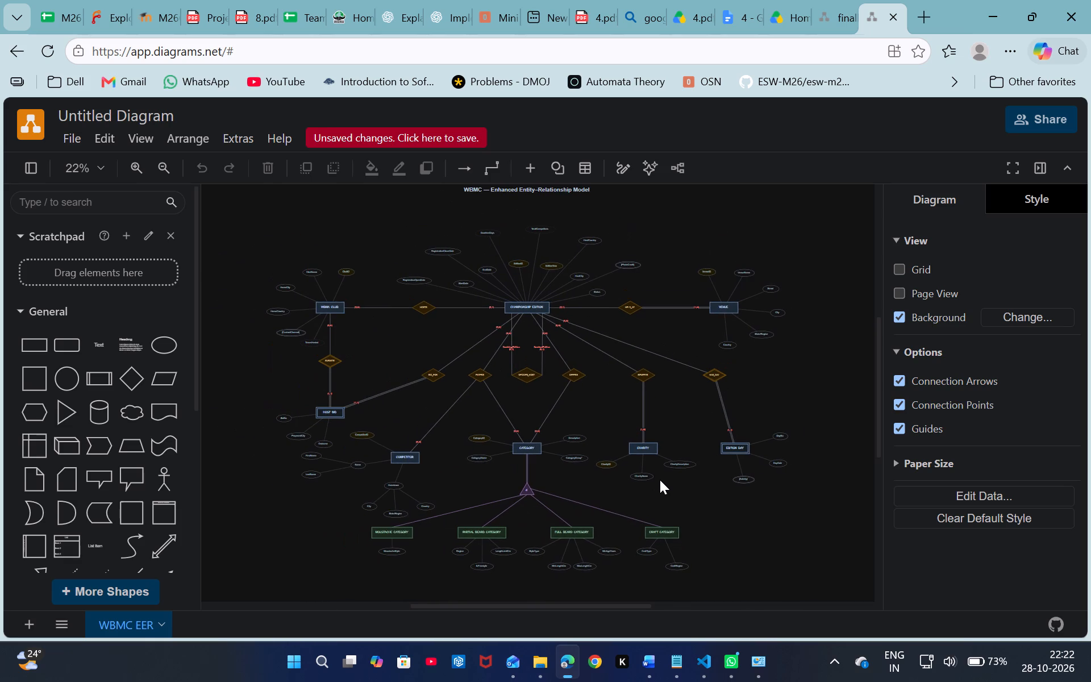
scroll(660, 480, up, 1)
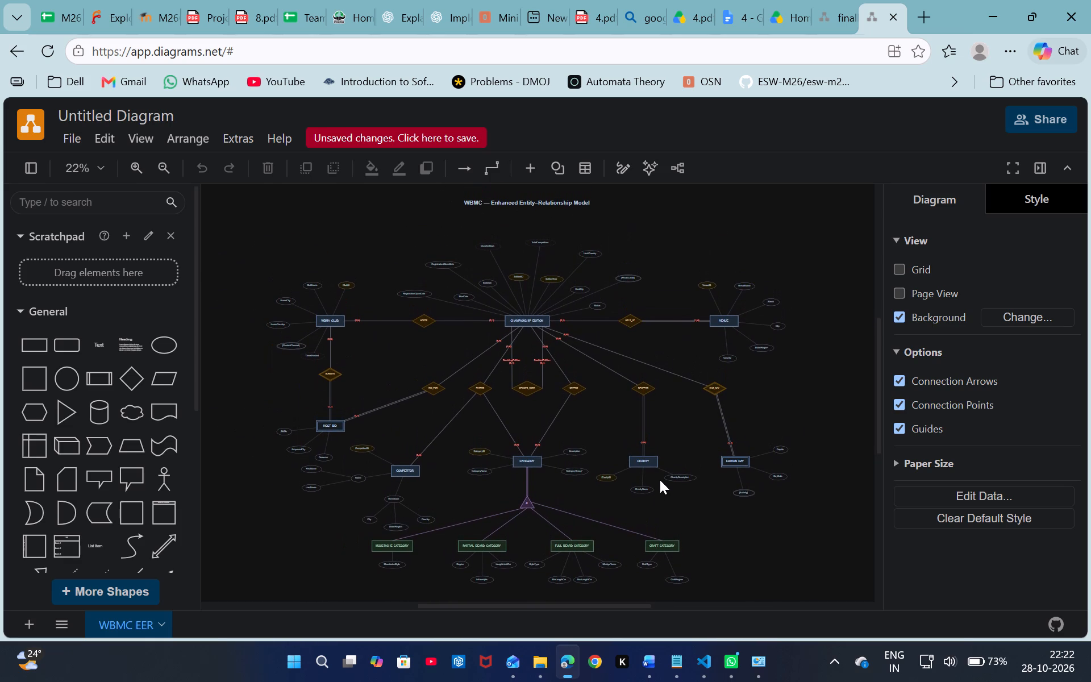
scroll(660, 480, up, 1)
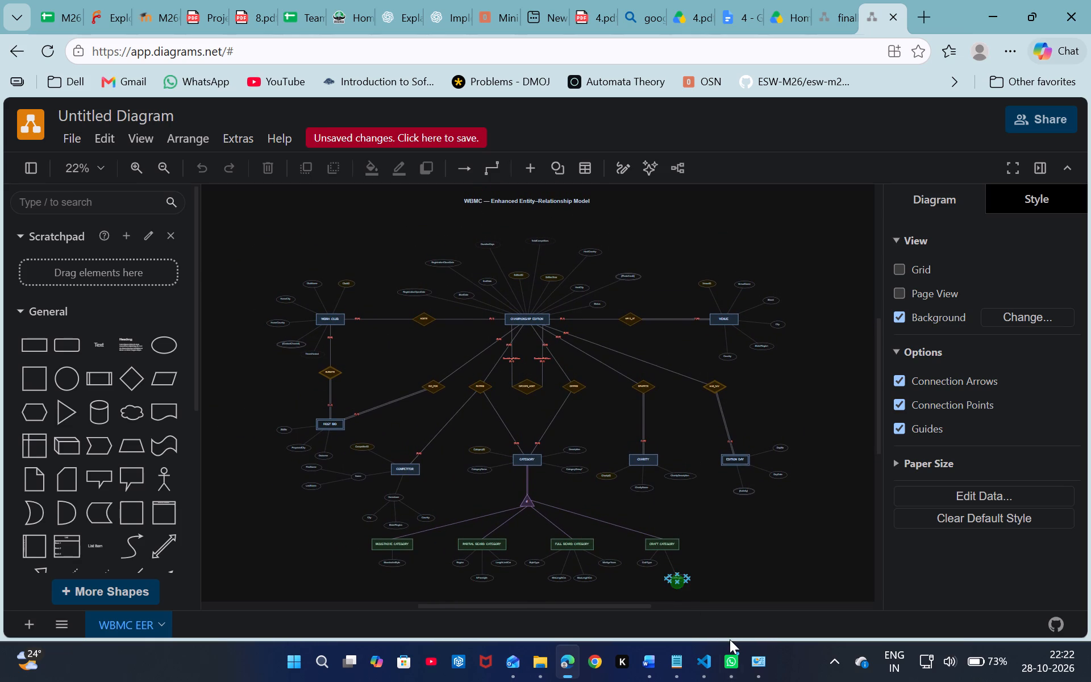
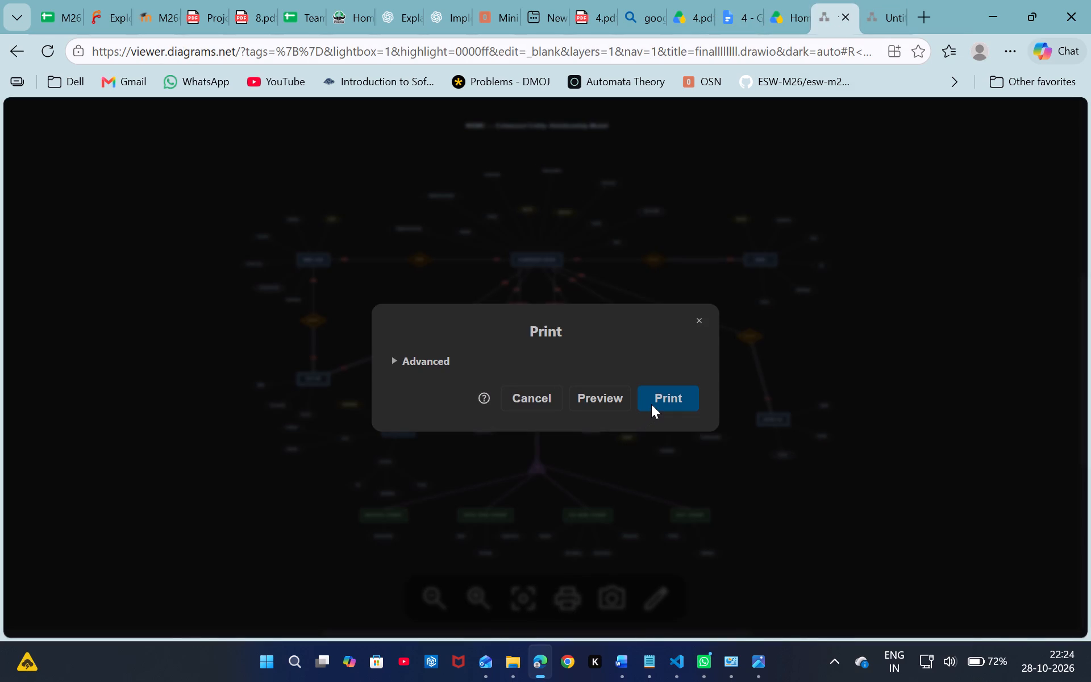
click(651, 403)
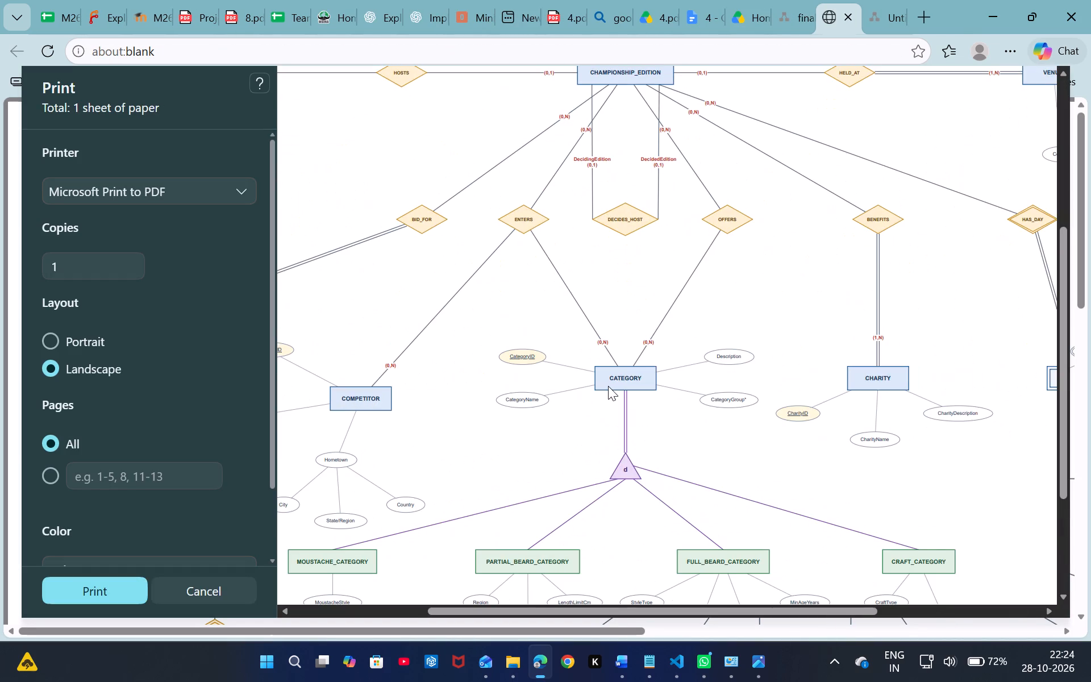
scroll(174, 429, down, 2)
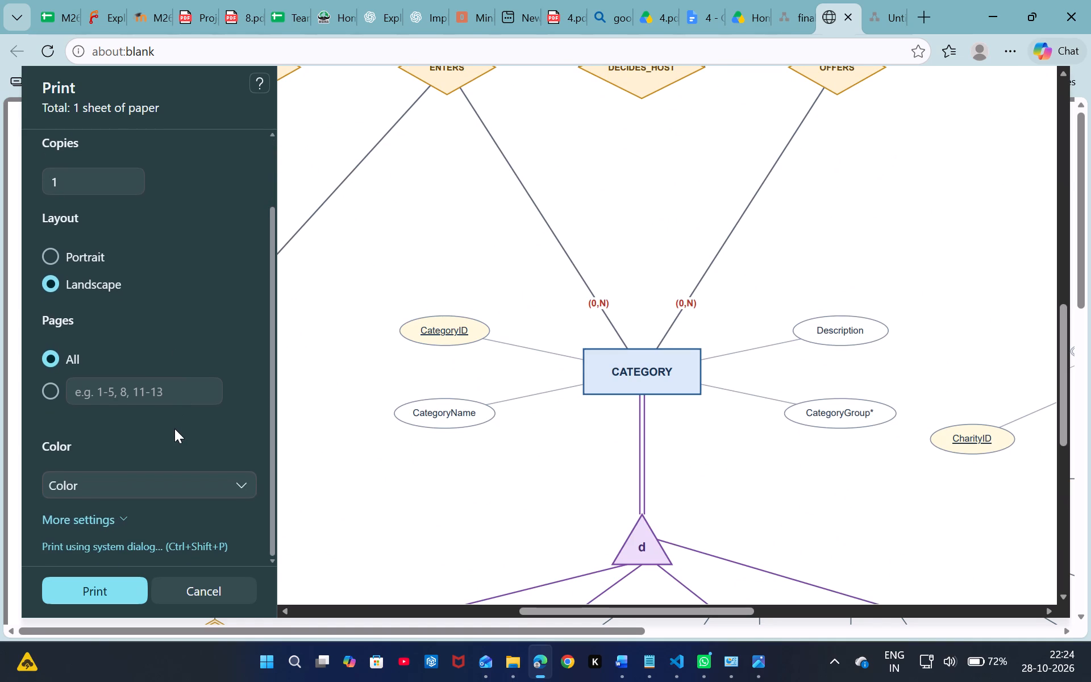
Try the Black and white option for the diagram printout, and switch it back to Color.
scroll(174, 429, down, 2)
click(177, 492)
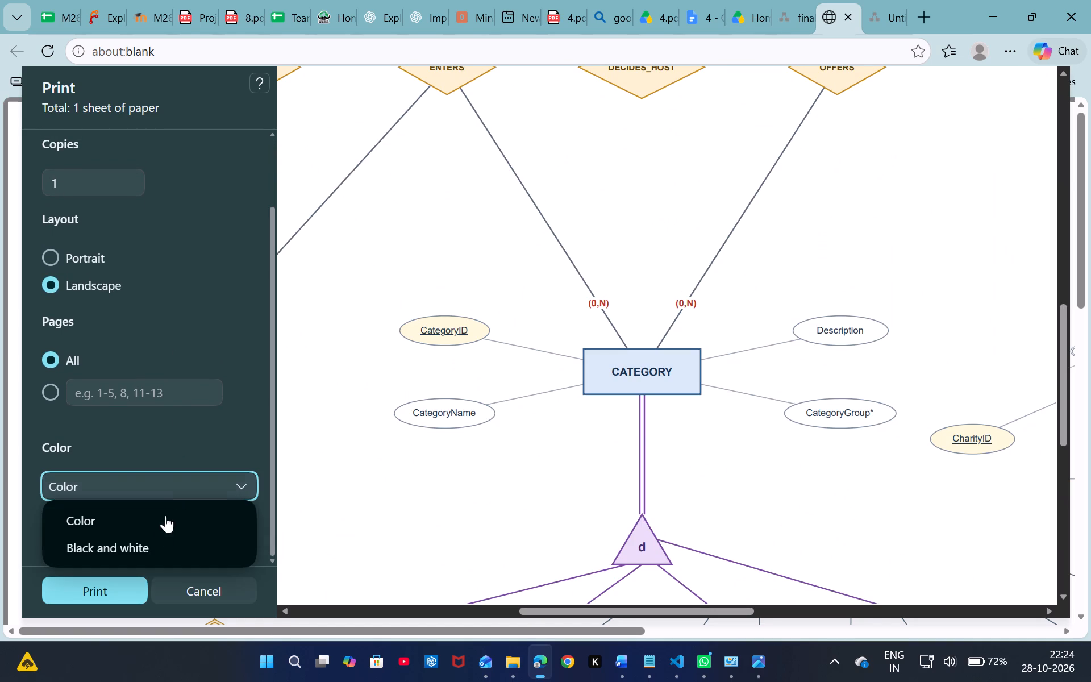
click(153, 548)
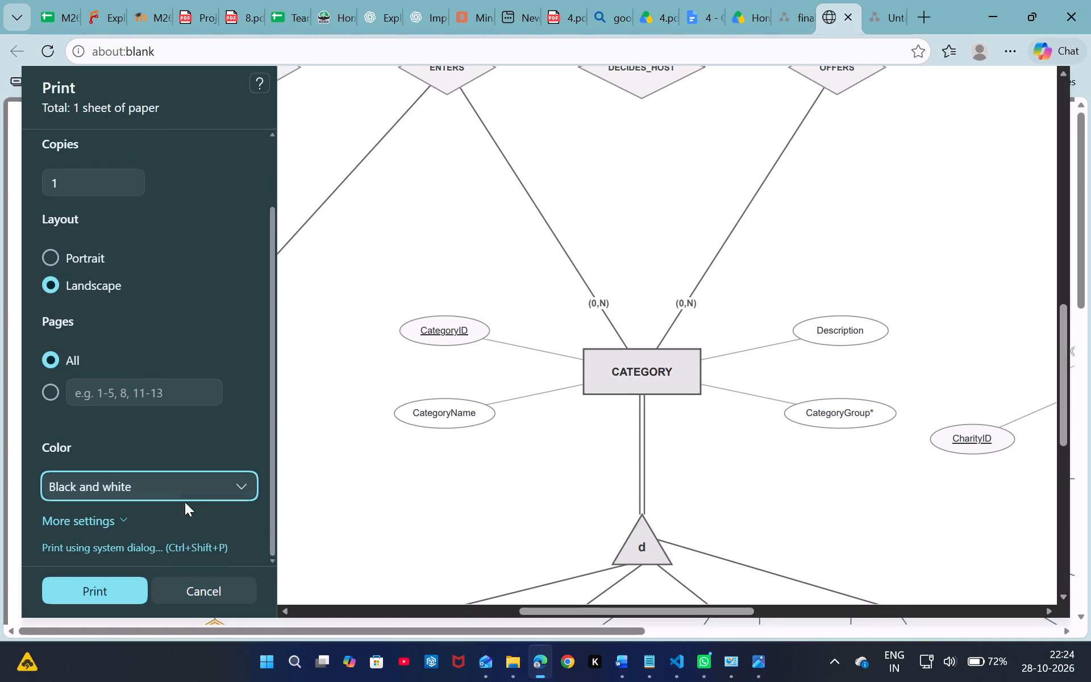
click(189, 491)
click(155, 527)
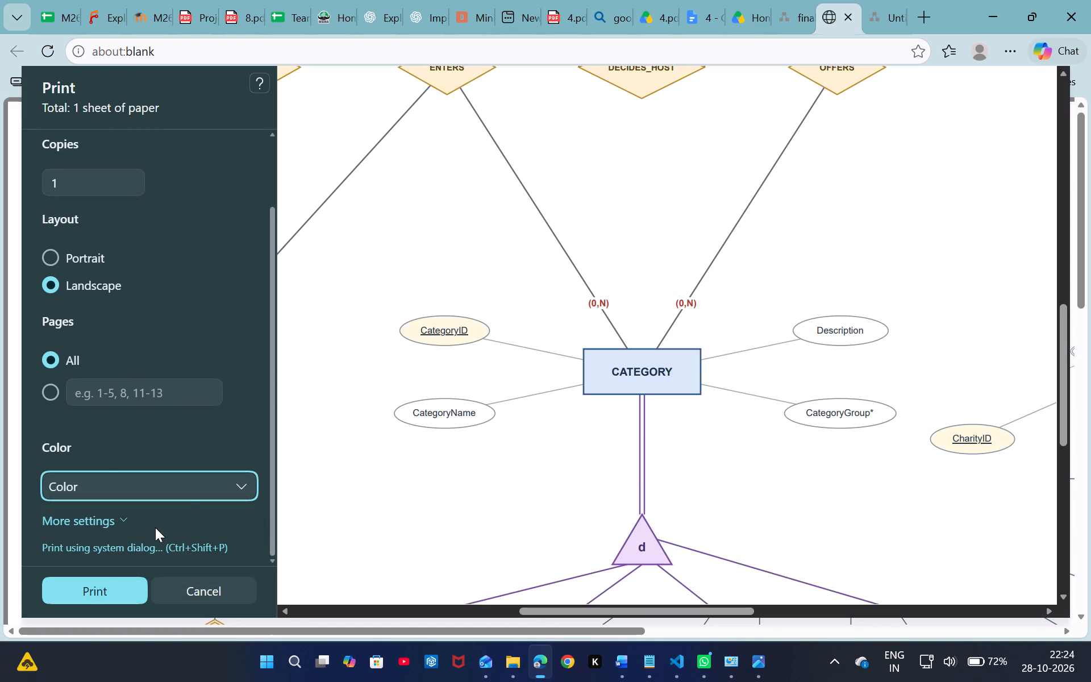
Print the EER diagram to a PDF file named eer in the Downloads folder.
scroll(184, 498, down, 2)
scroll(184, 498, up, 1)
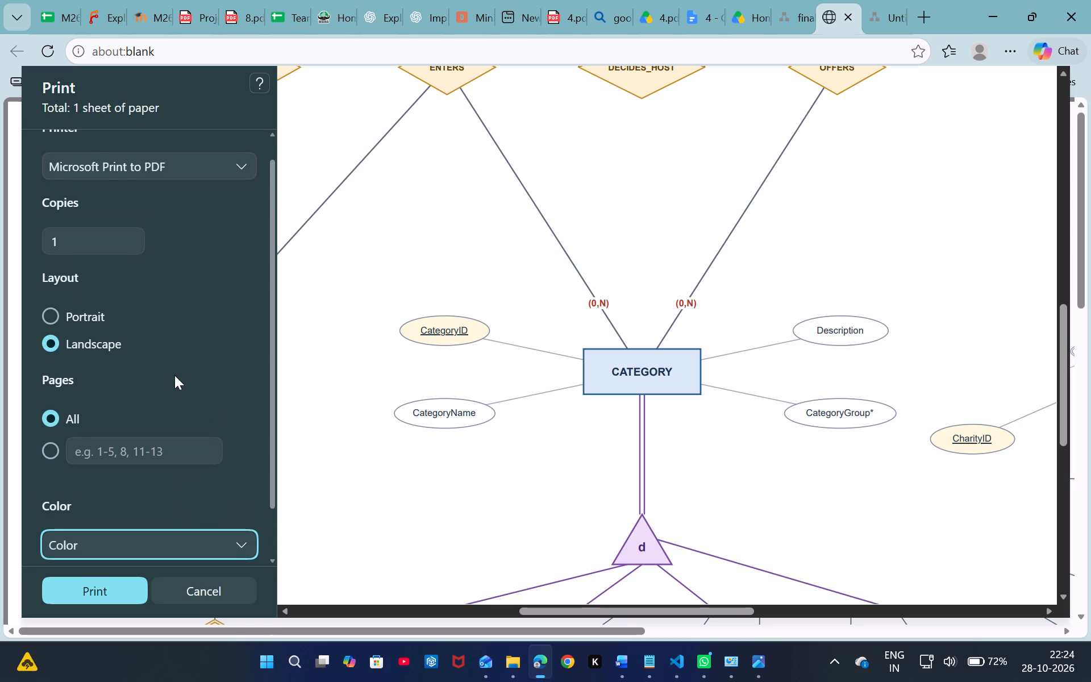
scroll(174, 375, up, 3)
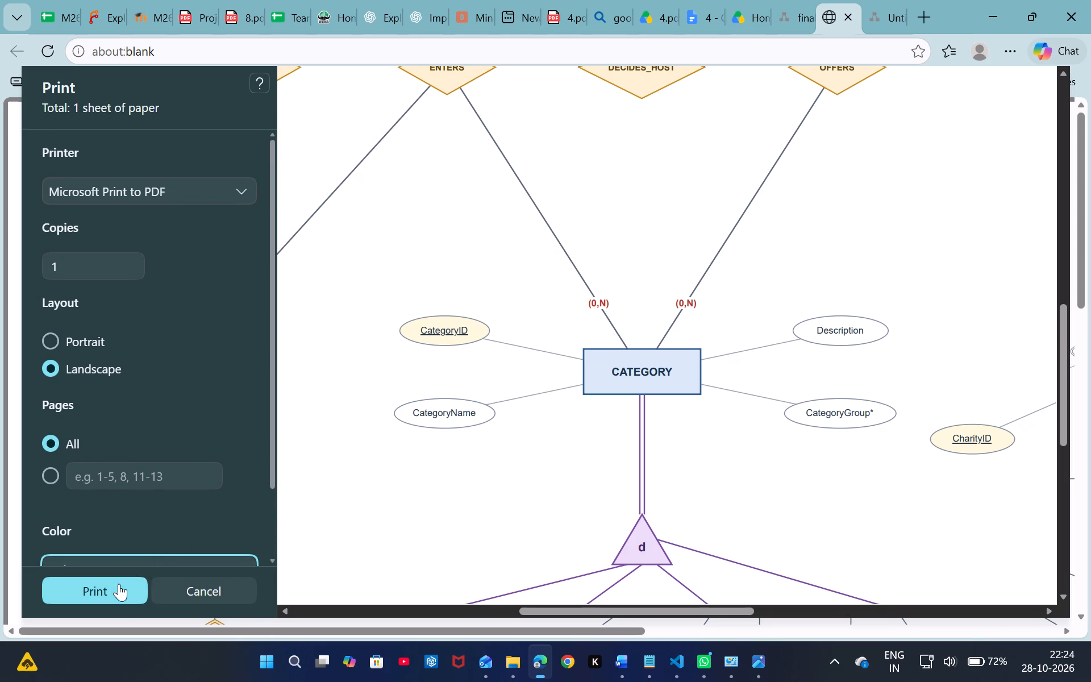
click(118, 585)
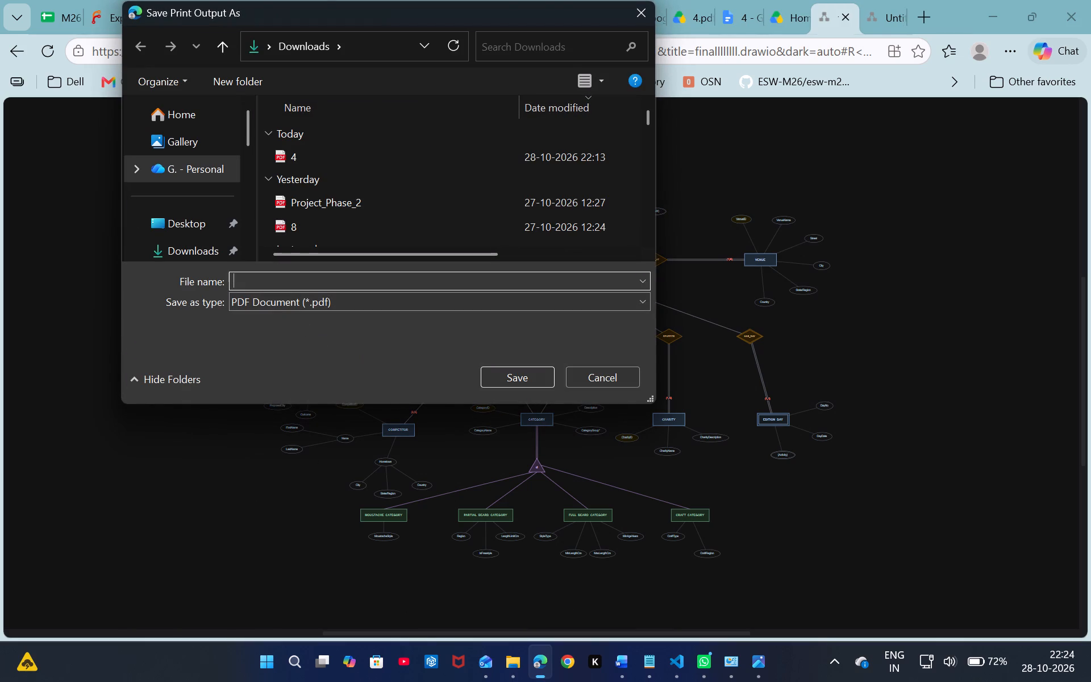
key(e)
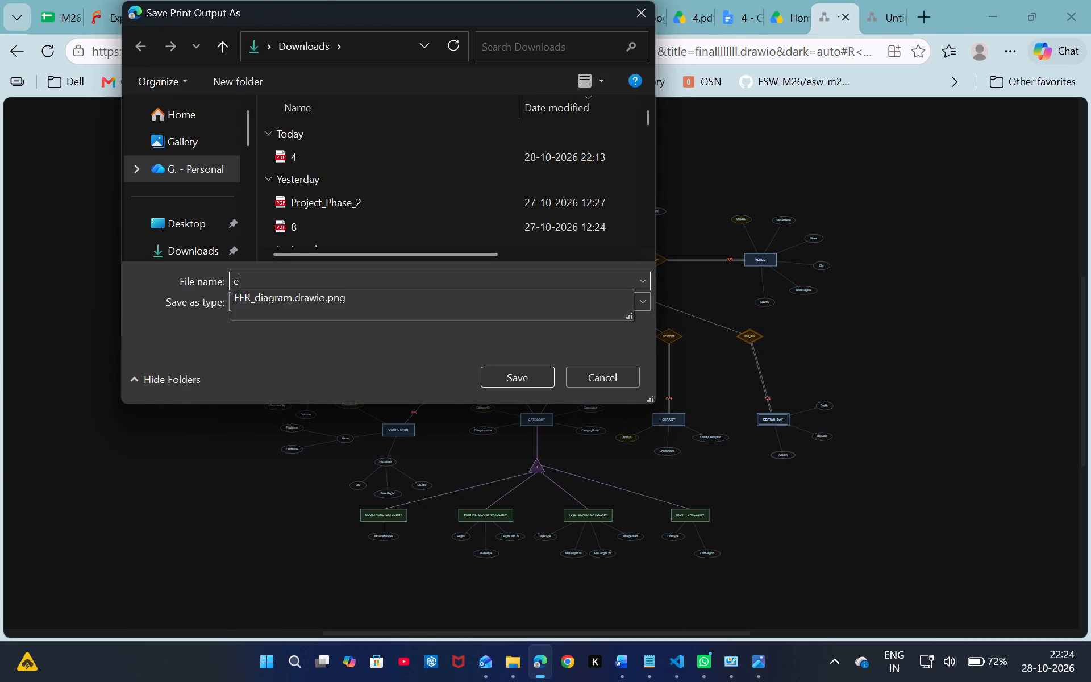
text(er)
key(period)
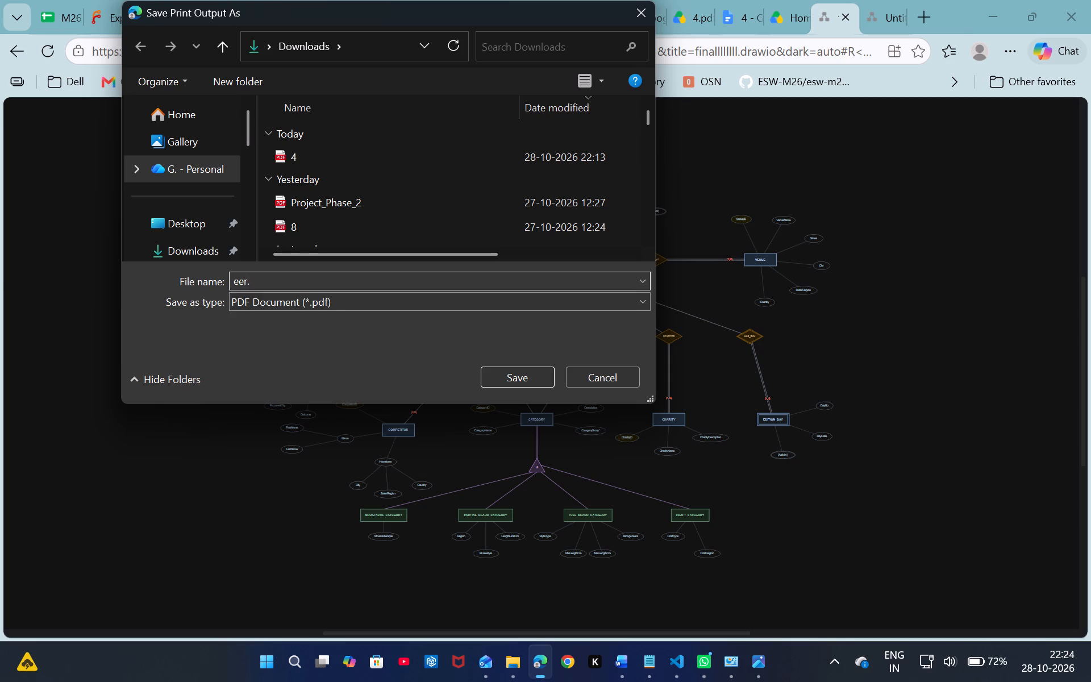
click(327, 300)
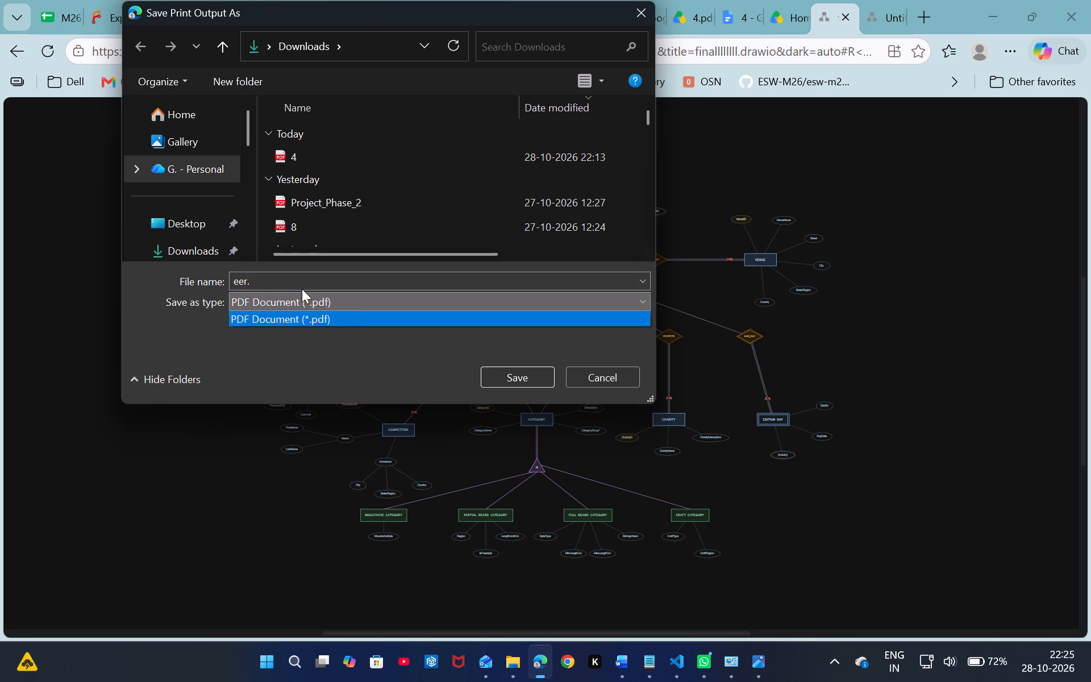
click(291, 281)
click(291, 281)
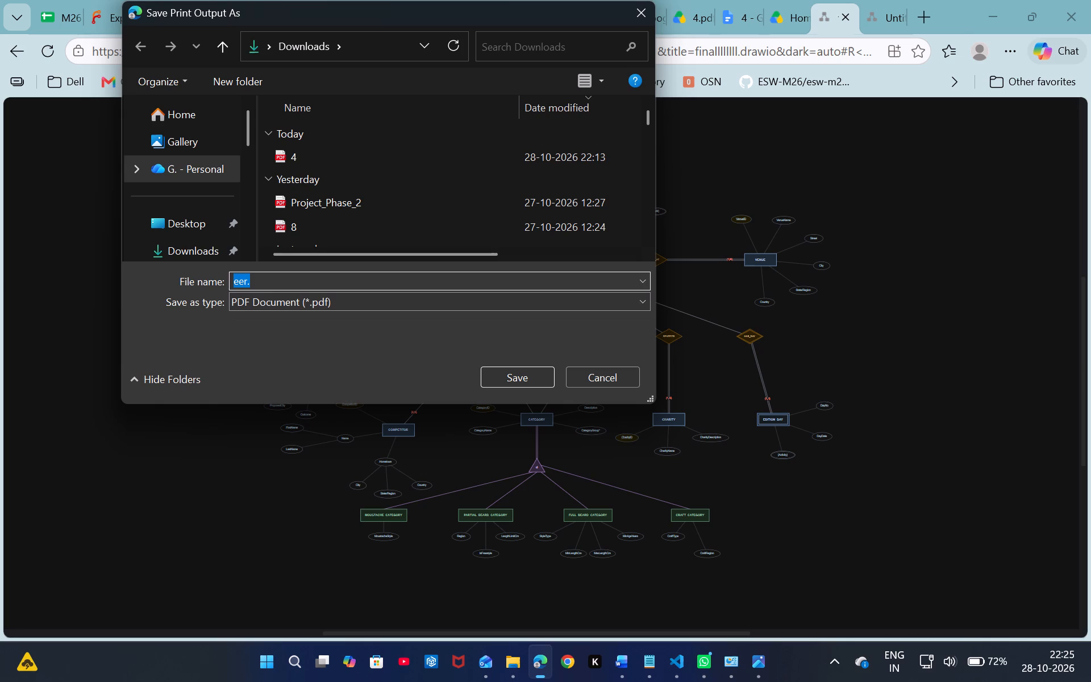
click(291, 281)
click(291, 281)
key(BackSpace)
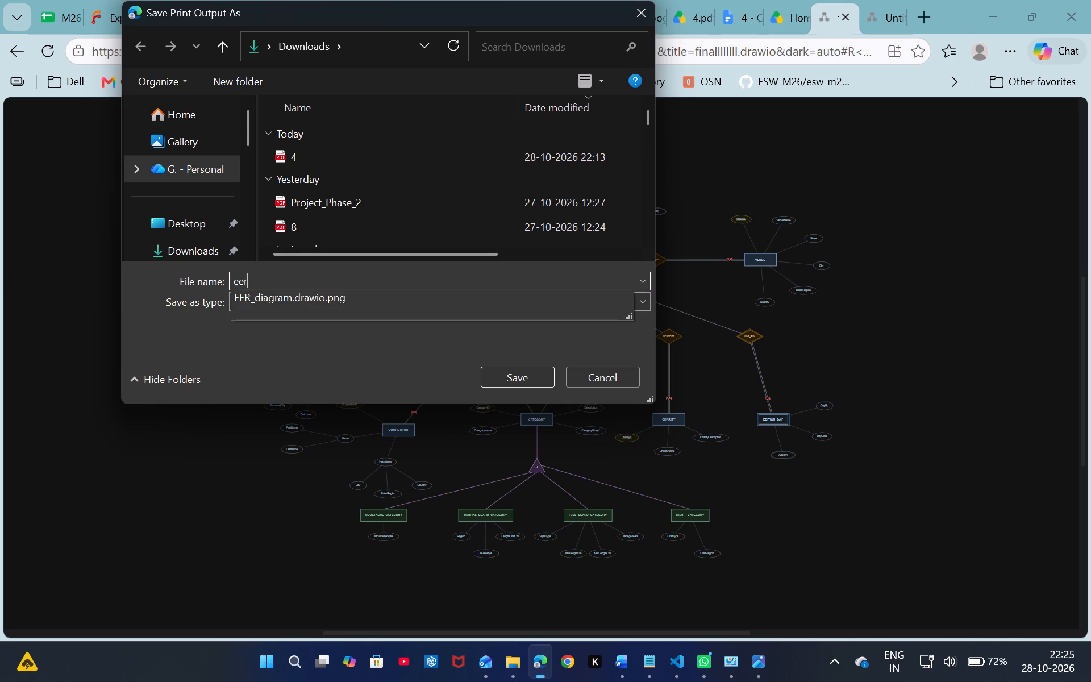
key(period)
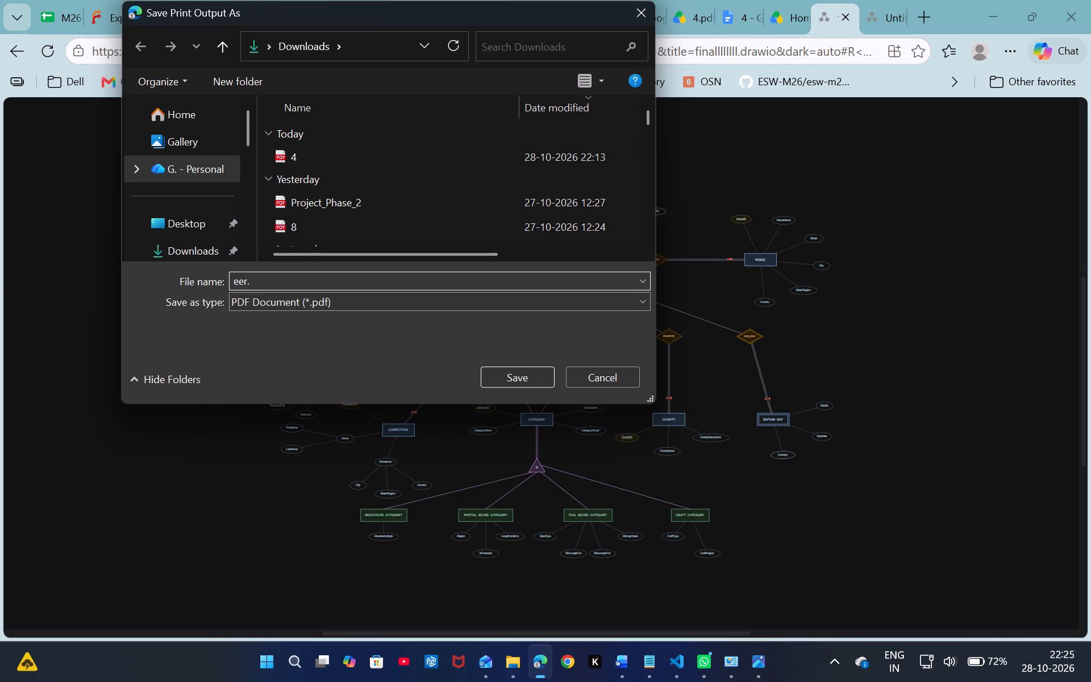
key(BackSpace)
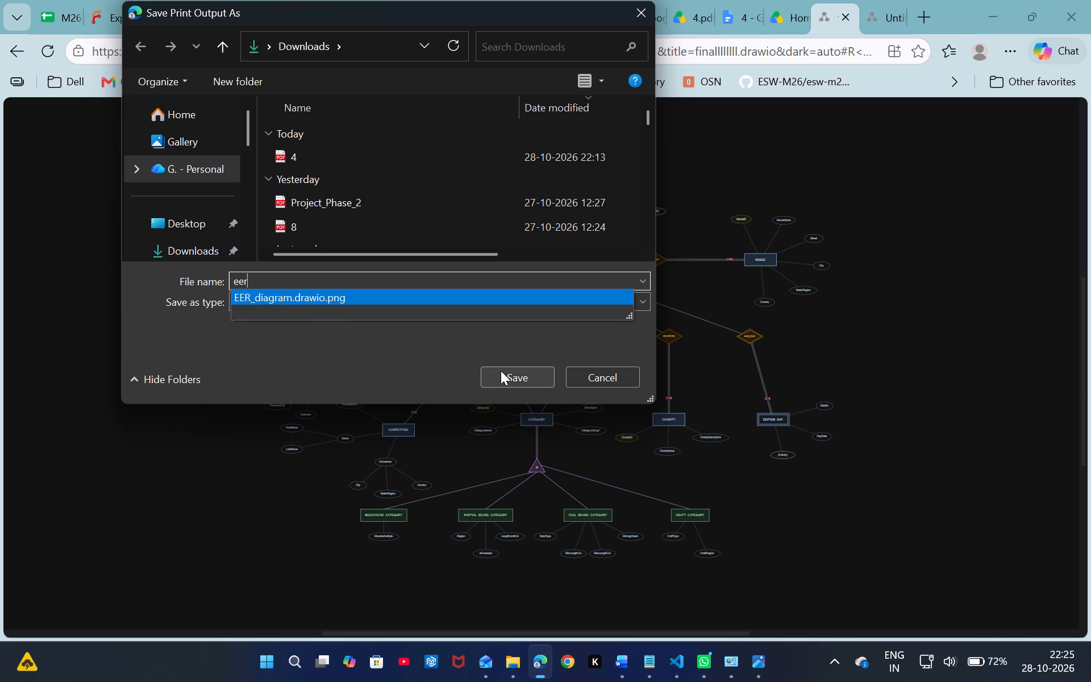
click(501, 371)
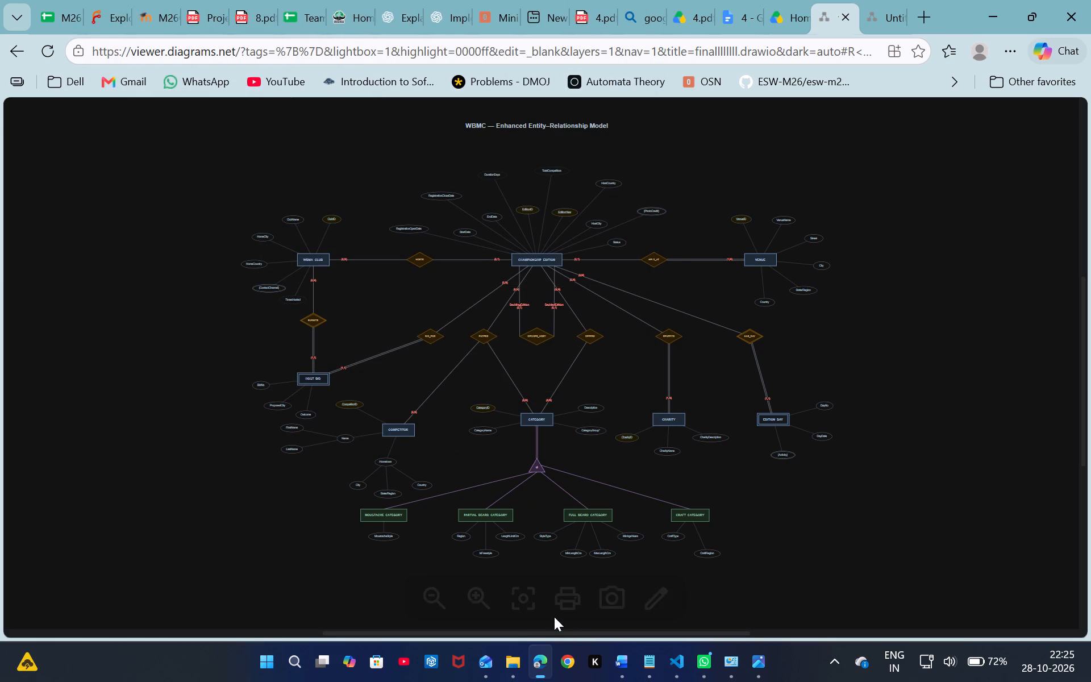
Open the eer PDF from the recent files in File Explorer and check the diagram's sharpness at high zoom.
click(660, 611)
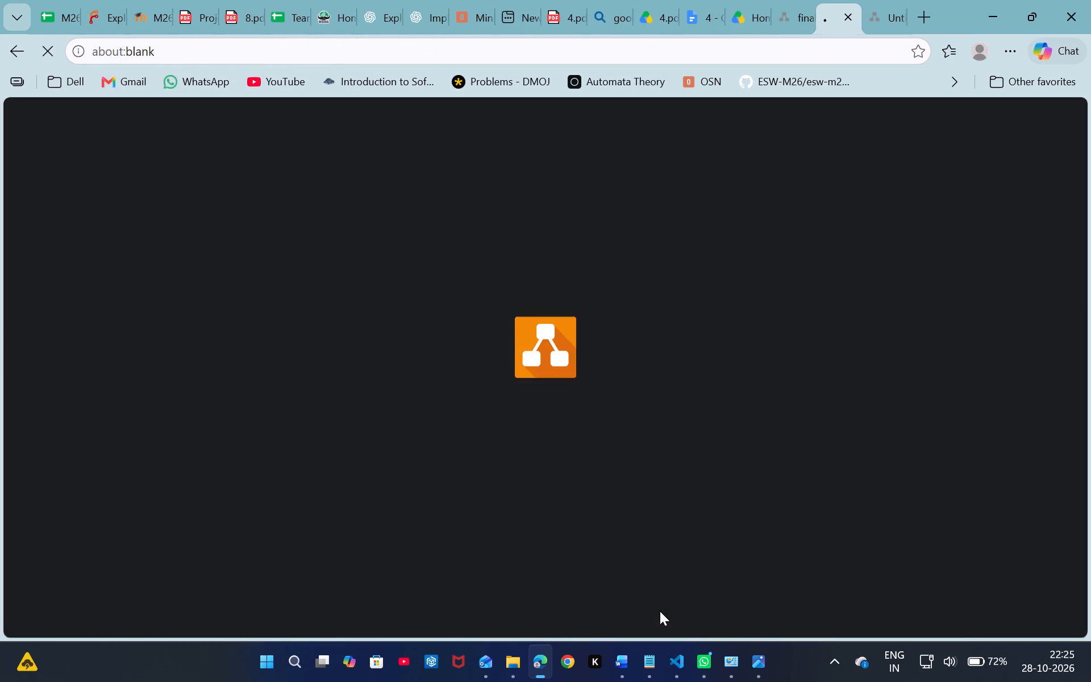
click(848, 20)
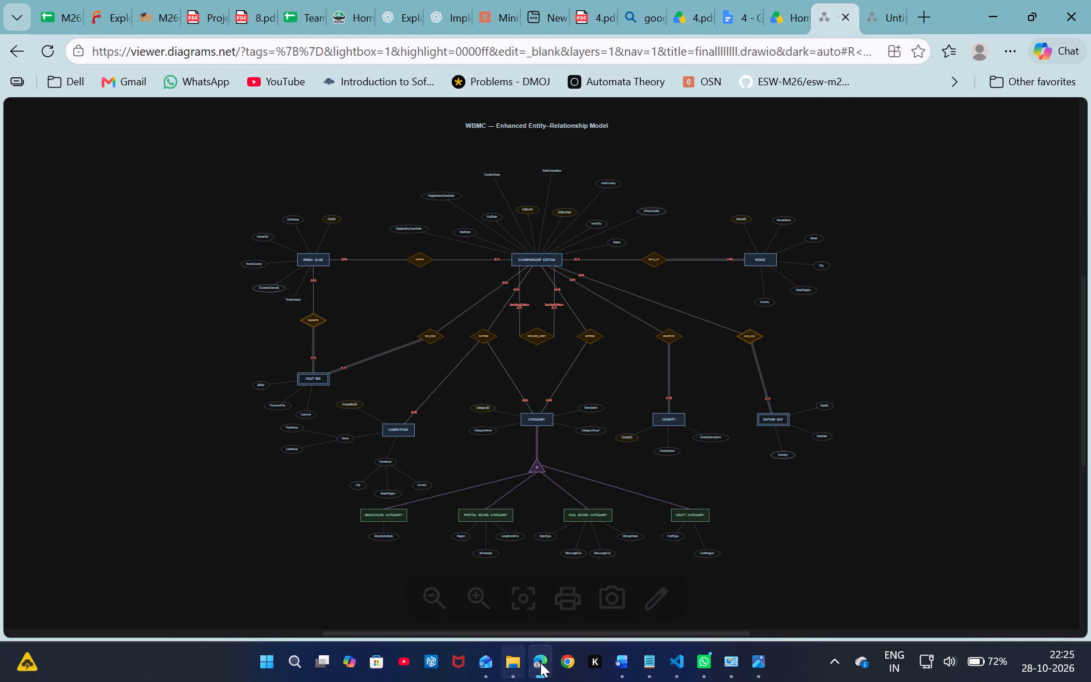
click(502, 654)
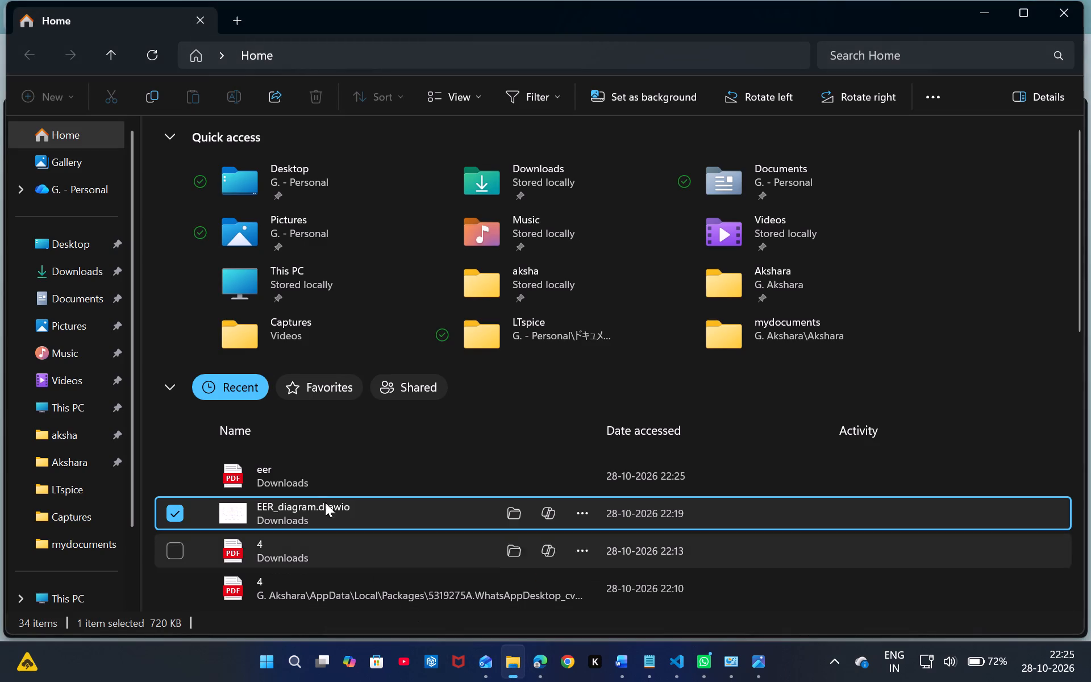
double_click(313, 490)
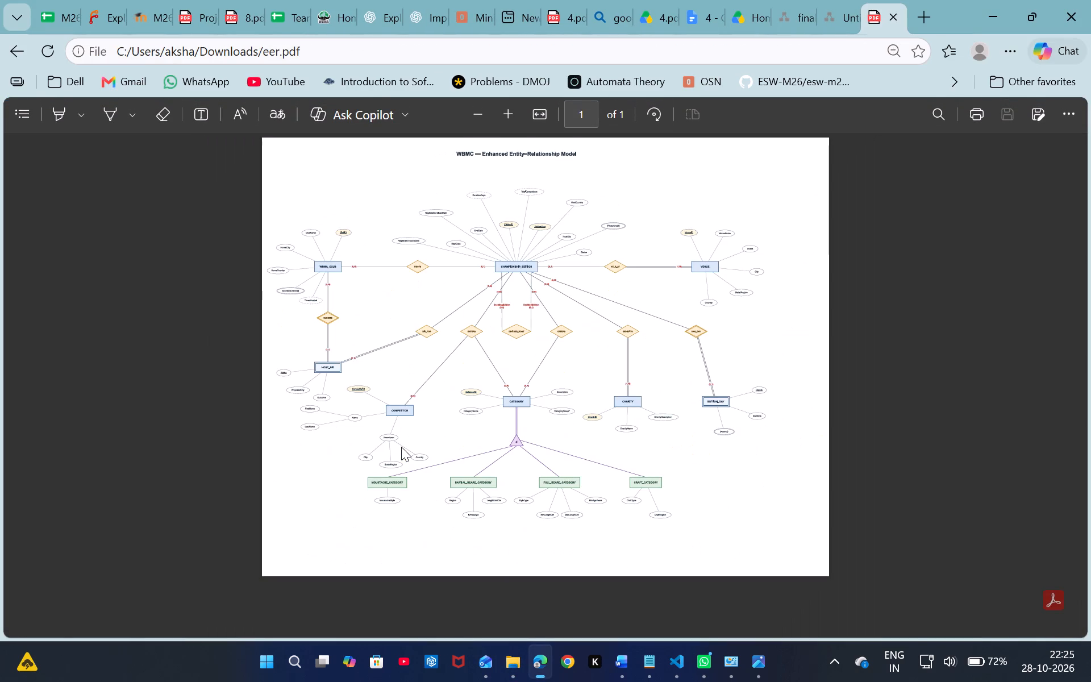
scroll(401, 447, up, 7)
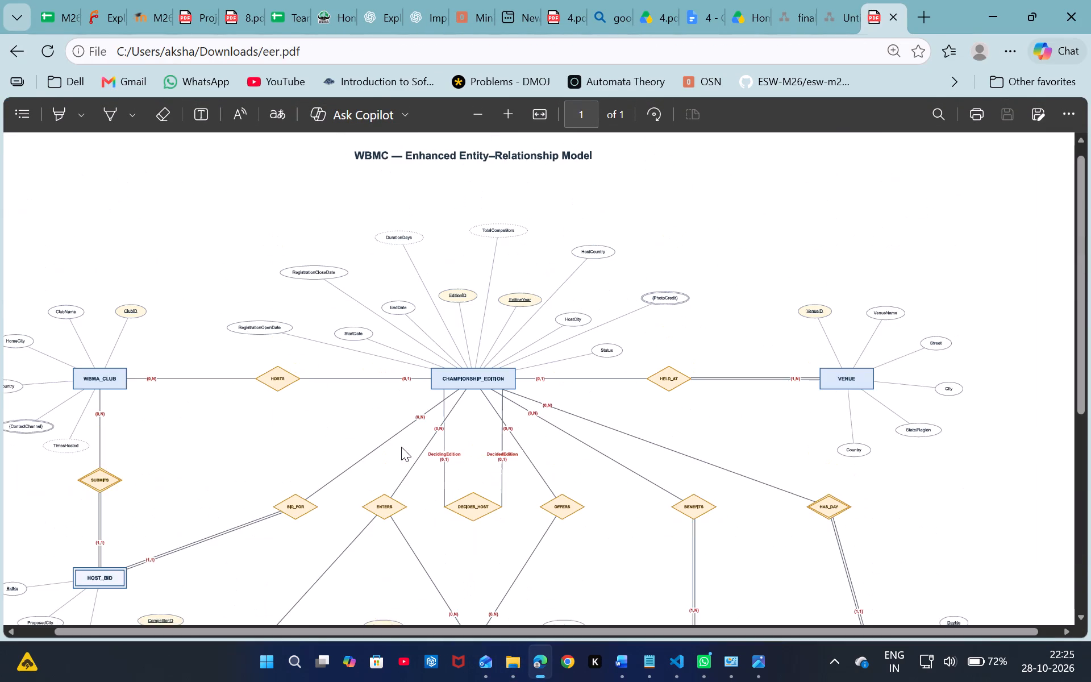
scroll(401, 447, up, 4)
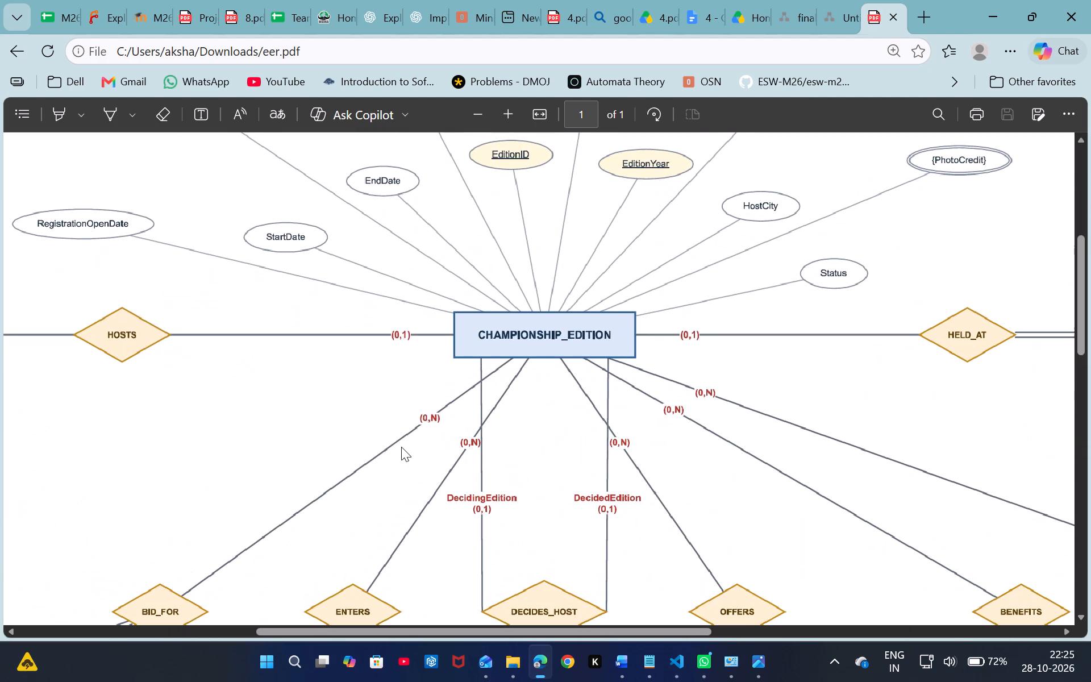
scroll(401, 447, up, 5)
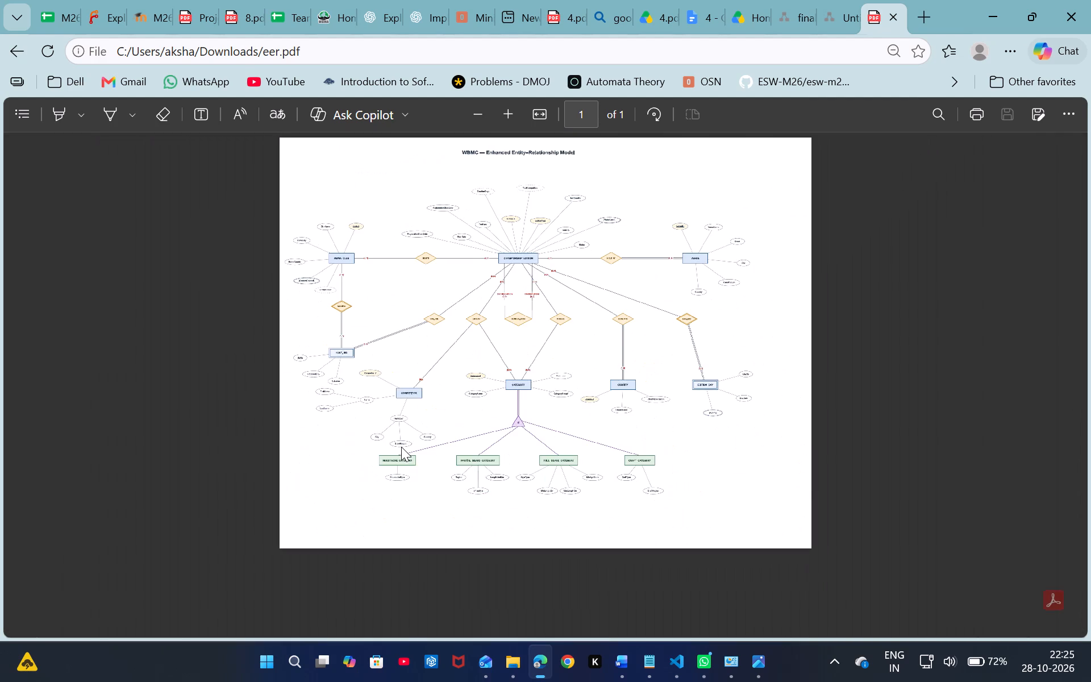
scroll(401, 447, up, 2)
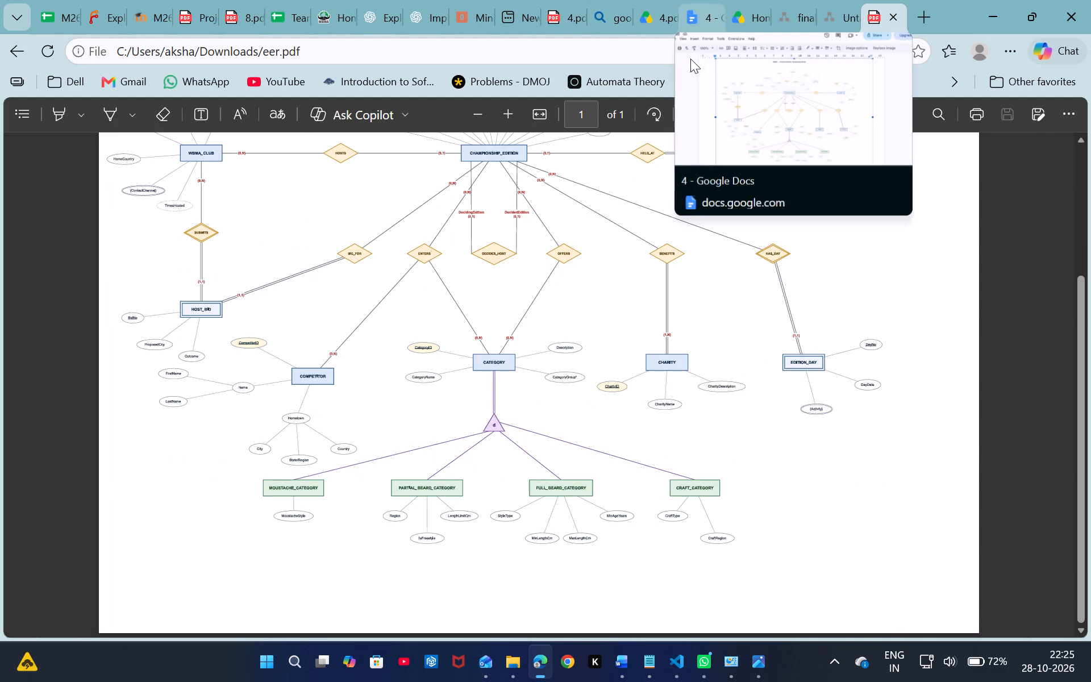
scroll(594, 323, up, 3)
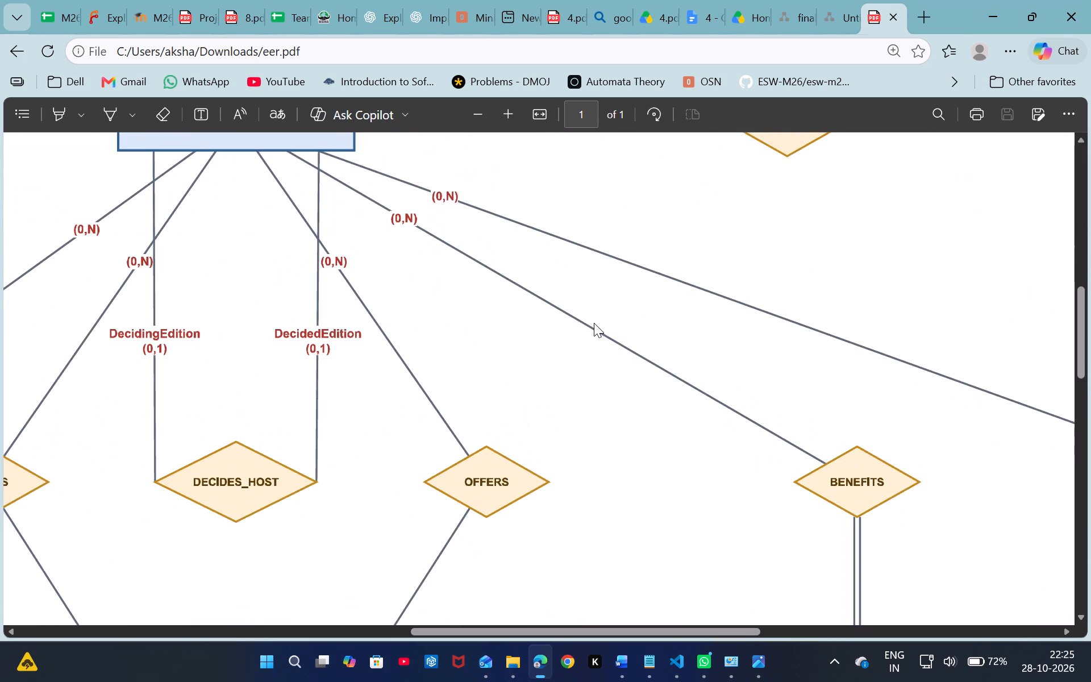
scroll(594, 323, up, 4)
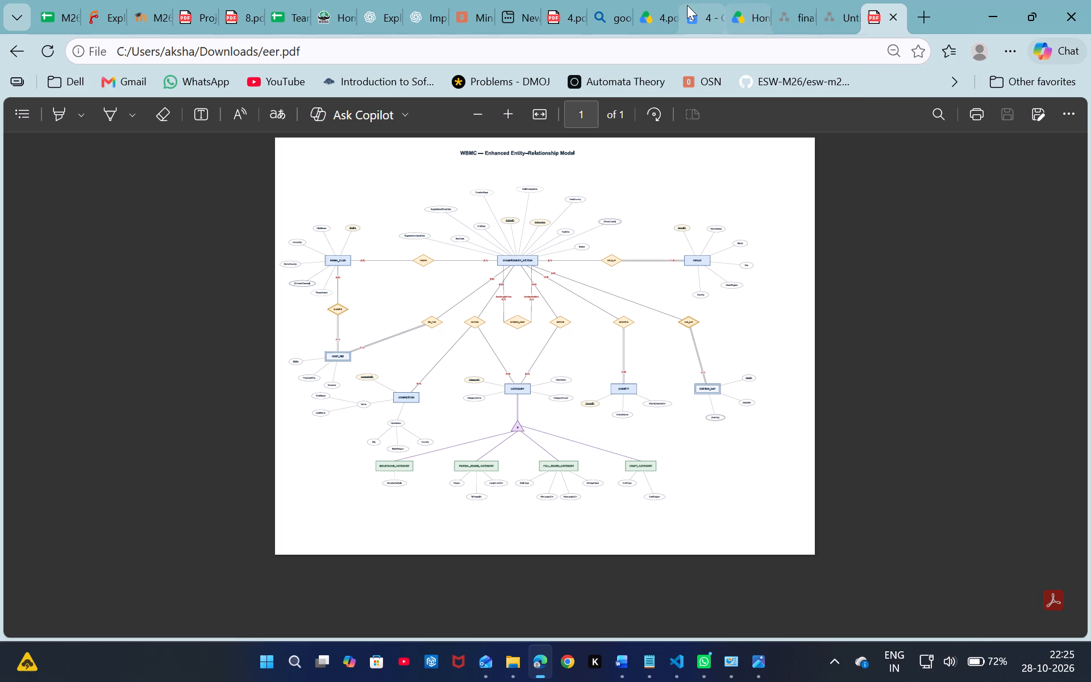
Upload the eer PDF from the Downloads folder to Google Drive and dismiss the Gemini student offer.
click(661, 0)
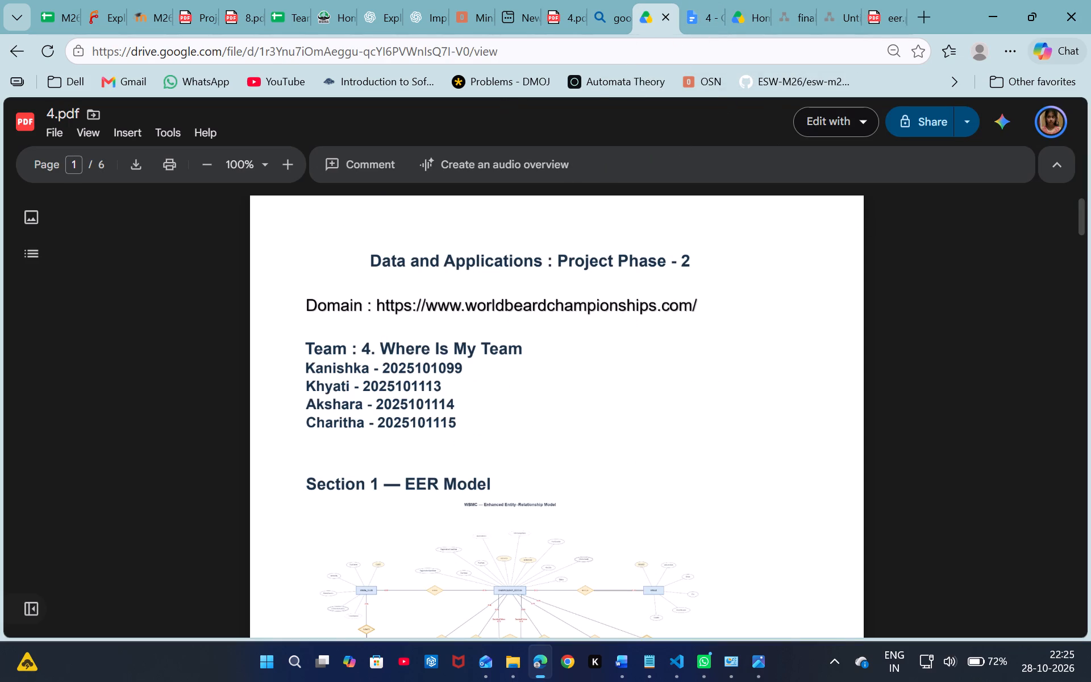
click(739, 23)
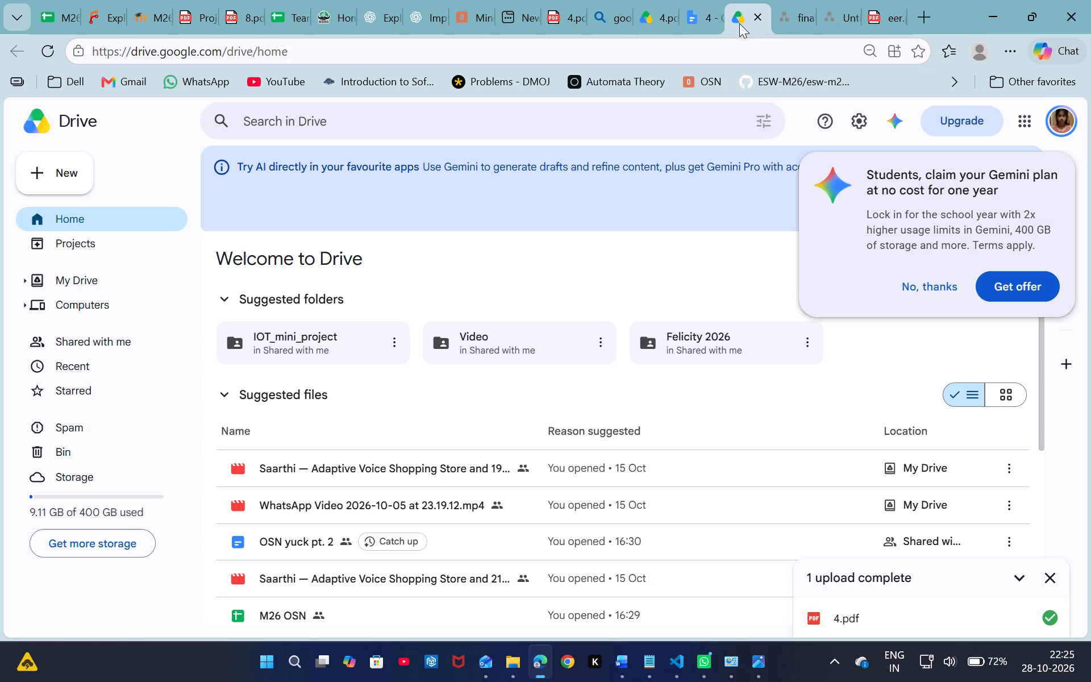
click(72, 180)
click(76, 204)
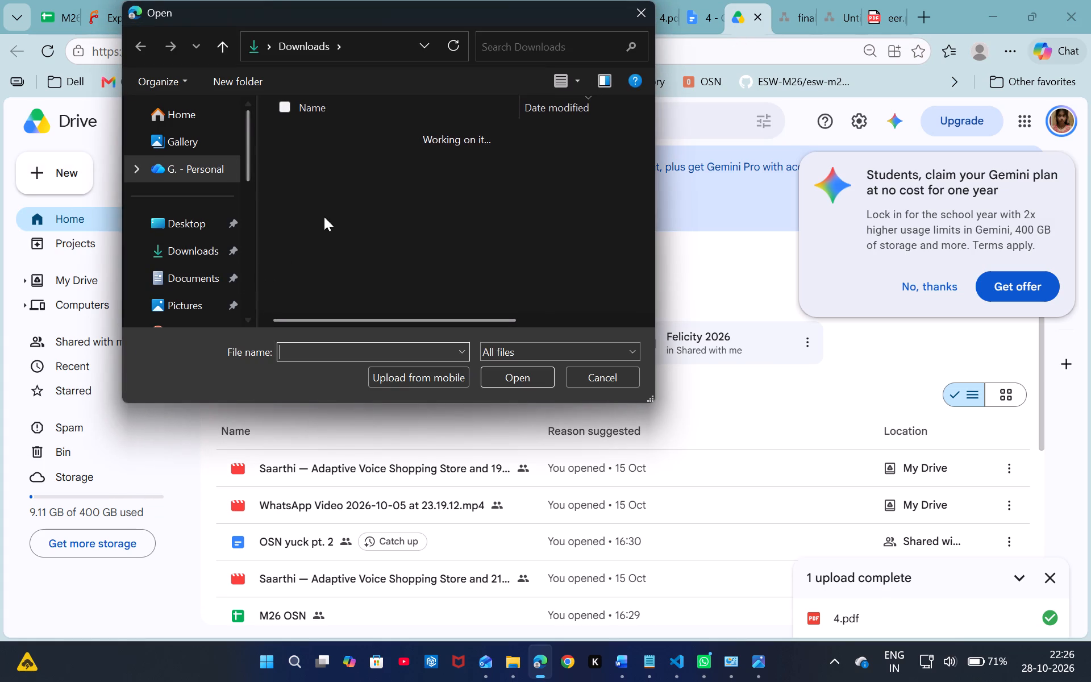
click(327, 162)
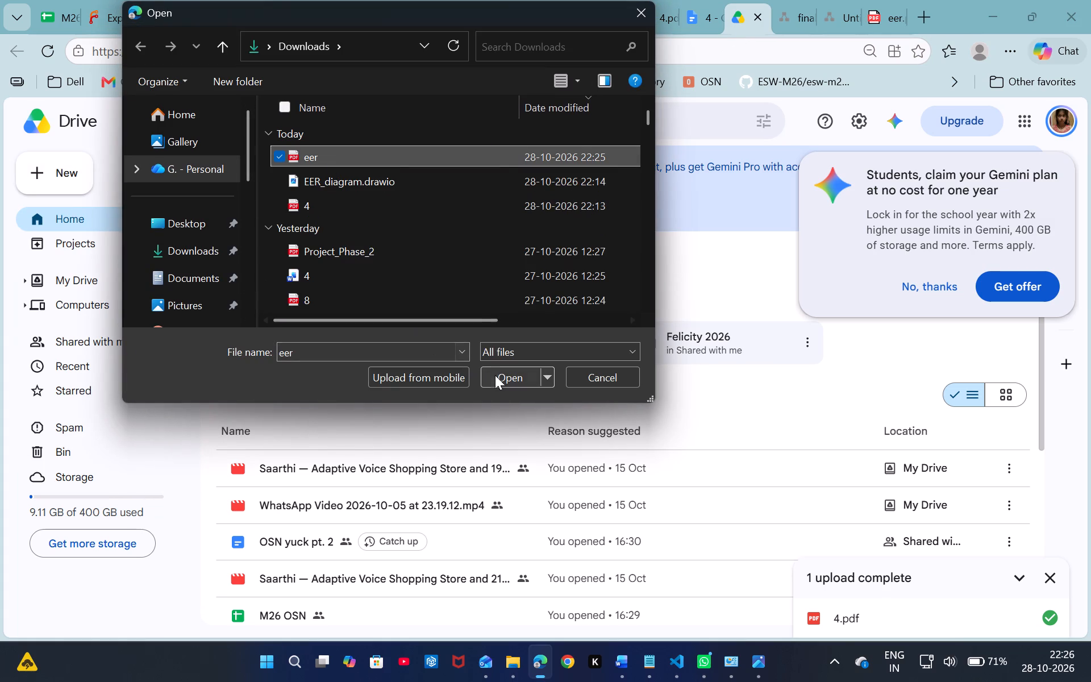
click(495, 375)
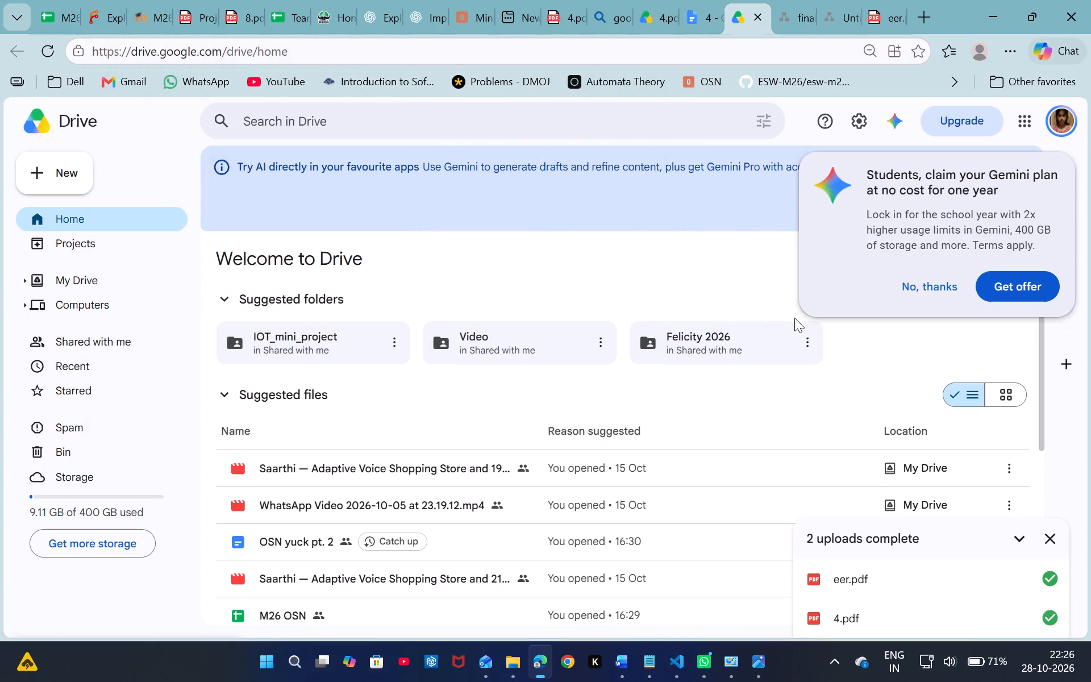
click(924, 288)
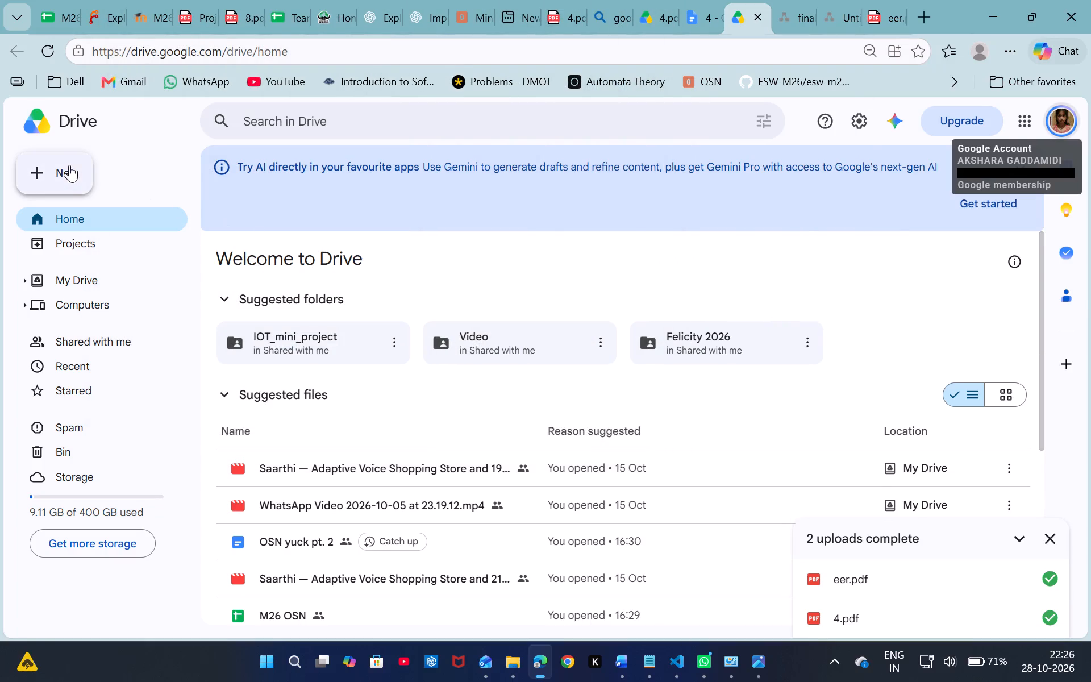
Search for google docs in a new tab, open the Docs home page and create a blank document.
click(690, 18)
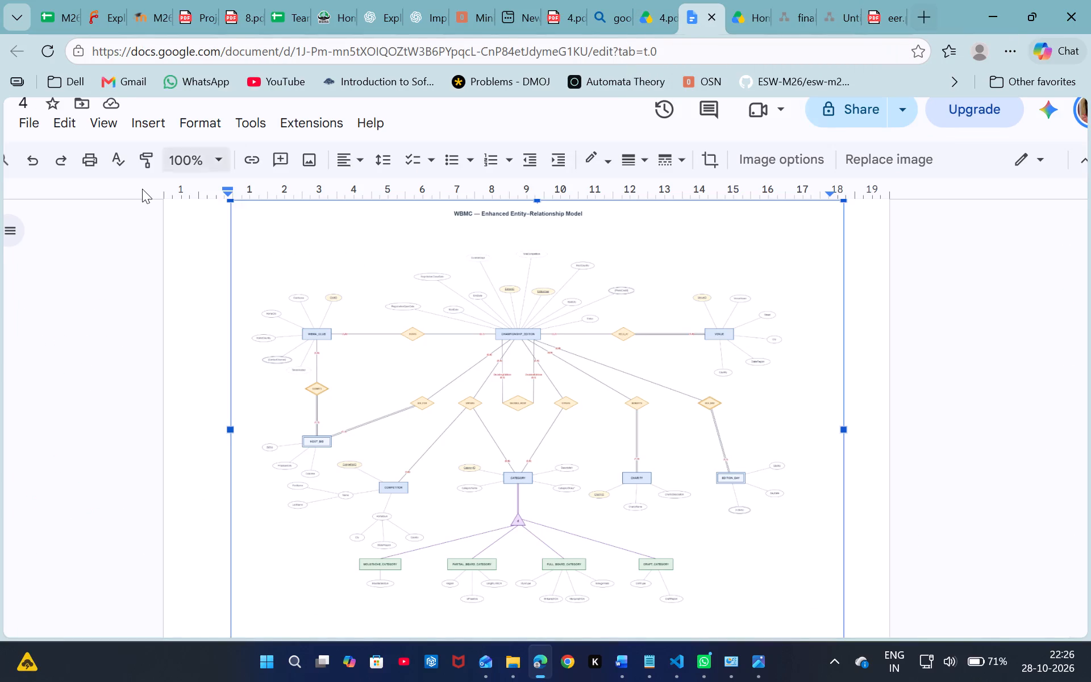
click(923, 20)
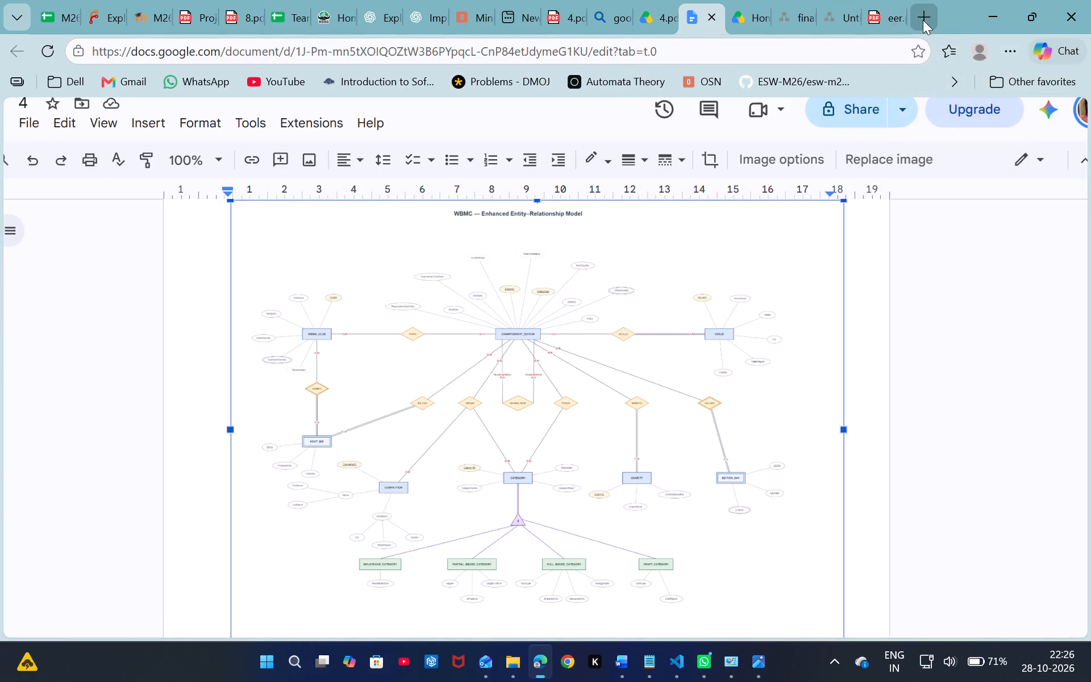
text(goo)
key(Return)
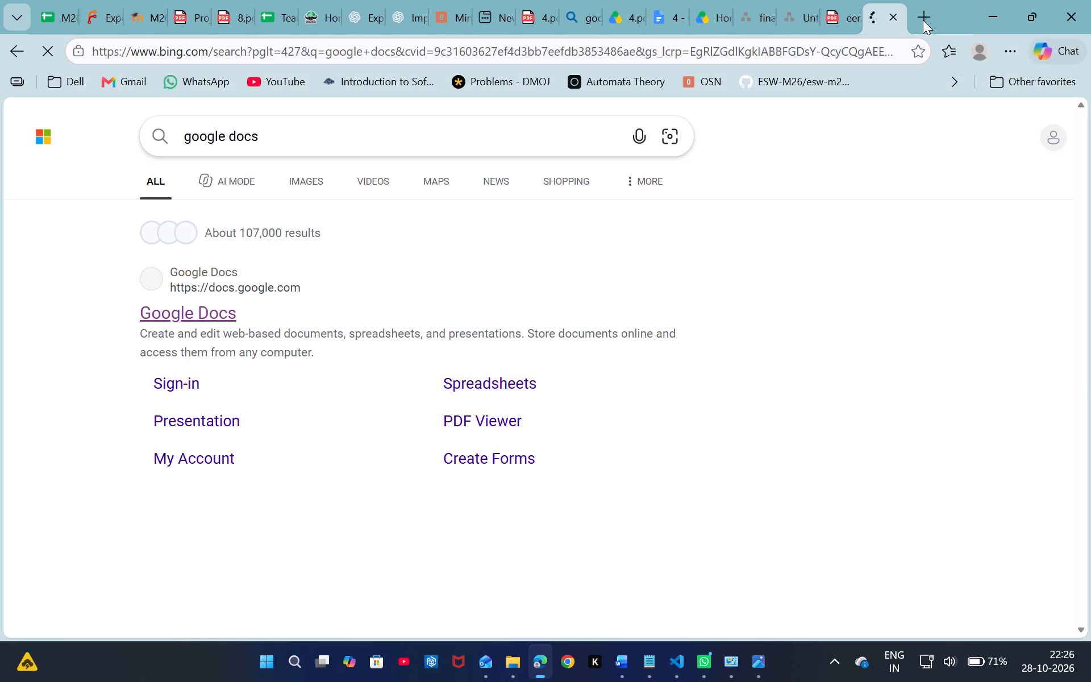
click(193, 308)
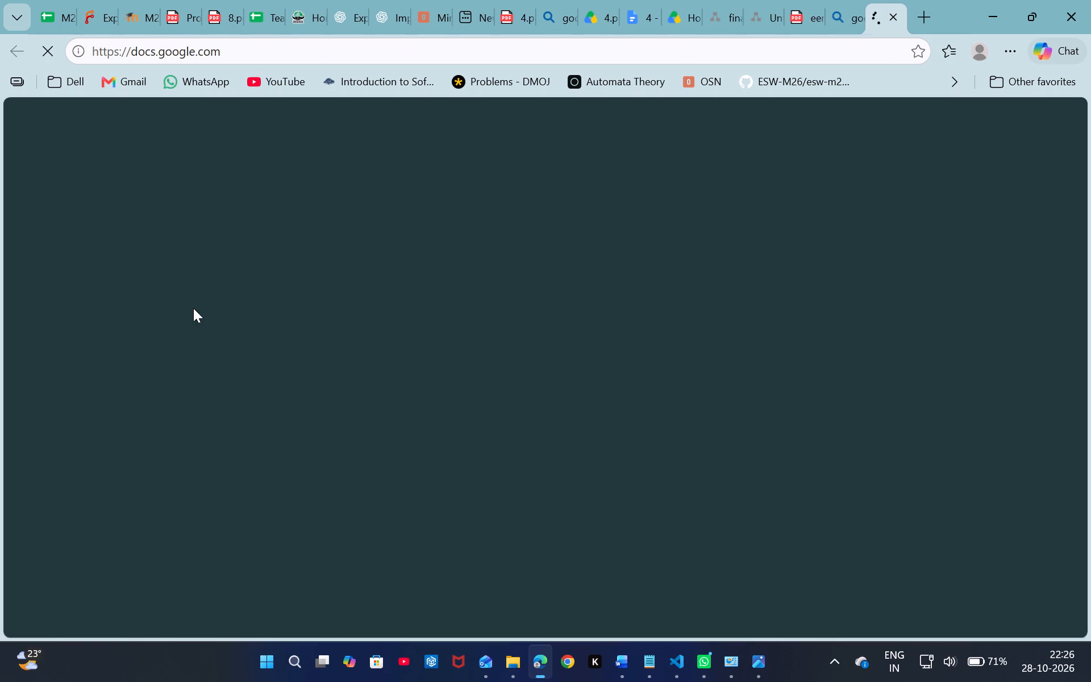
click(850, 15)
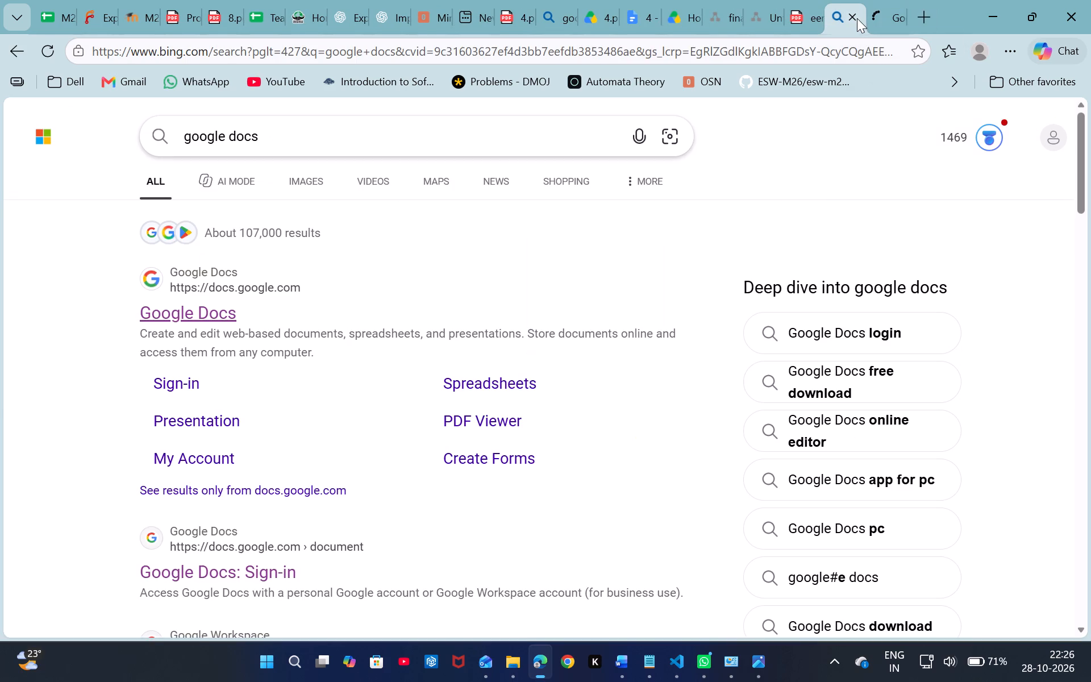
click(853, 18)
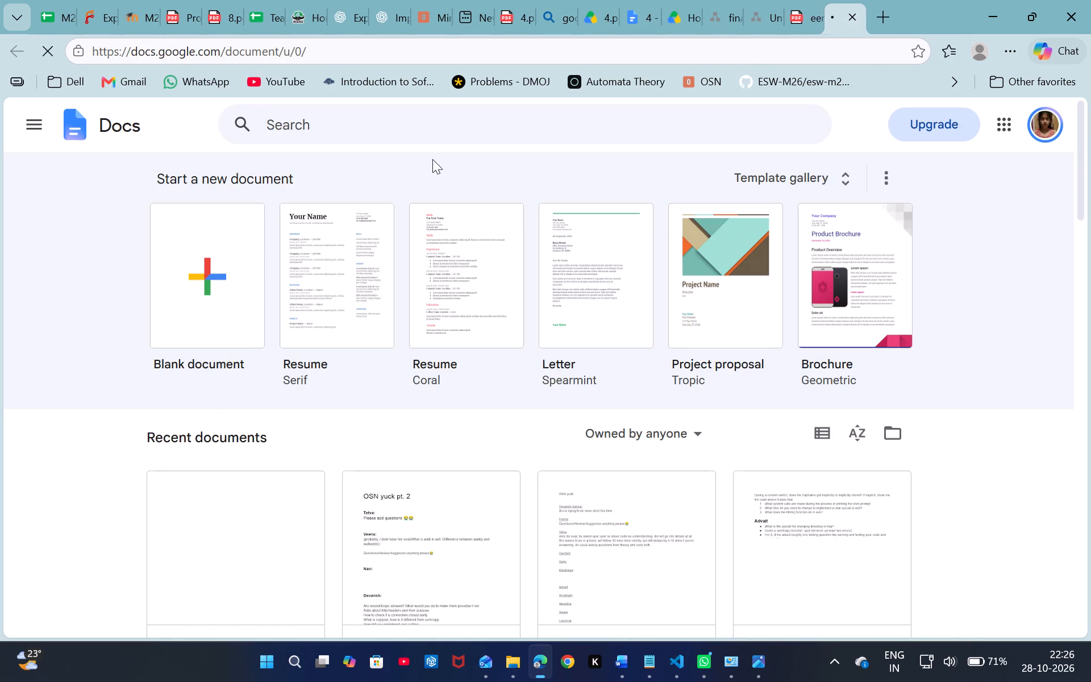
click(207, 292)
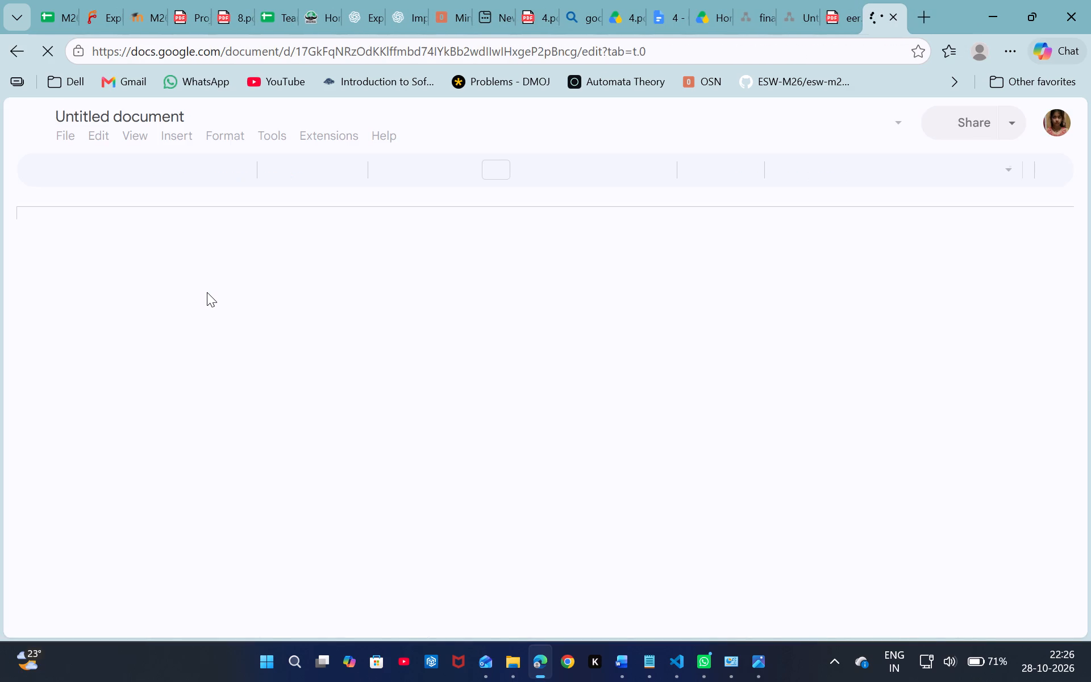
Open eer.pdf from Drive using the blank document's file picker, with the file type filter set to PDFs.
click(67, 134)
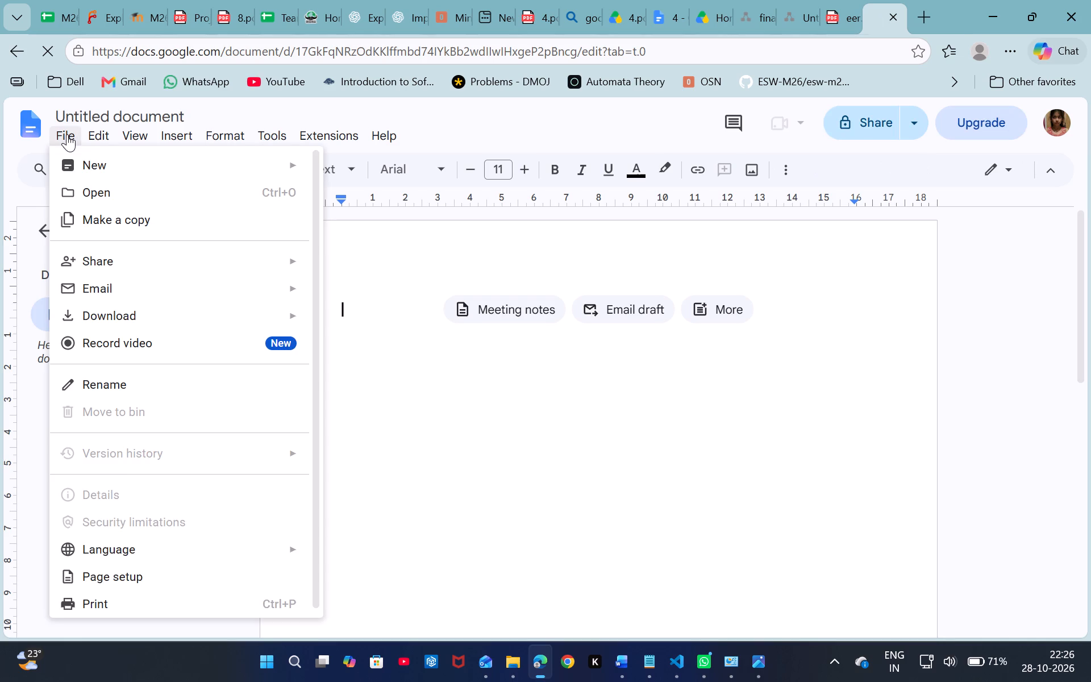
click(96, 190)
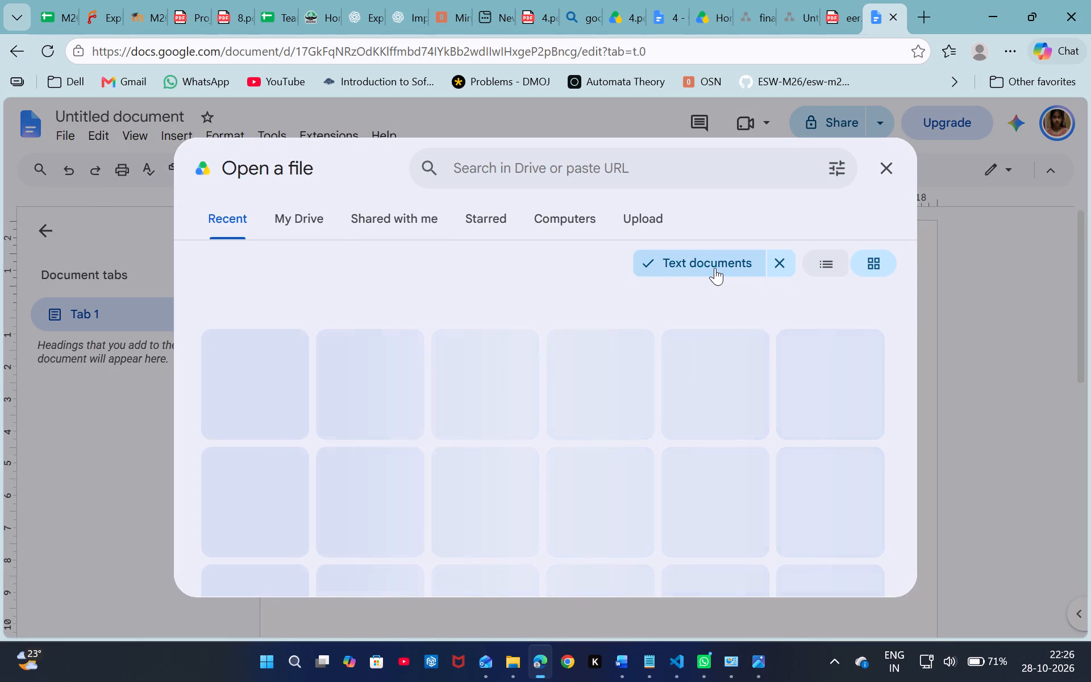
click(716, 268)
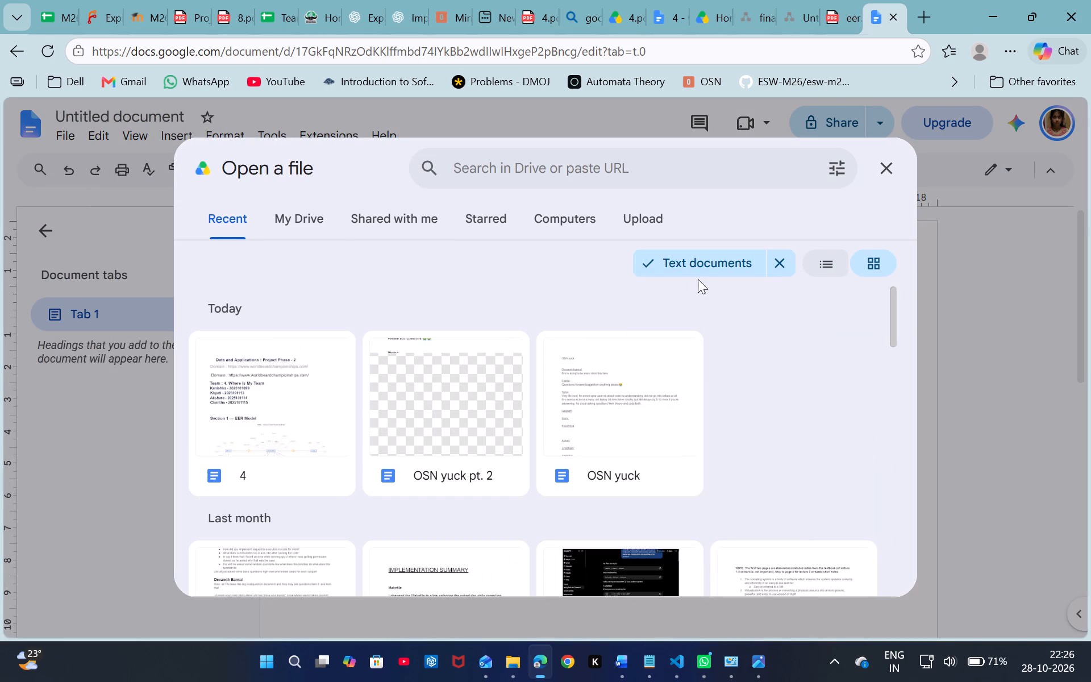
click(692, 268)
scroll(684, 442, down, 2)
click(684, 442)
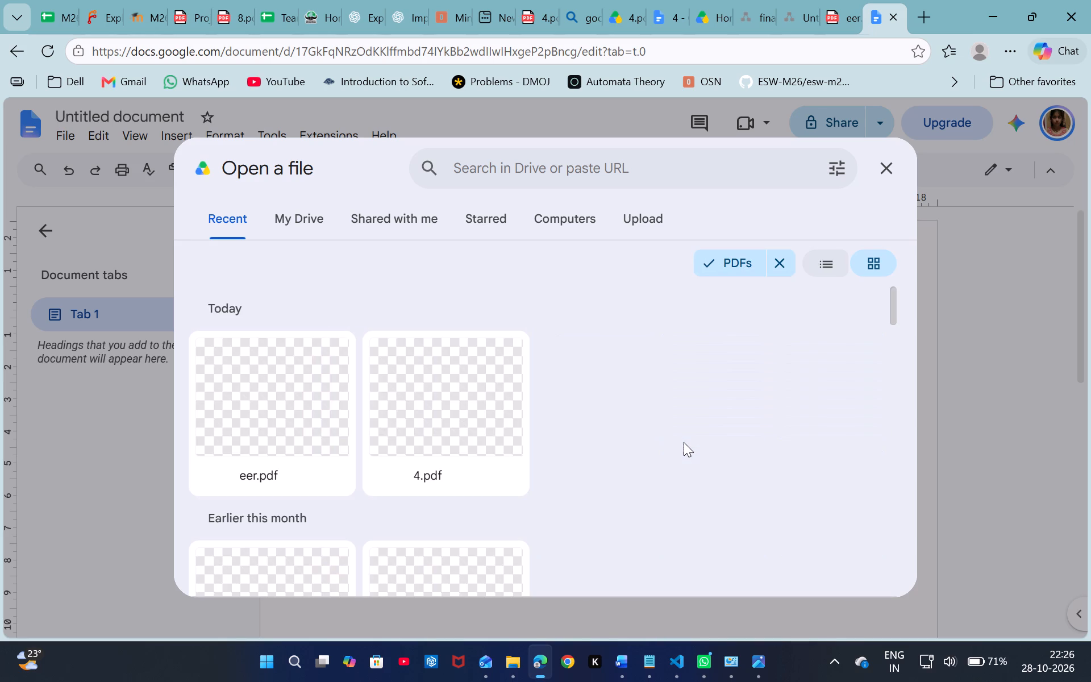
click(296, 416)
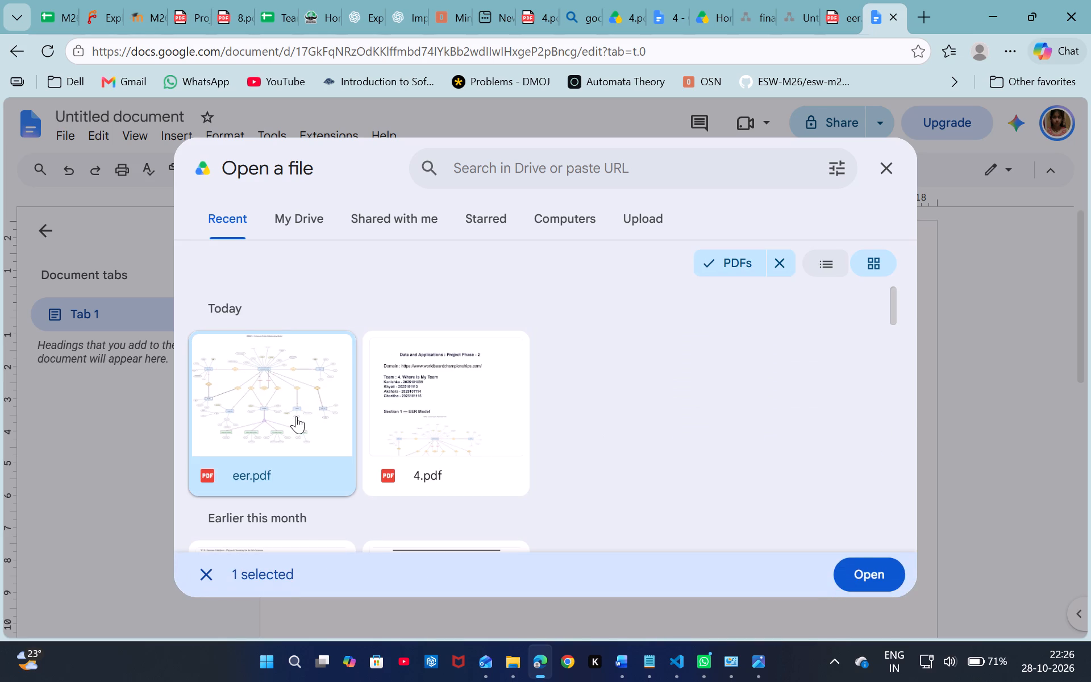
click(867, 572)
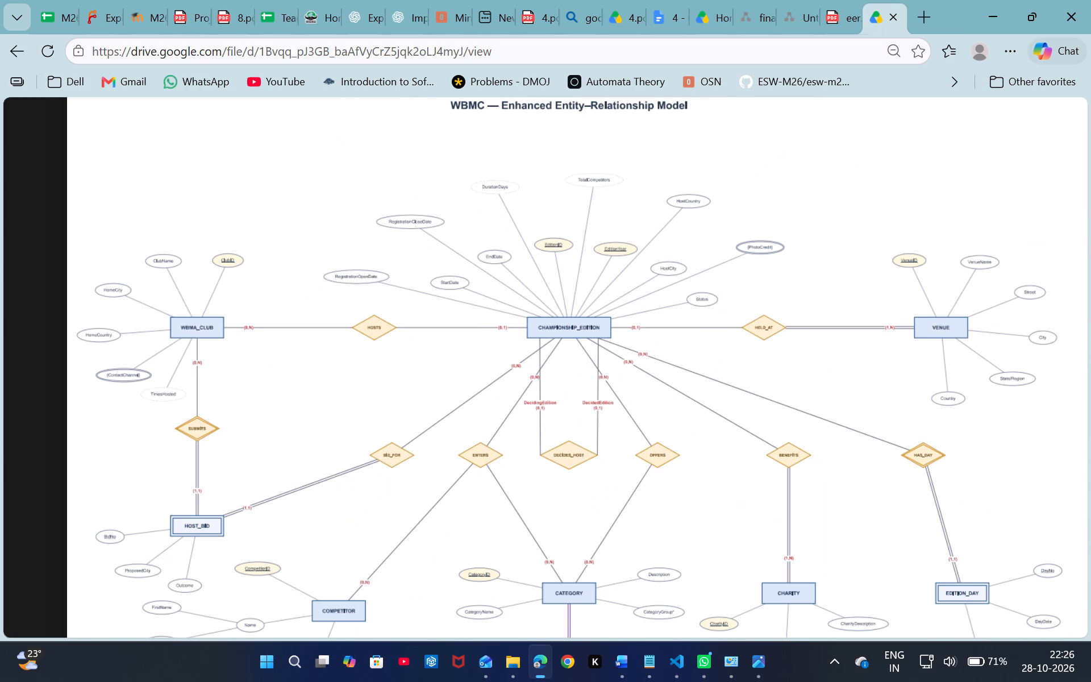
Open the local eer.pdf from the Downloads folder and compare its diagram sharpness with the Google Drive copy, closing the duplicate local tab.
click(513, 680)
double_click(343, 470)
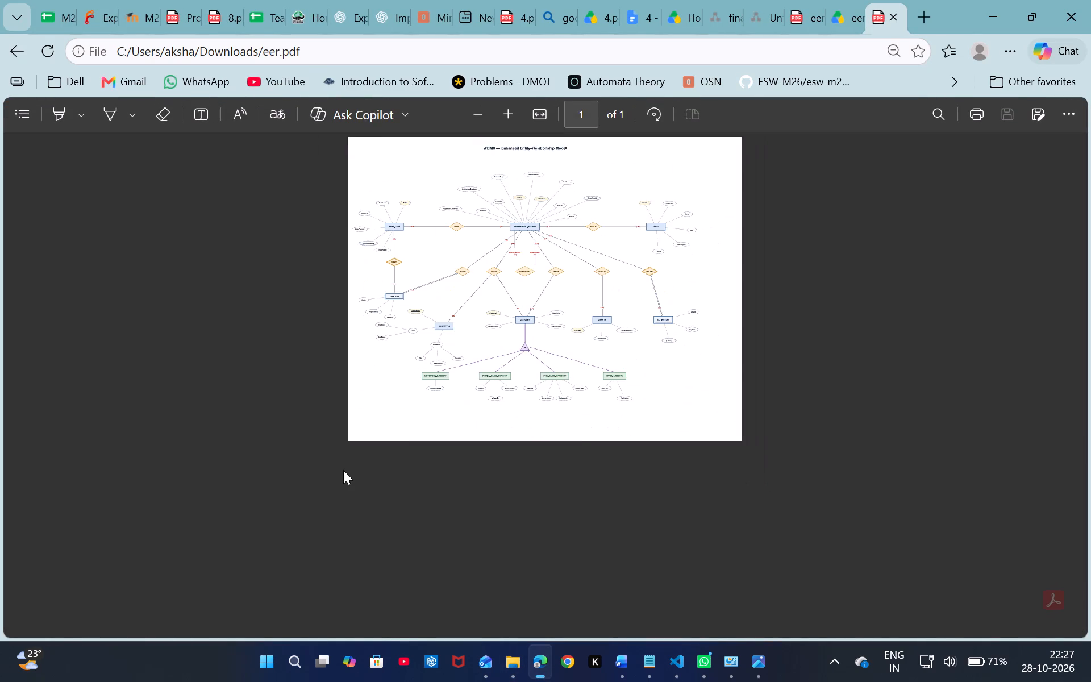
click(817, 16)
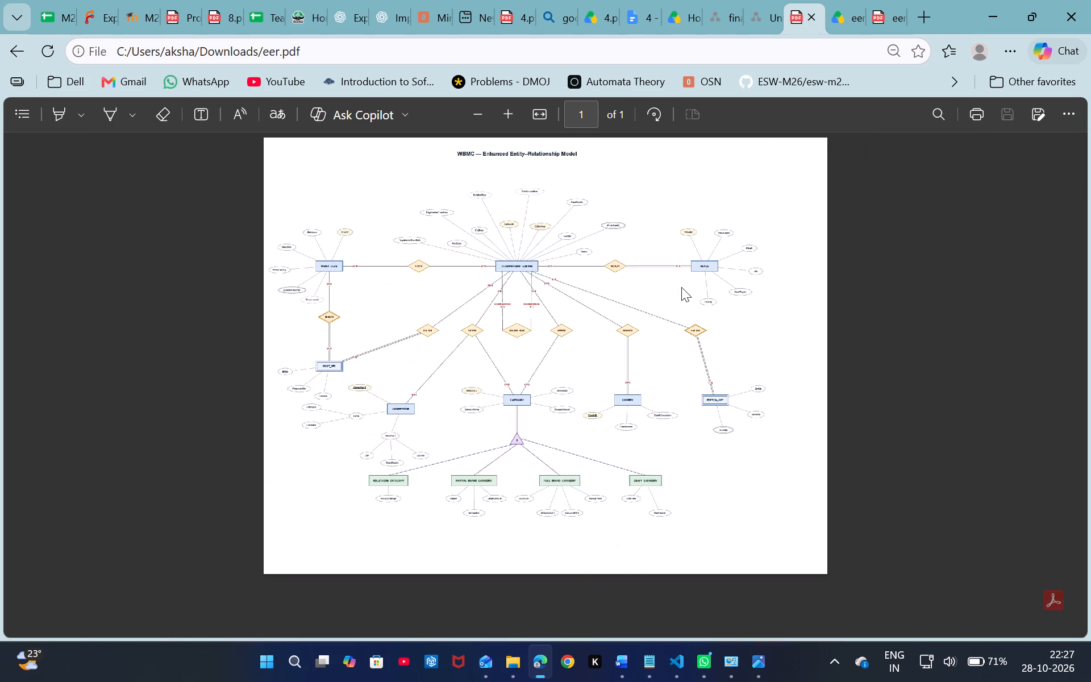
click(879, 11)
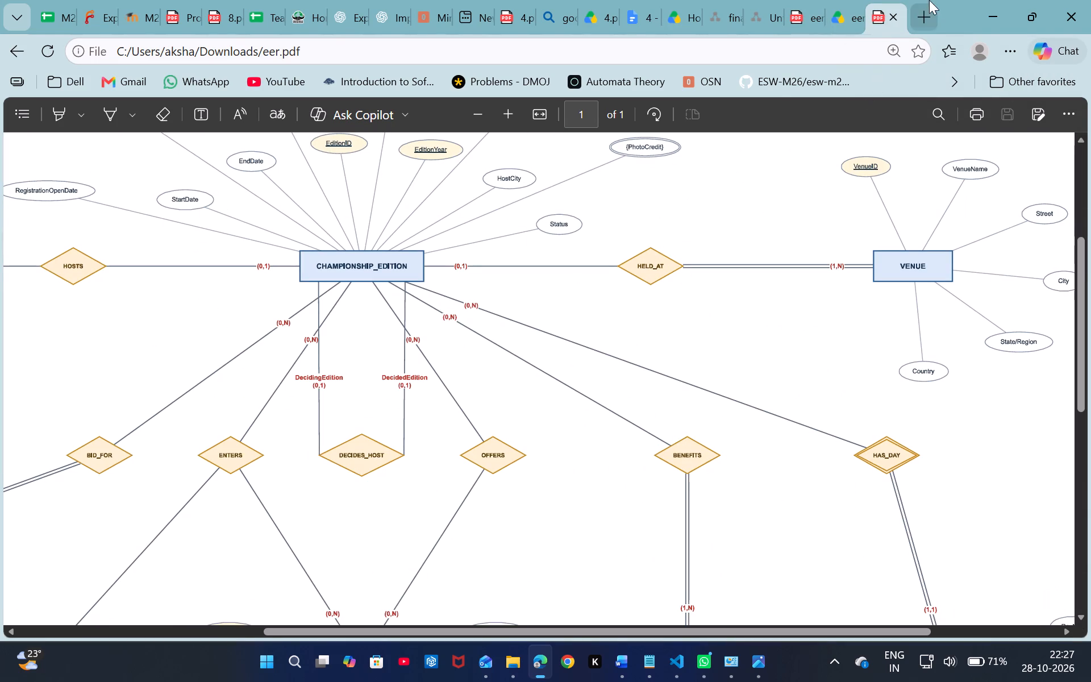
click(897, 16)
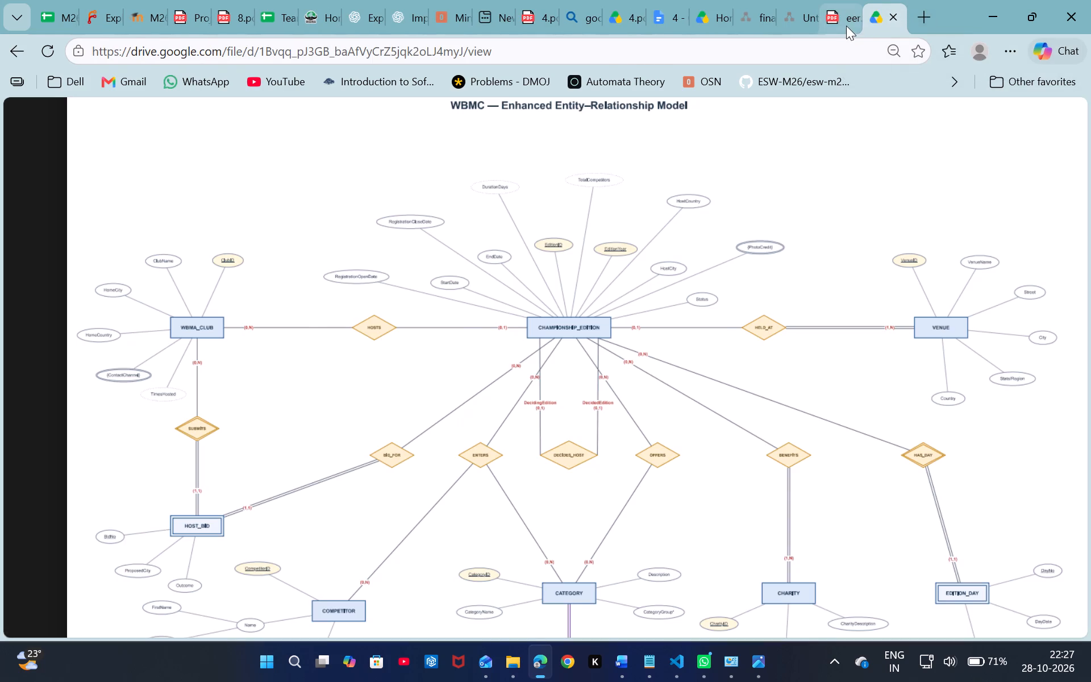
click(846, 26)
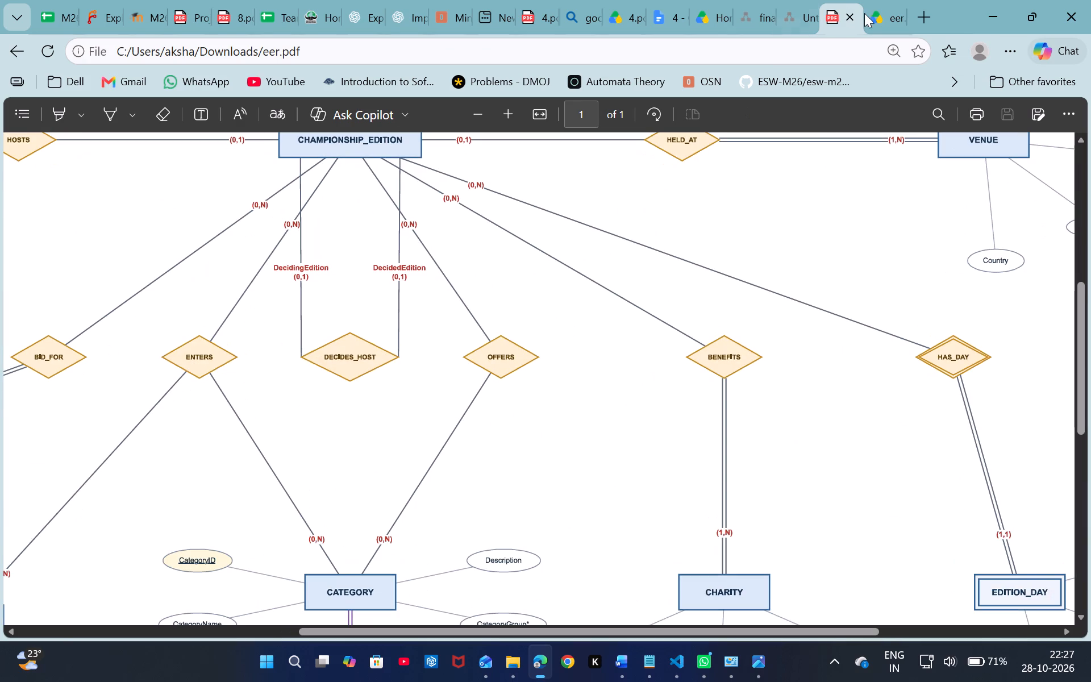
click(870, 15)
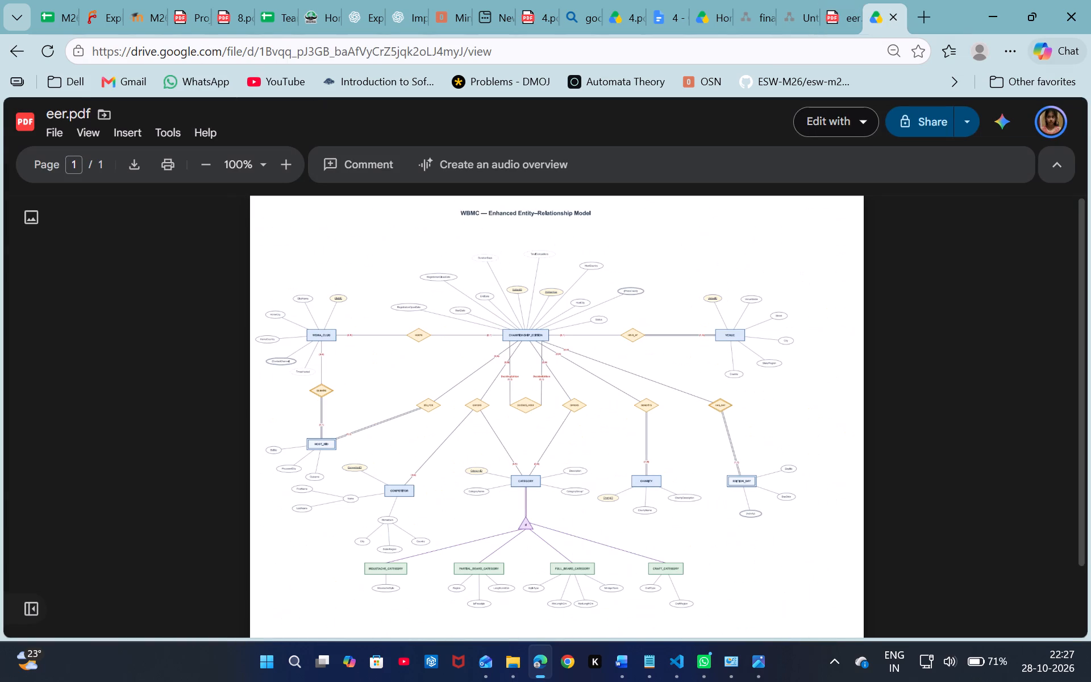
Open eer.pdf for editing with Google Docs and check how the EER diagram is converted across its pages.
click(830, 24)
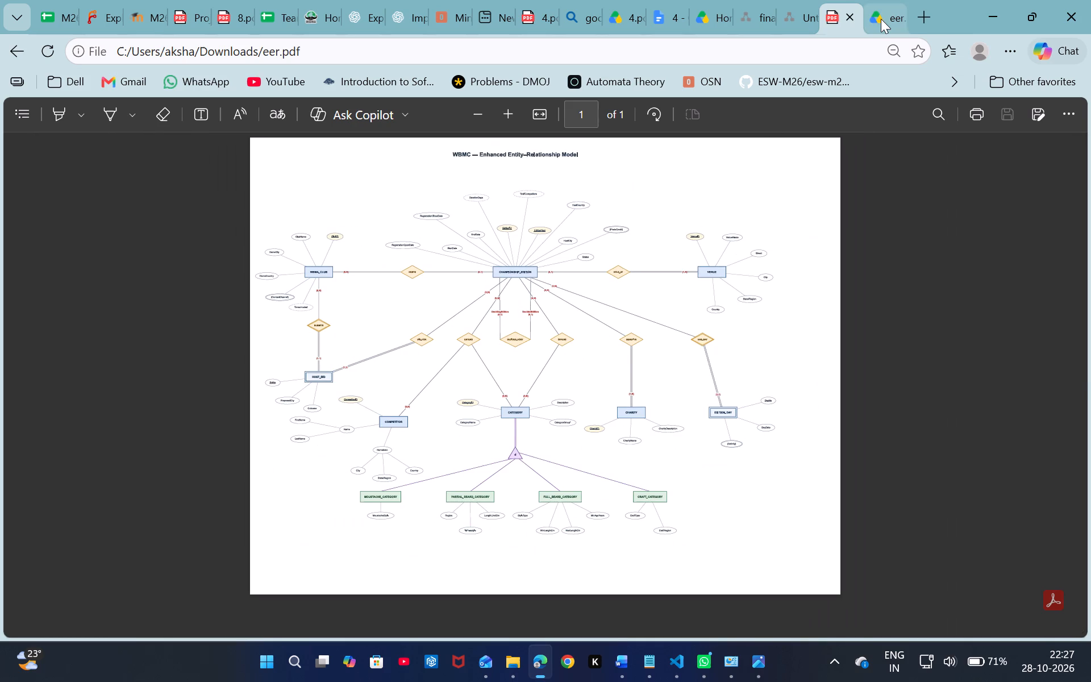
click(881, 19)
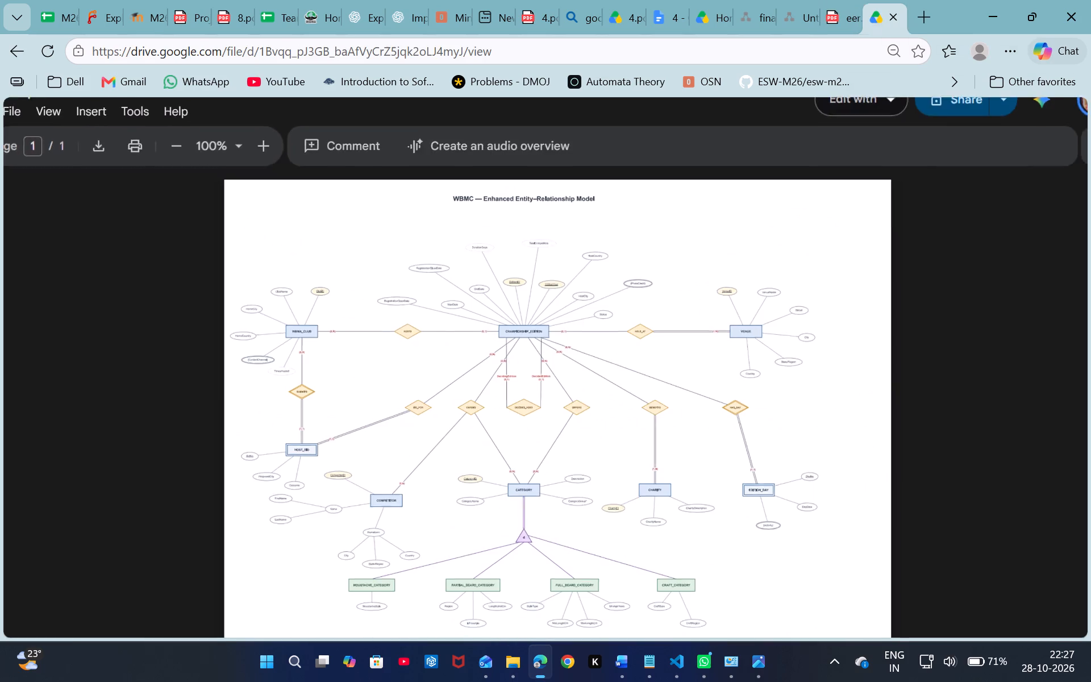
click(820, 120)
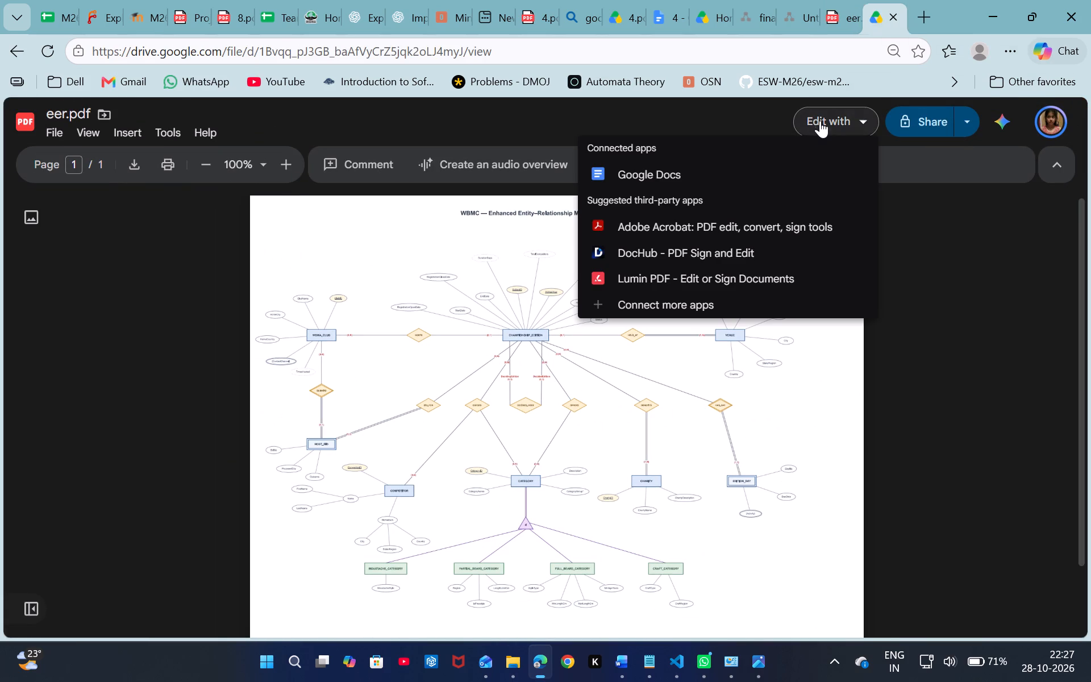
click(725, 180)
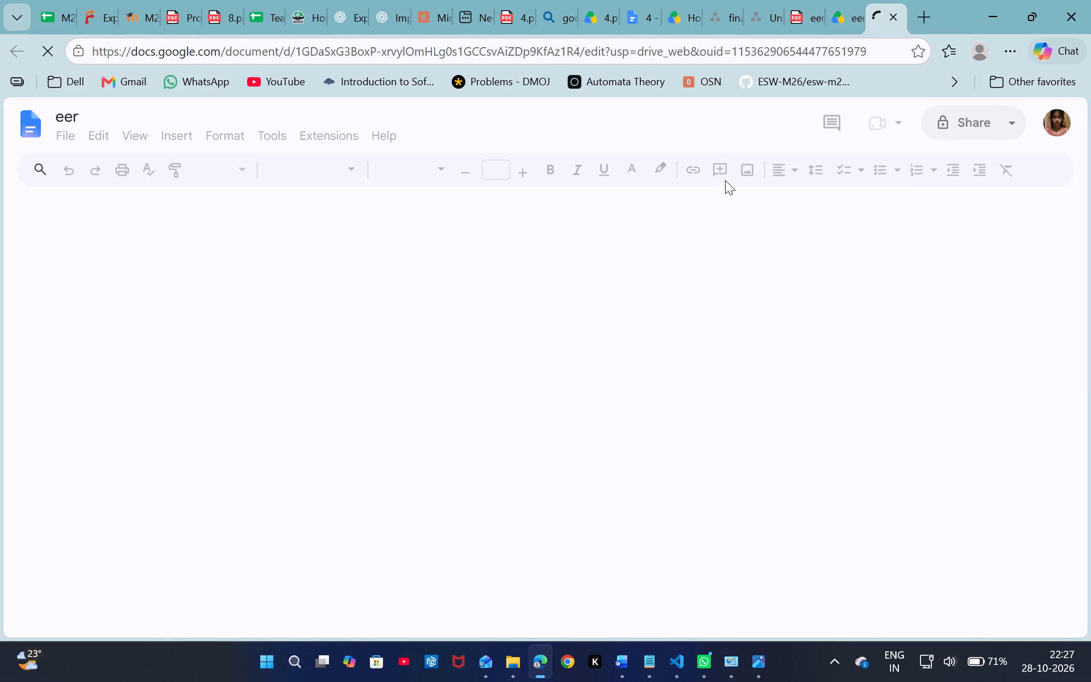
scroll(340, 501, down, 1)
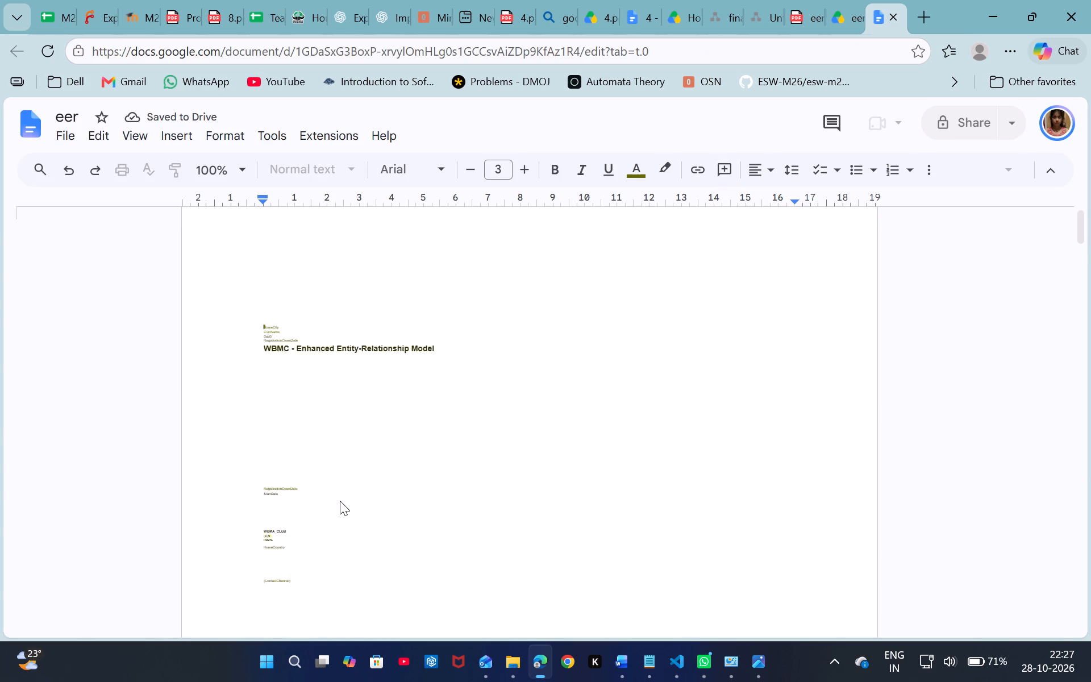
scroll(340, 501, down, 6)
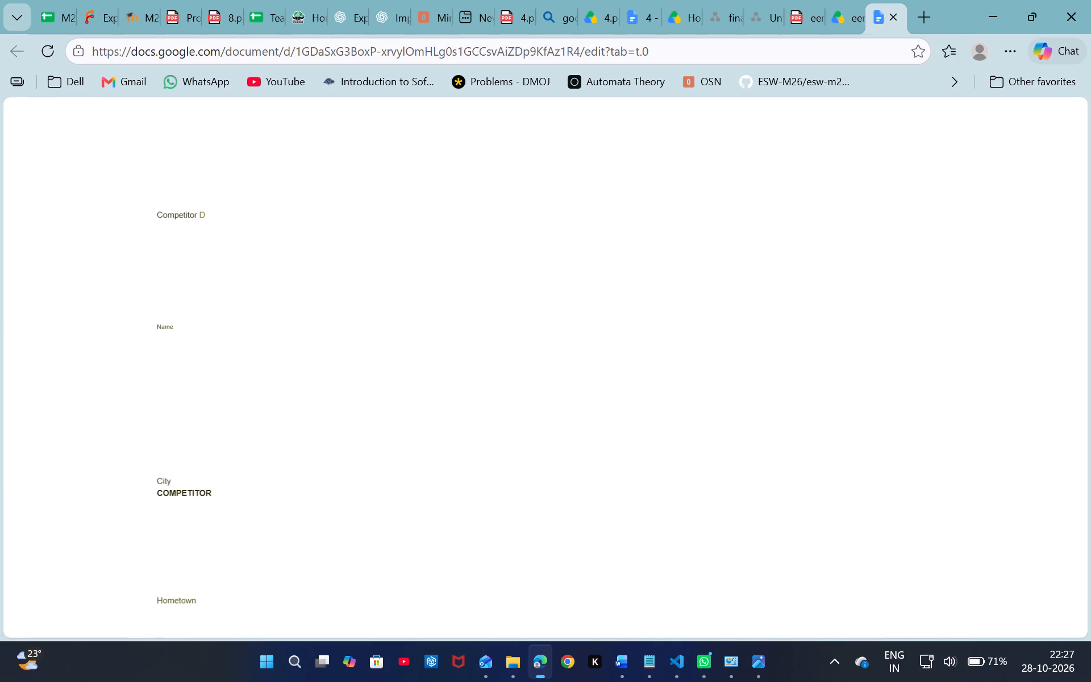
scroll(340, 501, down, 13)
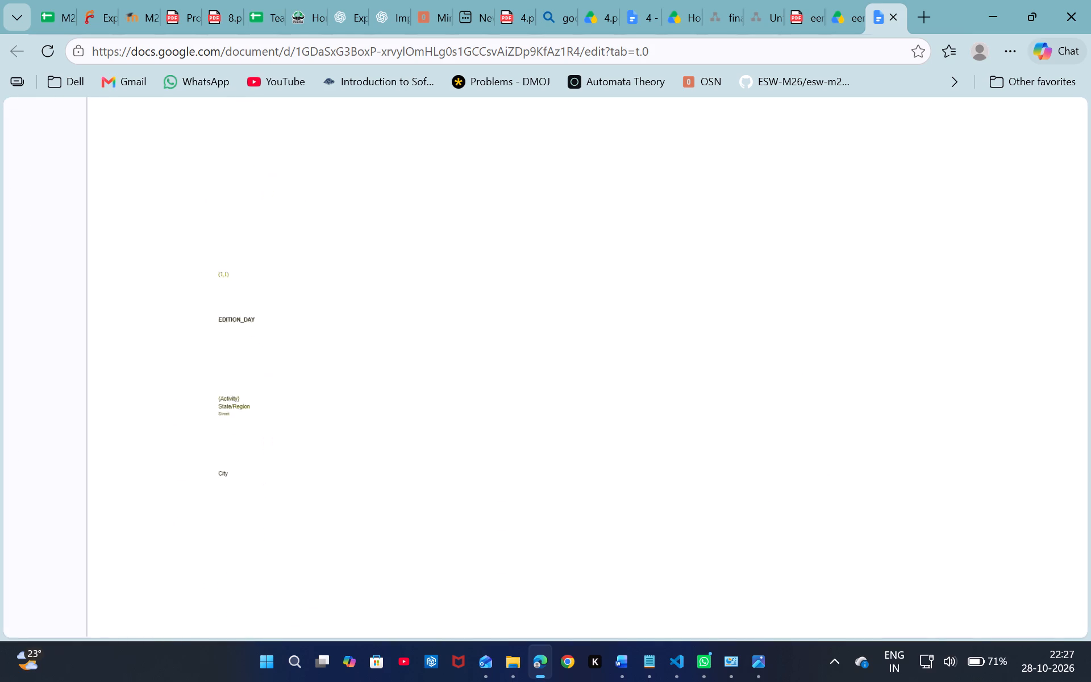
Close the converted eer document and the eer.pdf Drive tab, and return to the Section 1 EER diagram in document 4.
scroll(340, 501, down, 9)
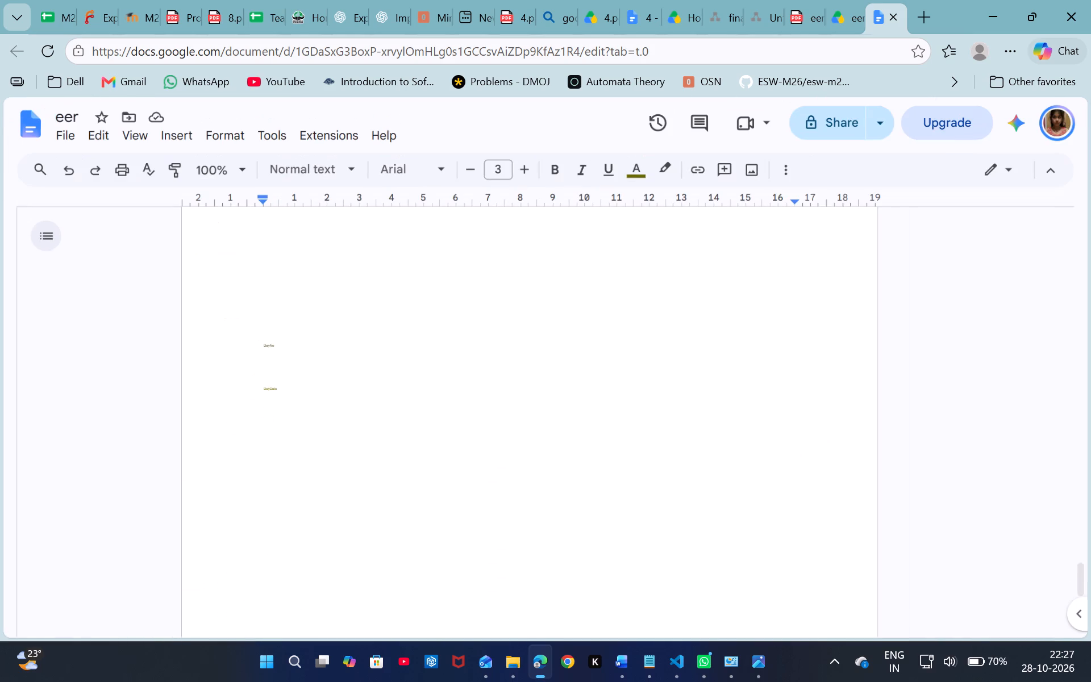
click(896, 15)
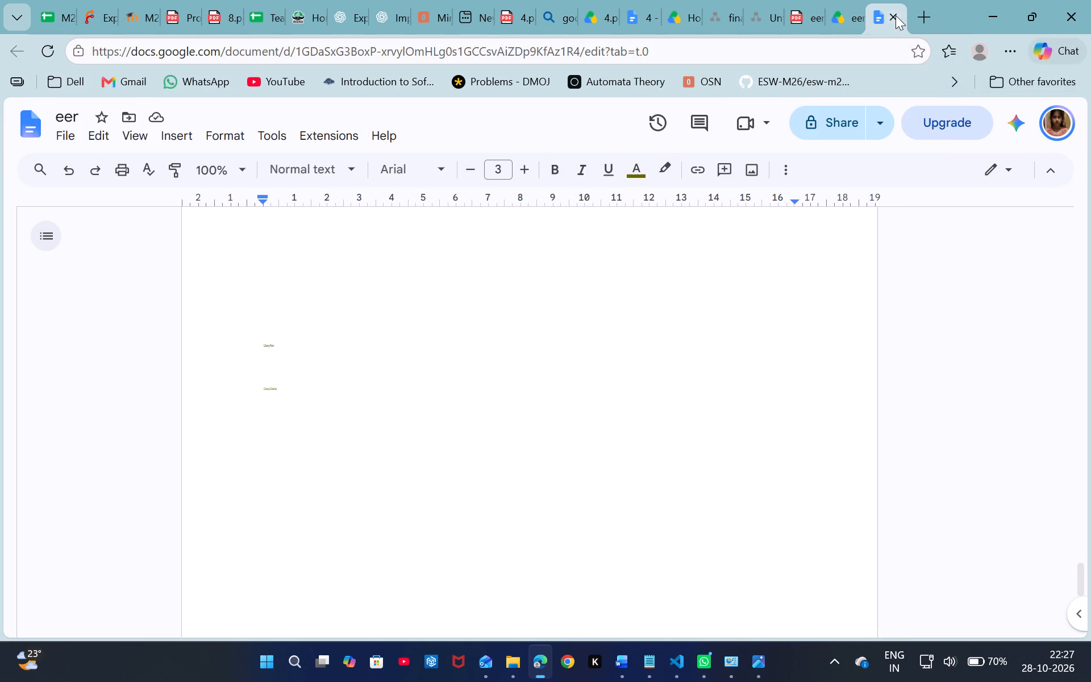
click(896, 15)
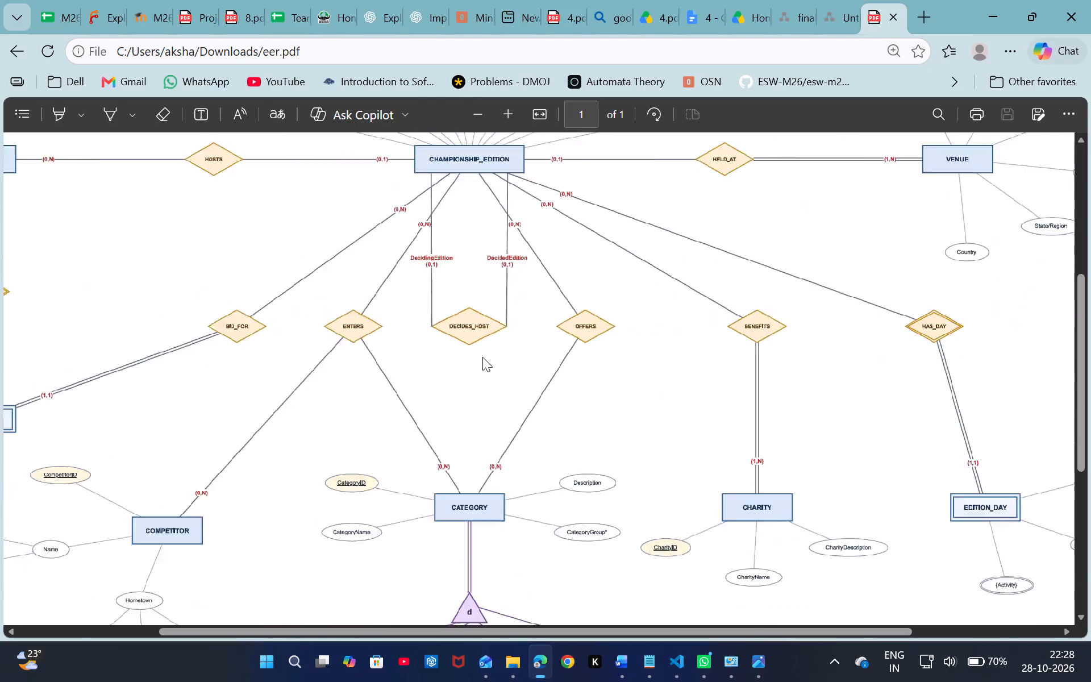
click(740, 20)
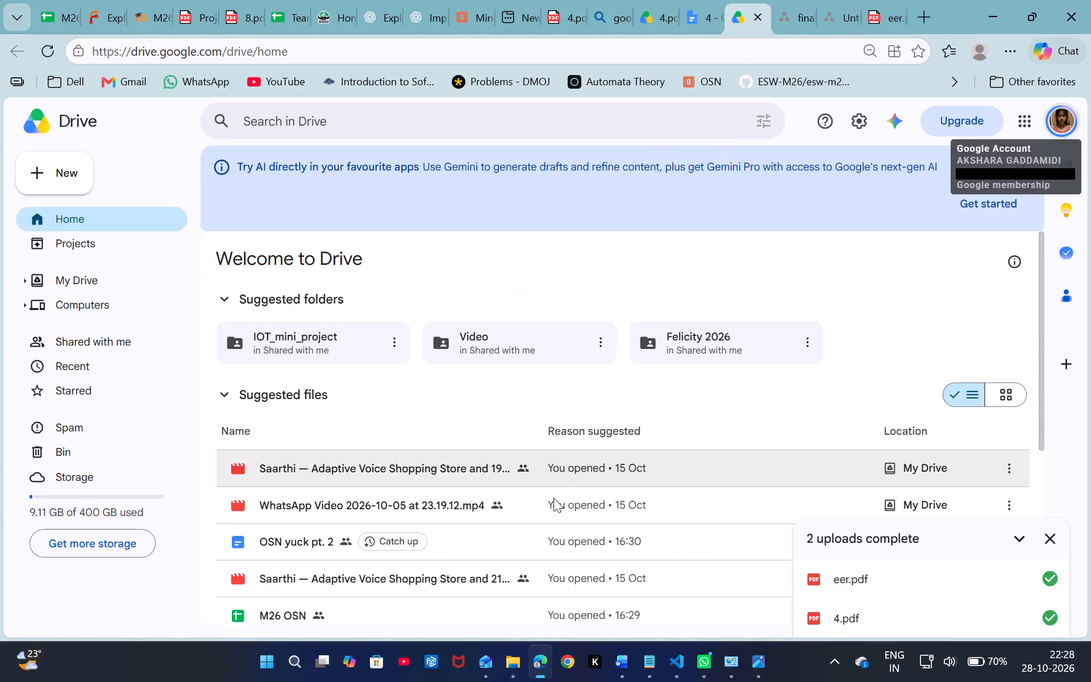
click(698, 1)
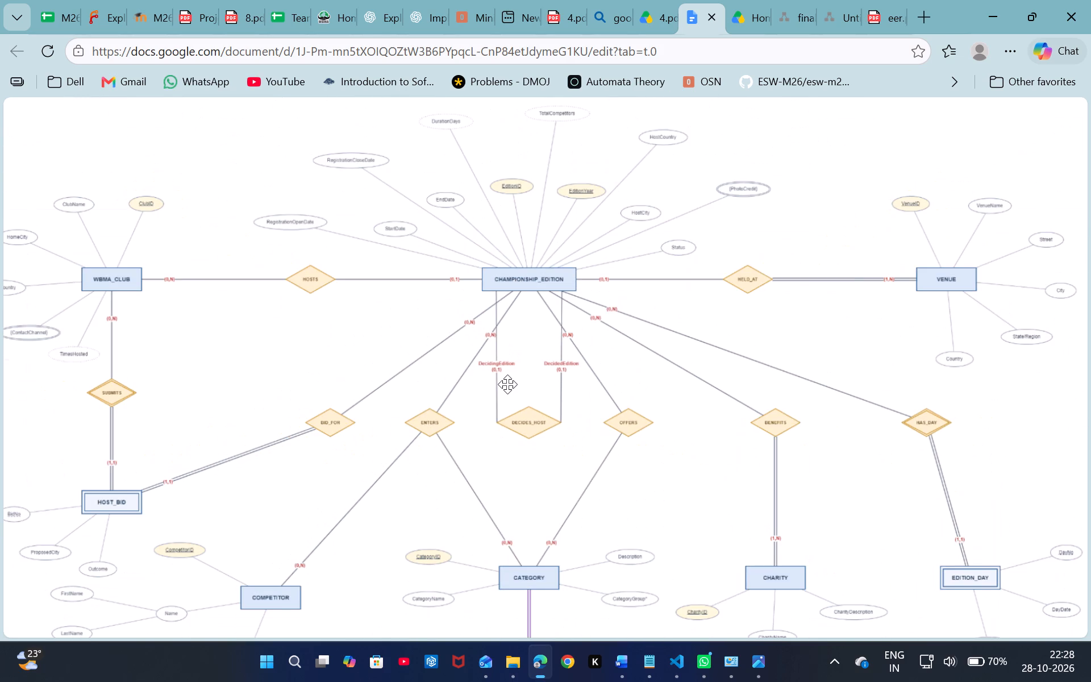
scroll(507, 384, up, 3)
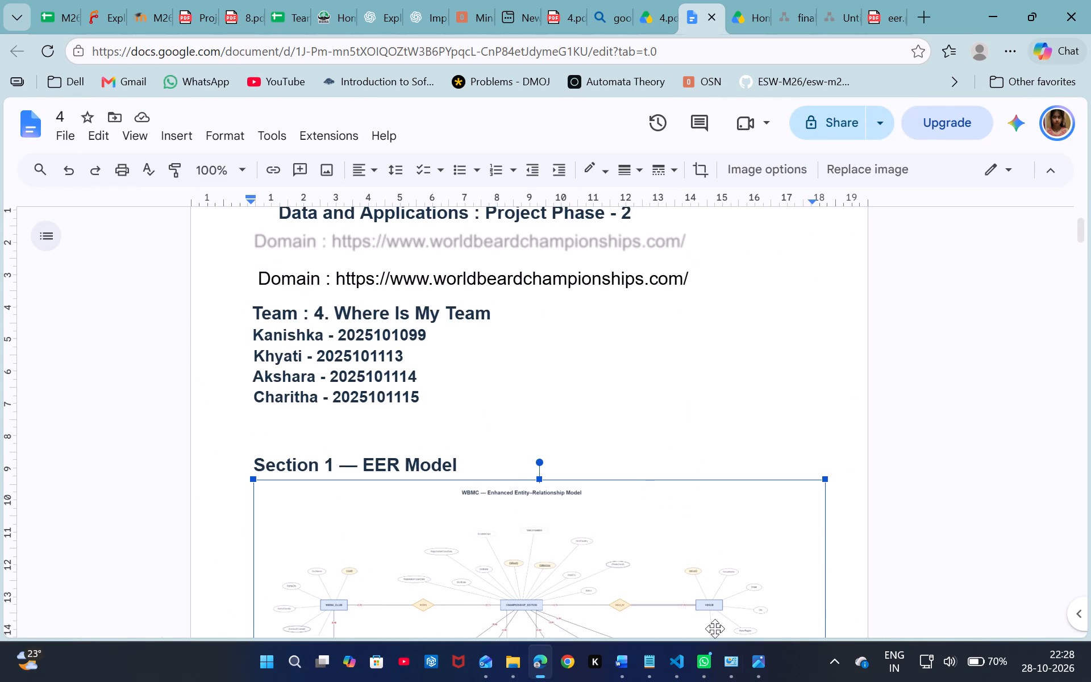
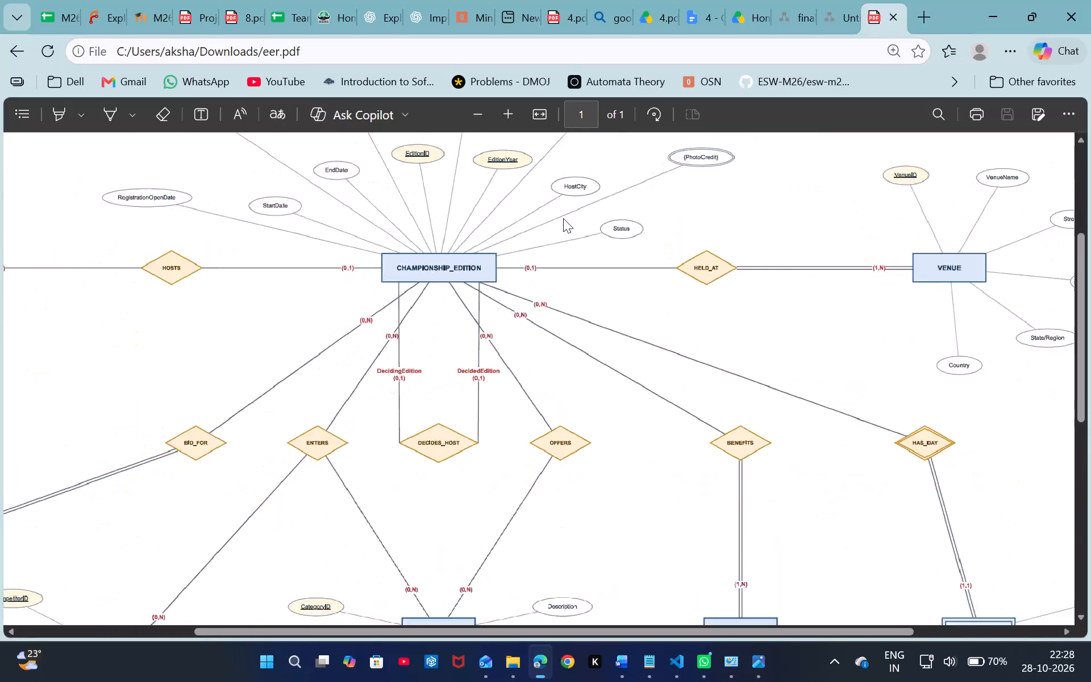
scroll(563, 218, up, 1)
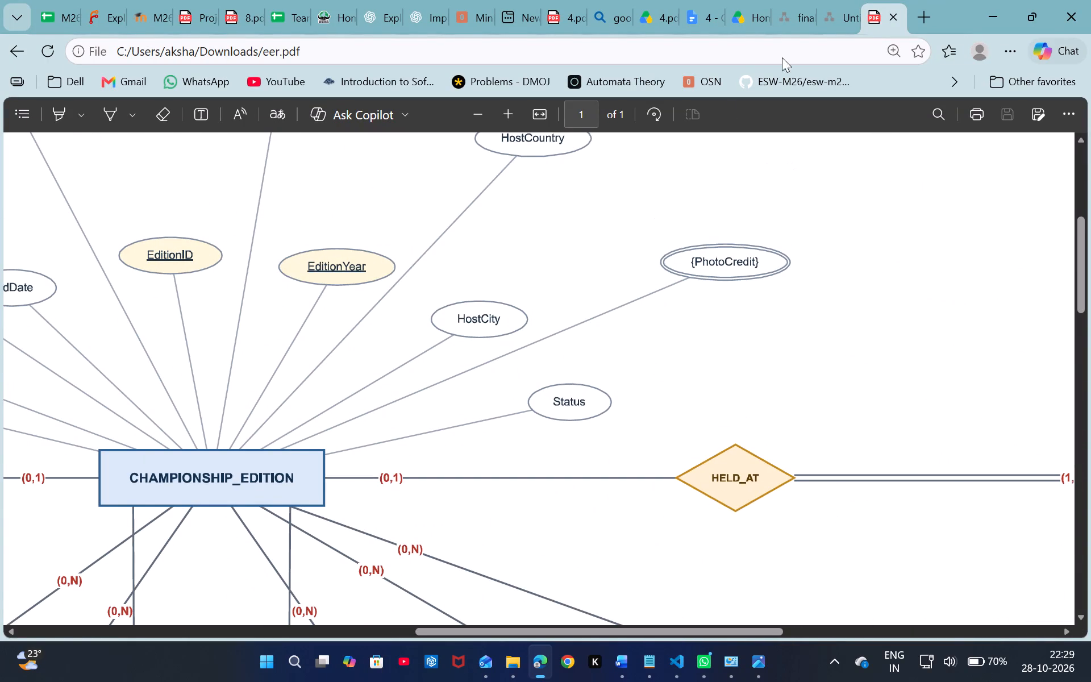
Search the web for google drive in a new browser tab.
click(918, 18)
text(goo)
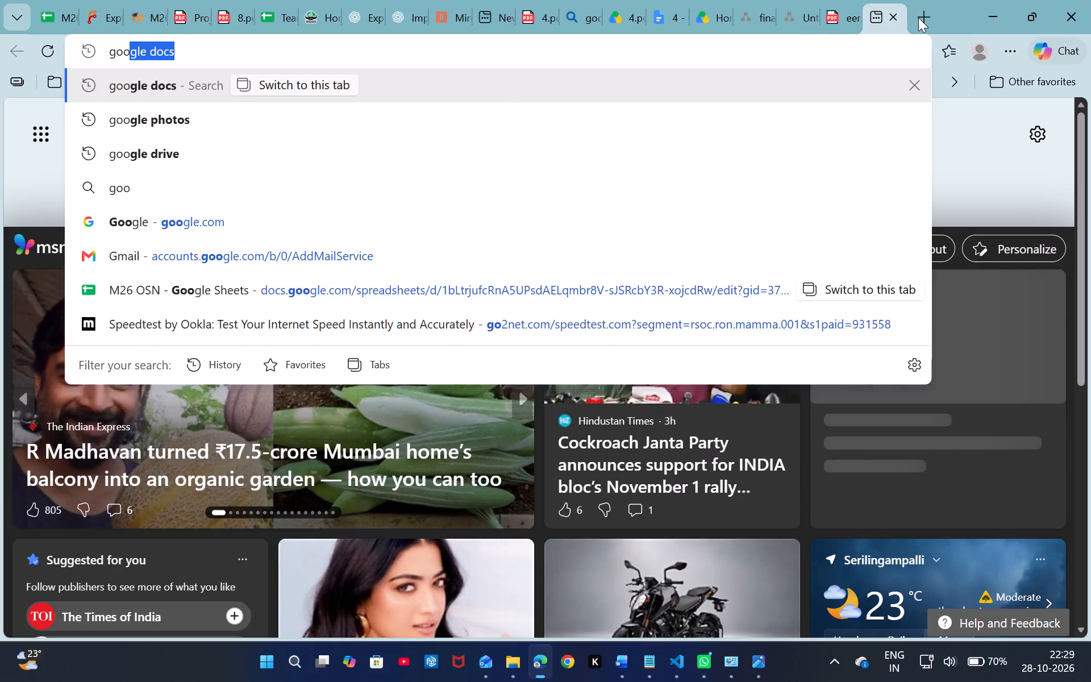
click(360, 175)
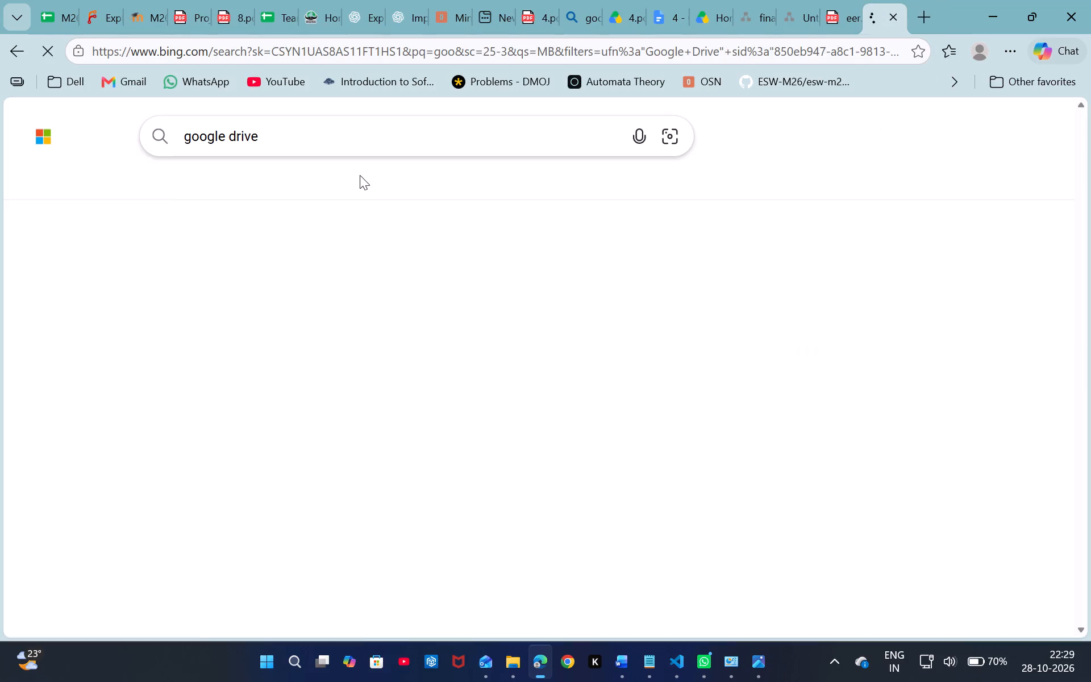
Open Google Drive from the search results, close the search tab, and preview eer.pdf enlarged around CHAMPIONSHIP_EDITION to check the diagram's sharpness.
click(176, 311)
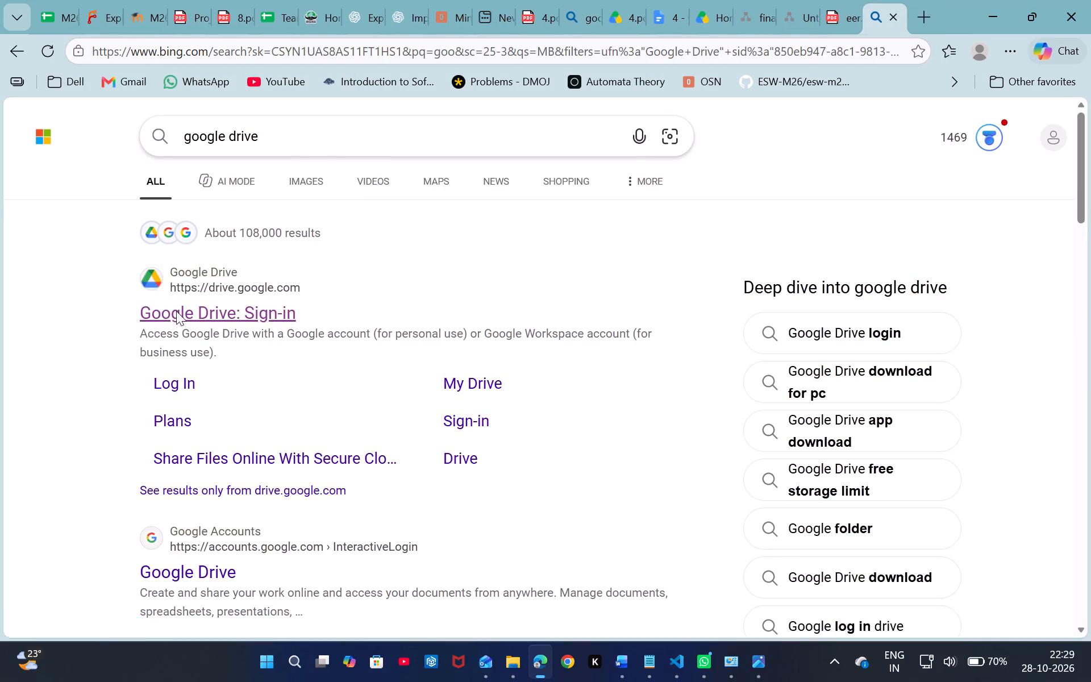
click(845, 14)
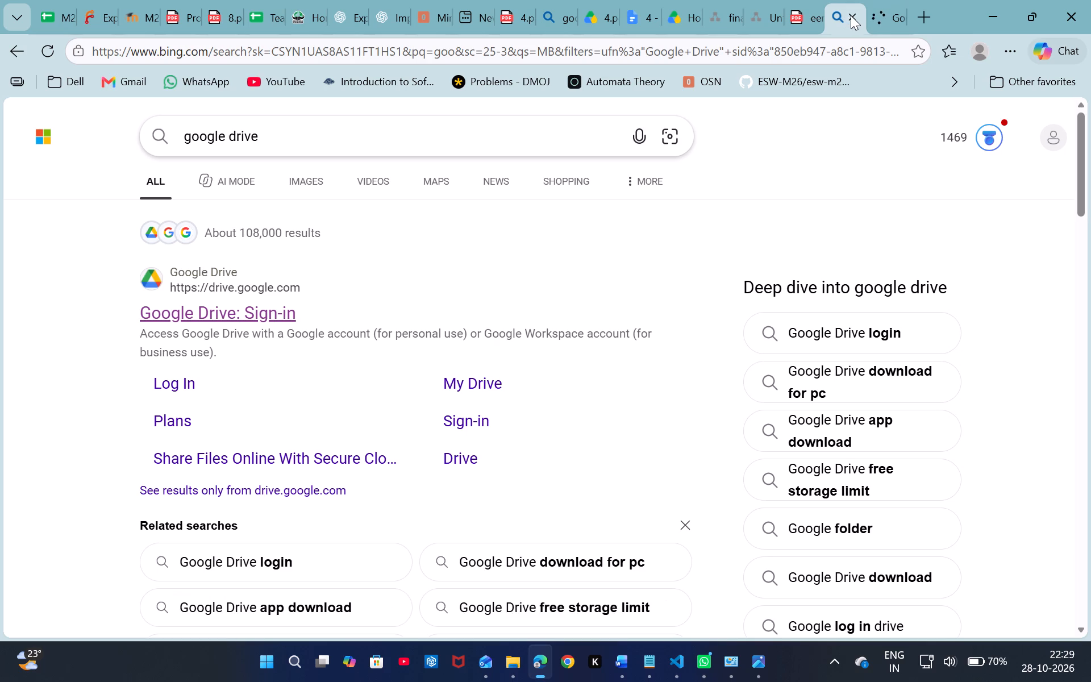
click(851, 15)
click(285, 377)
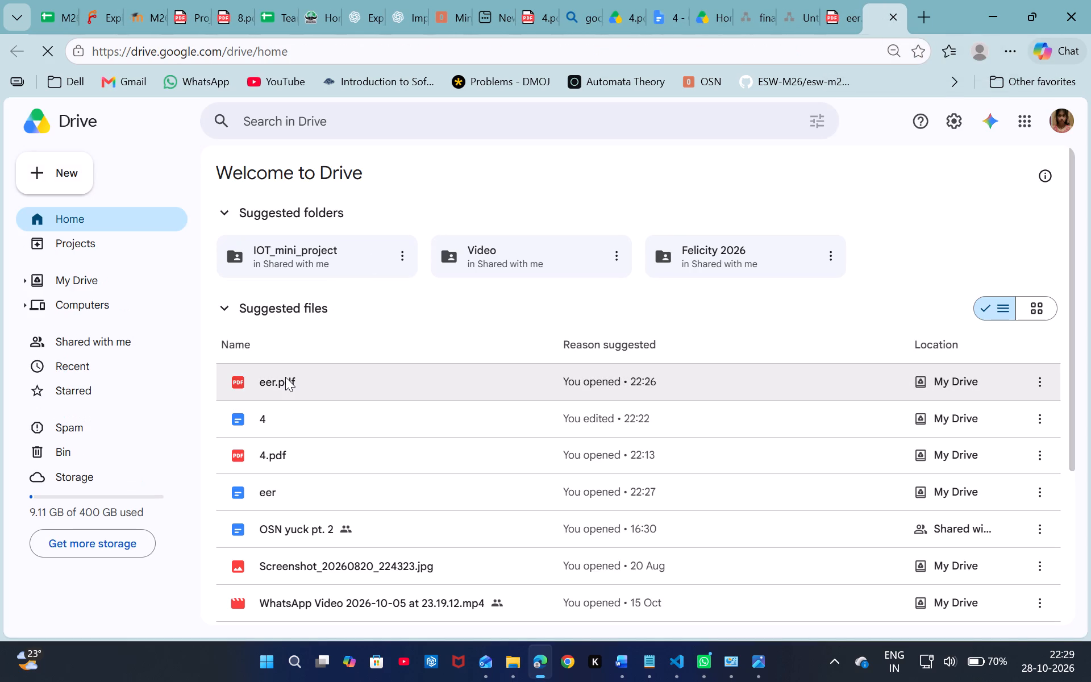
double_click(285, 377)
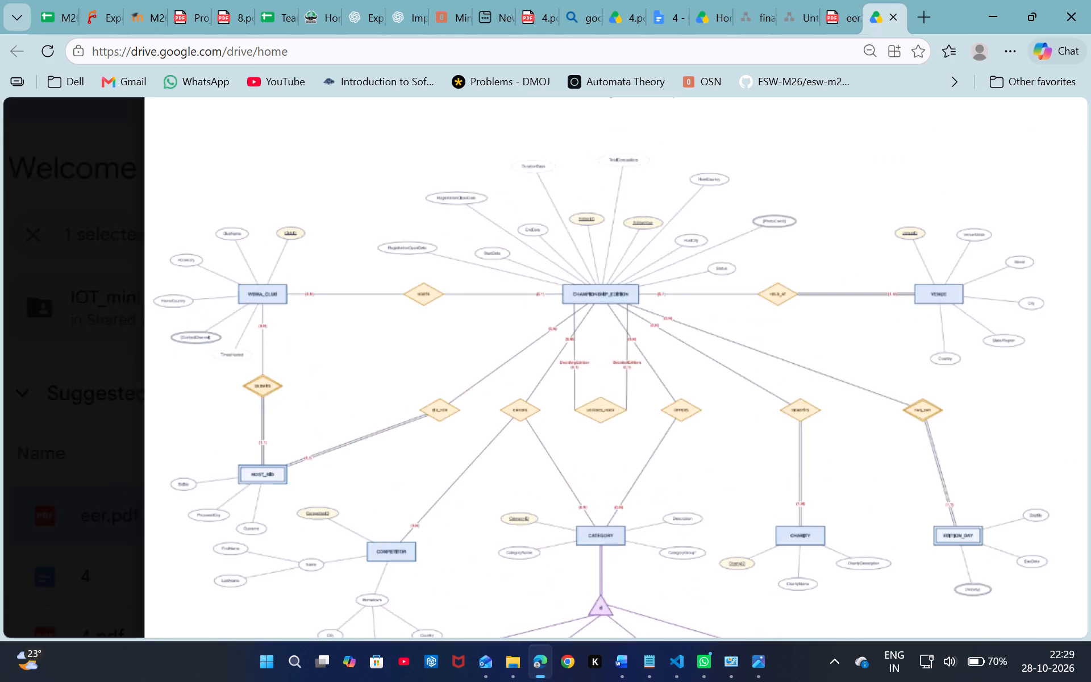
scroll(532, 398, up, 2)
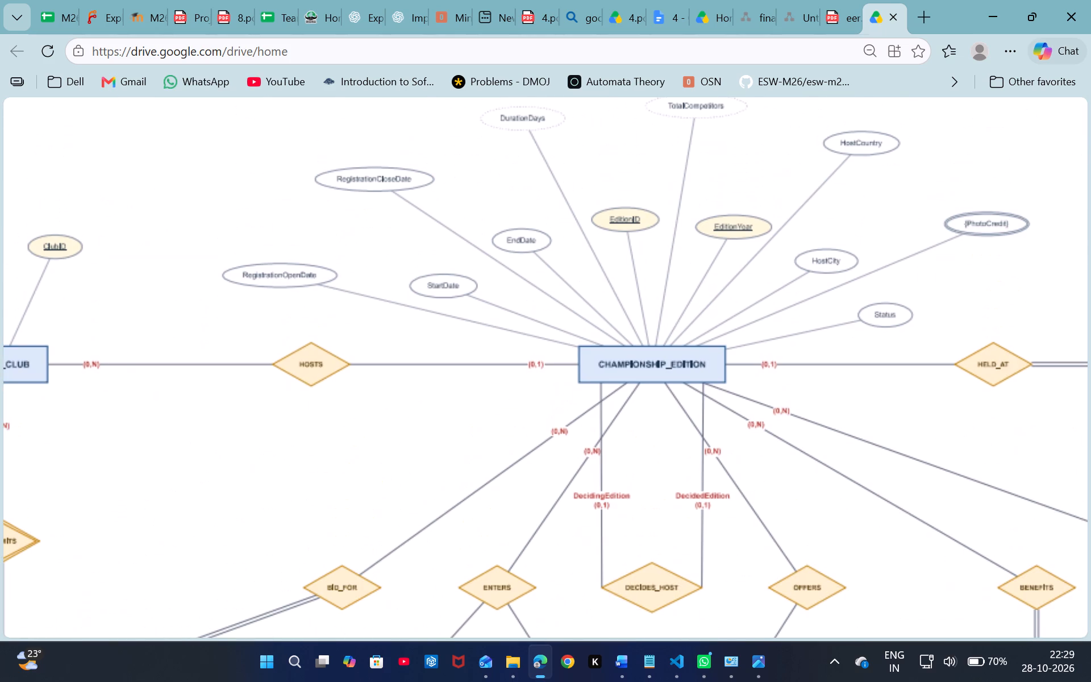
Examine the enlarged EER diagram in the eer.pdf preview, from the title and WBMA_CLUB to VENUE, EDITION_DAY and the category subclasses.
scroll(532, 398, up, 4)
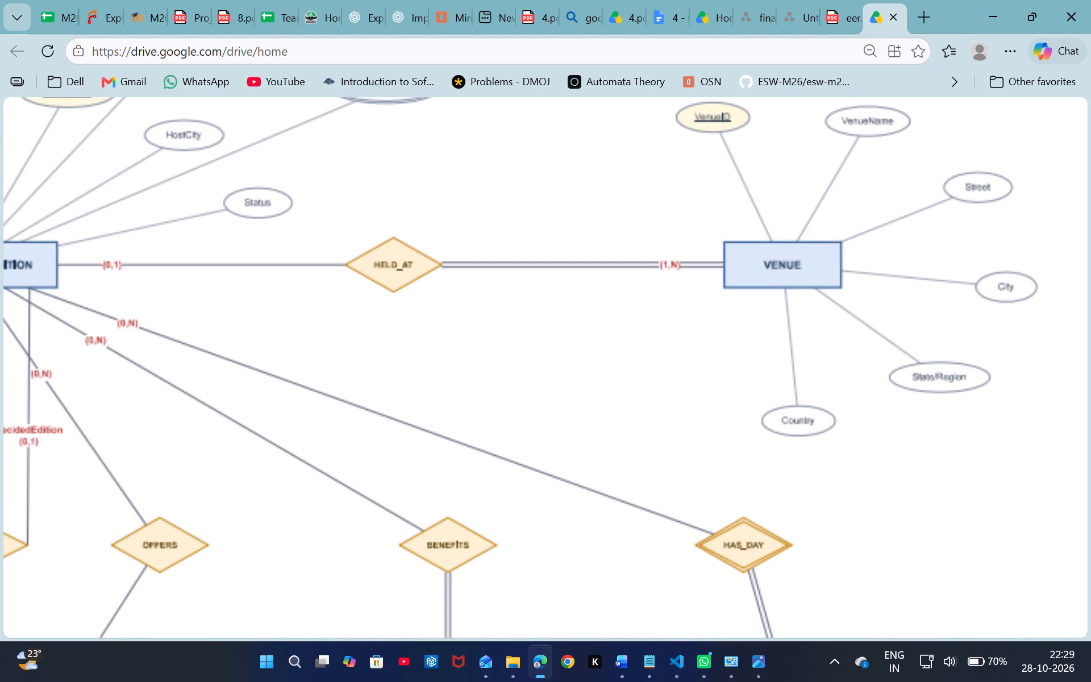
scroll(705, 359, down, 4)
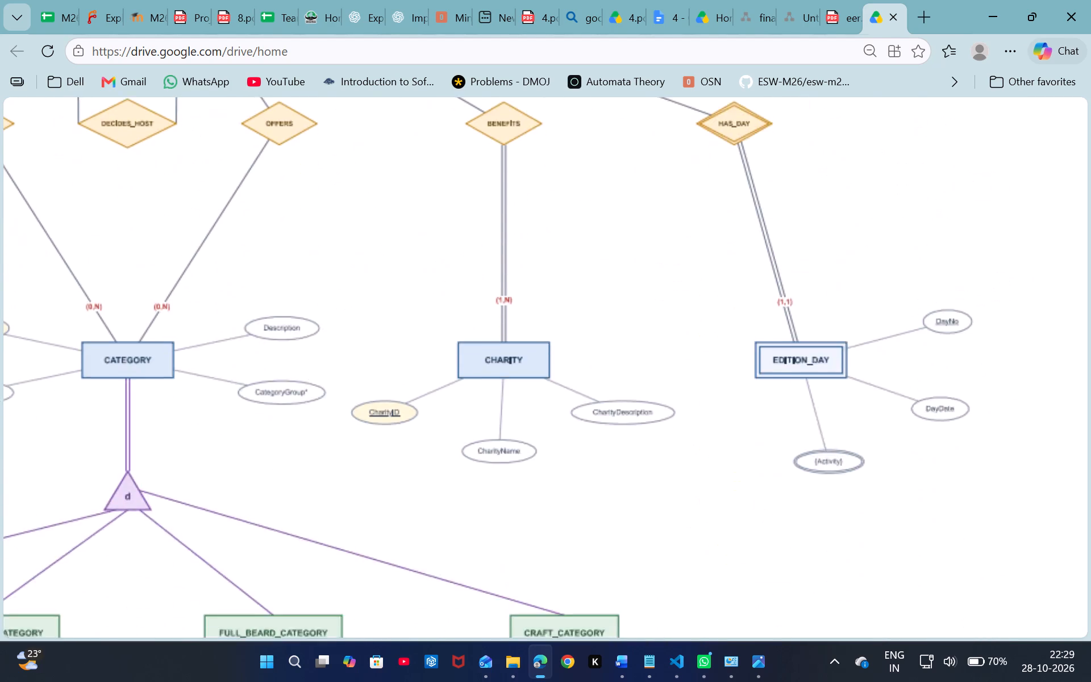
scroll(705, 359, down, 7)
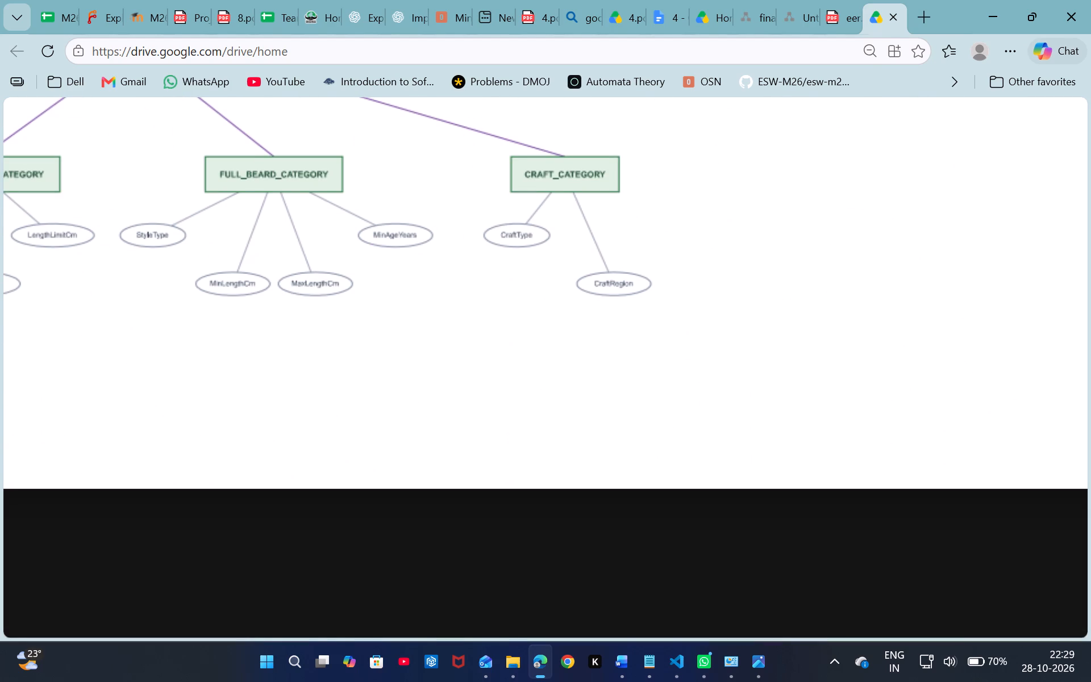
scroll(705, 359, right, 6)
scroll(705, 359, up, 9)
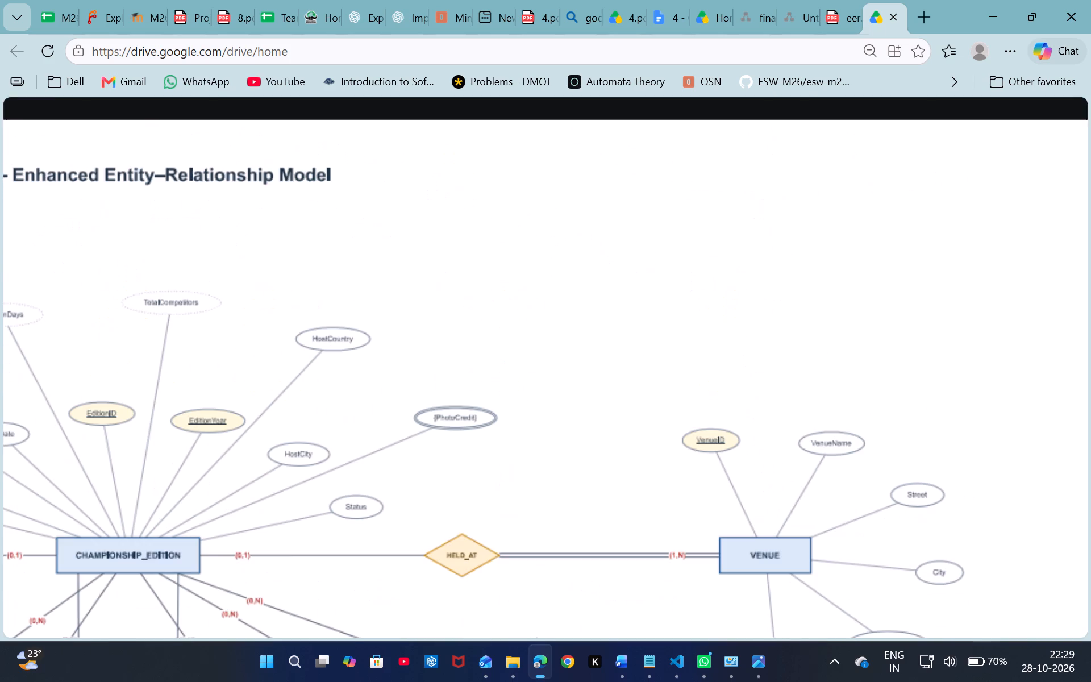
scroll(705, 359, up, 2)
scroll(705, 359, down, 7)
scroll(705, 359, up, 1)
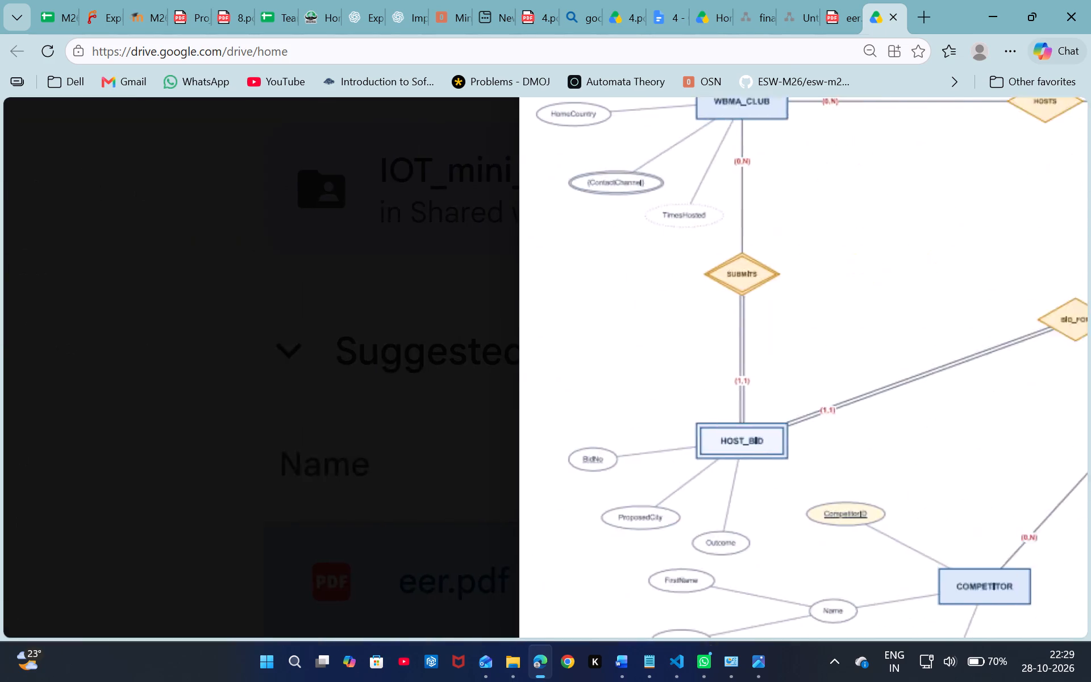
scroll(705, 359, up, 5)
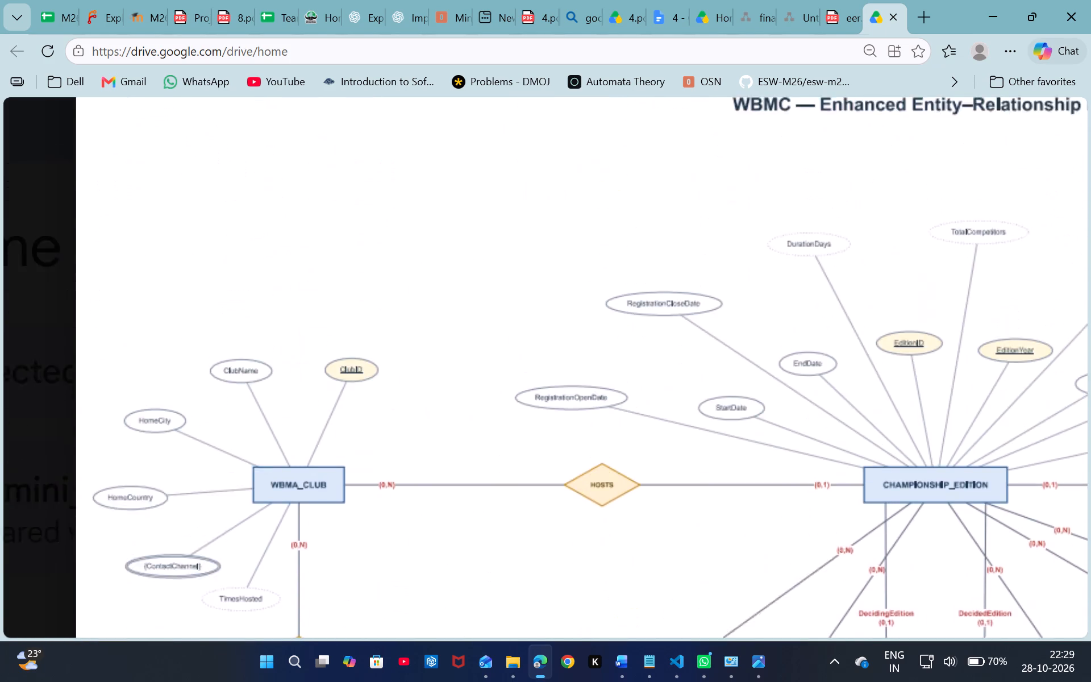
scroll(705, 359, up, 2)
scroll(705, 359, left, 5)
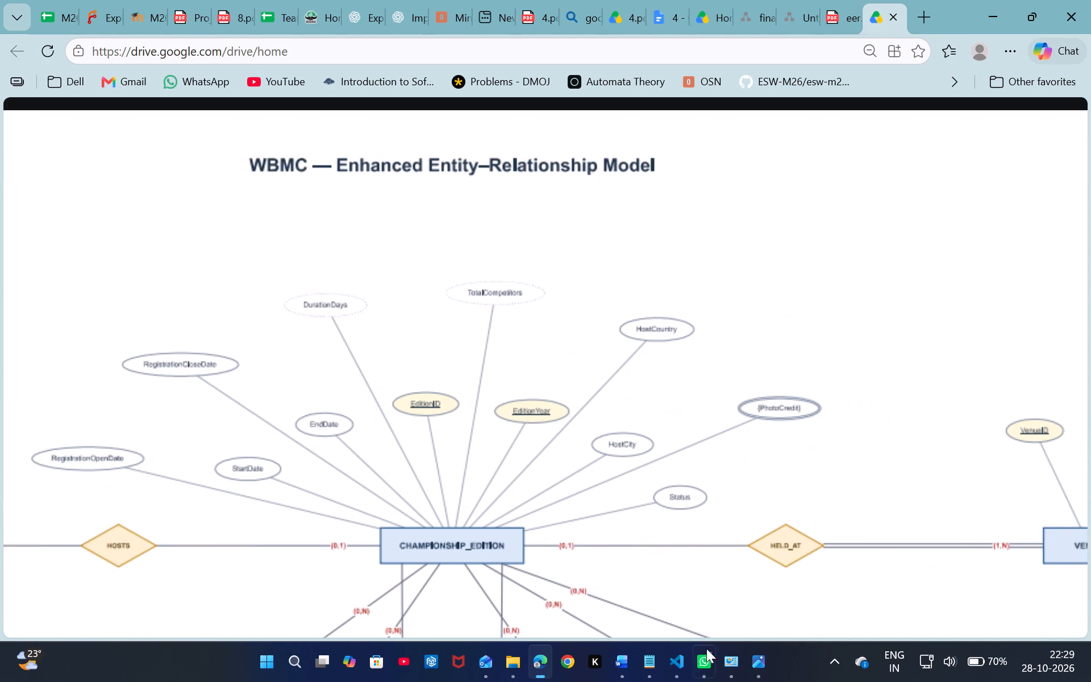
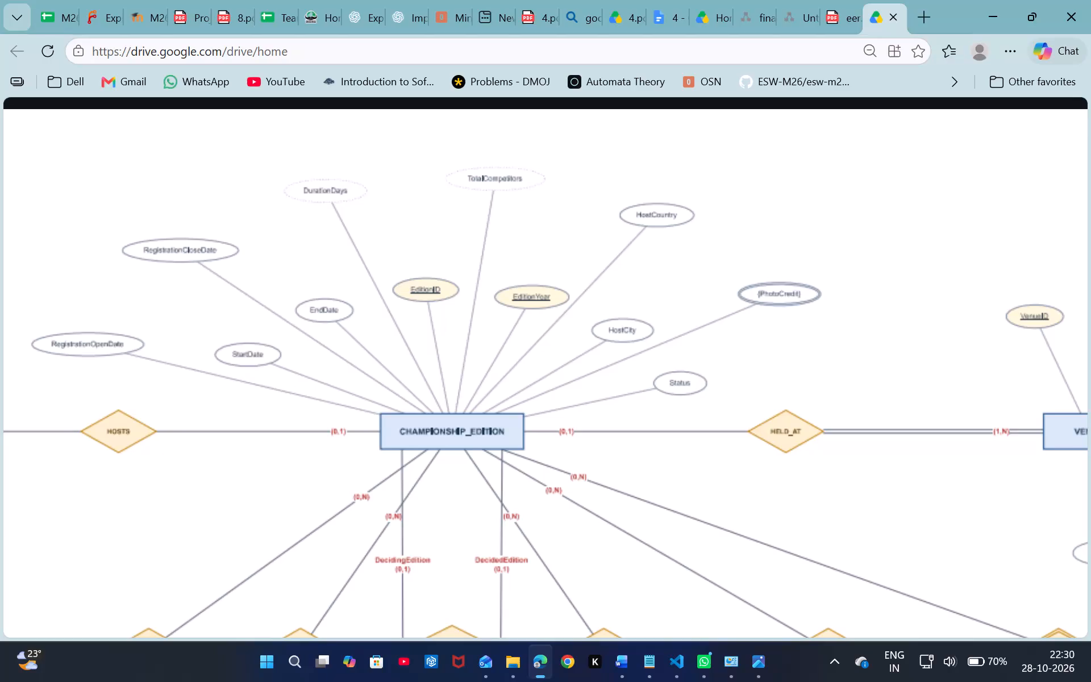
Switch from the Drive preview to the downloaded eer.pdf to compare the diagram's sharpness around CHAMPIONSHIP_EDITION.
scroll(534, 502, down, 1)
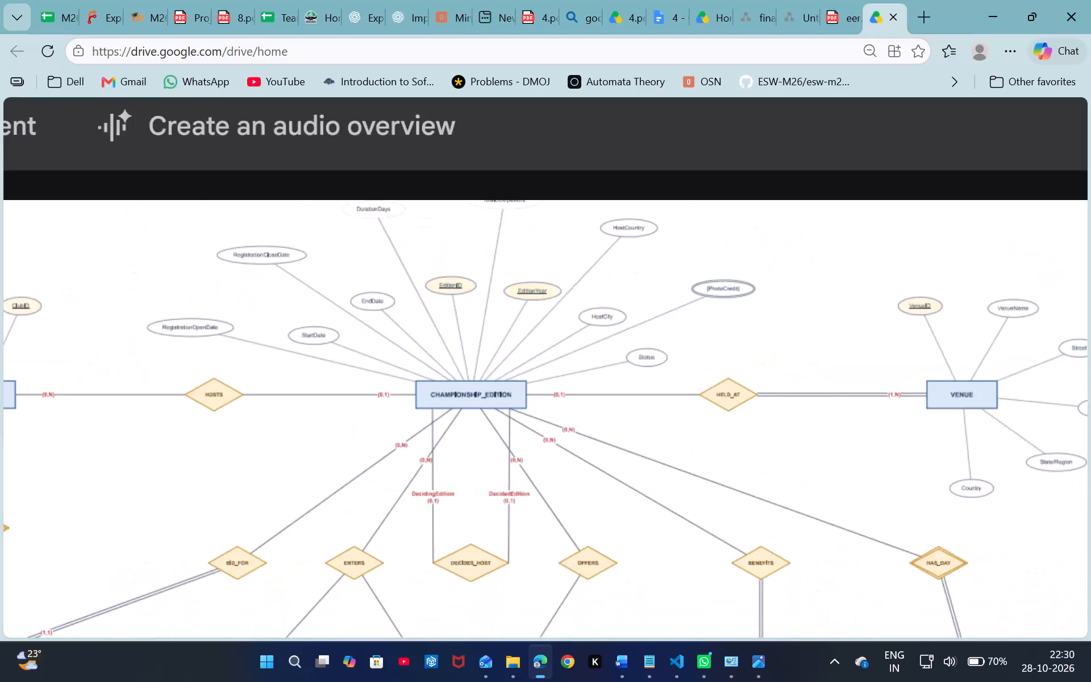
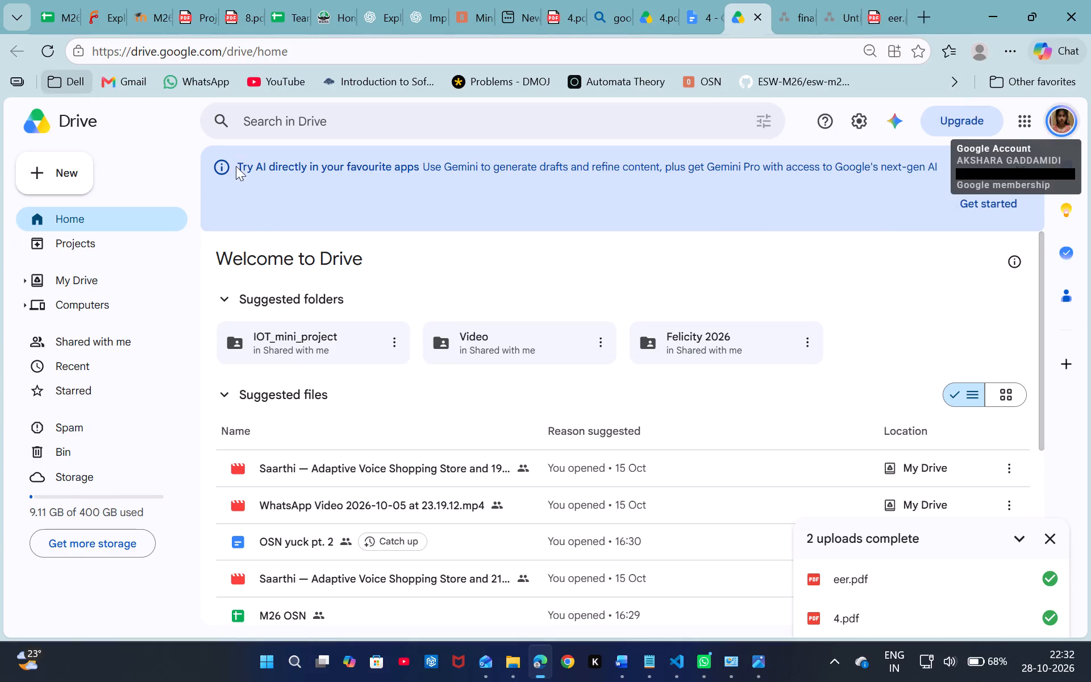
double_click(845, 592)
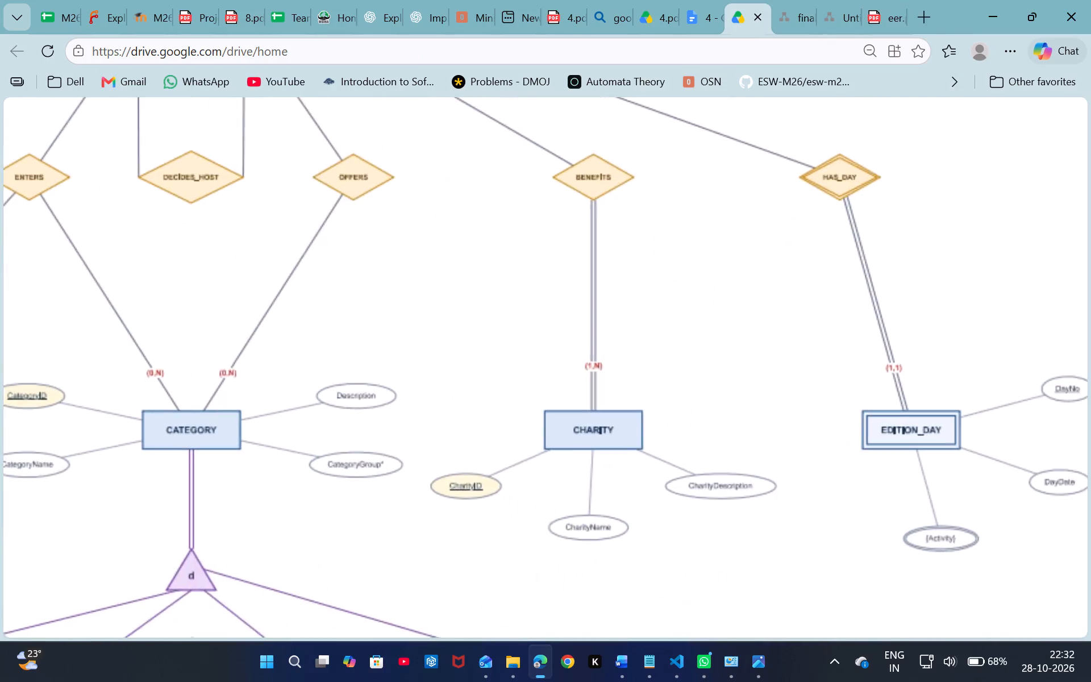
scroll(738, 503, up, 5)
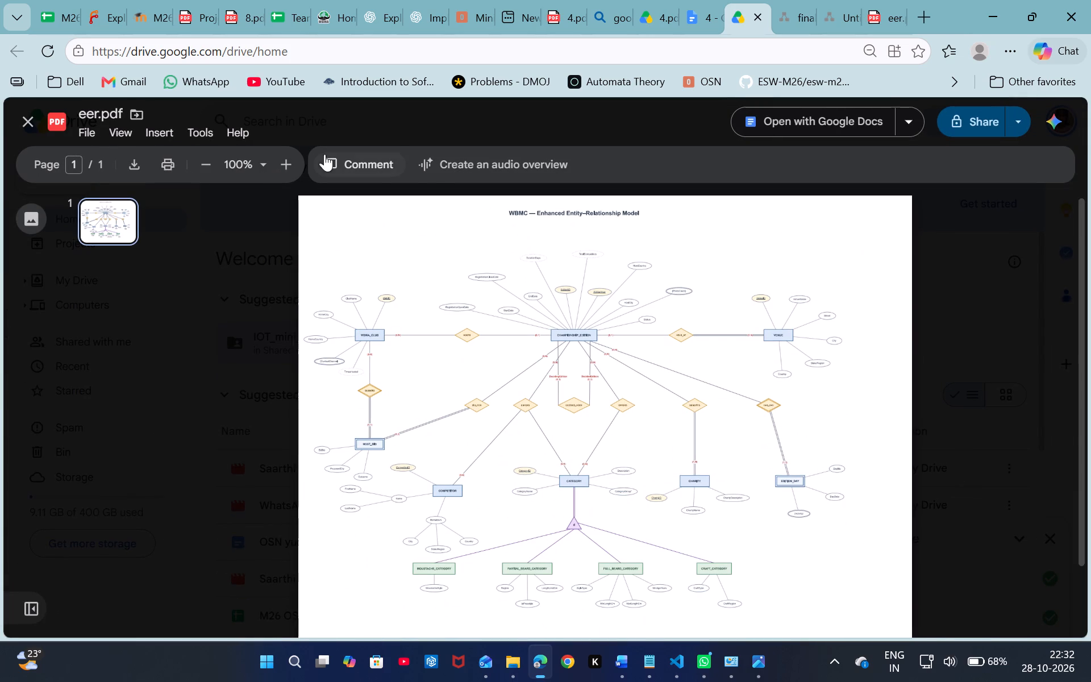
click(126, 136)
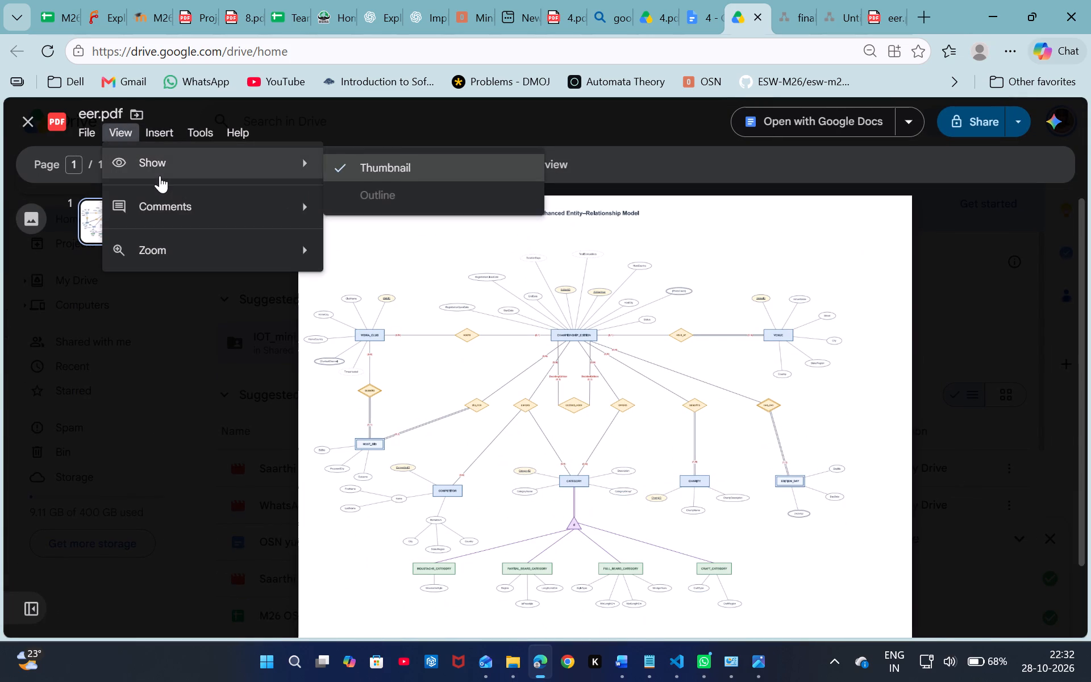
click(244, 247)
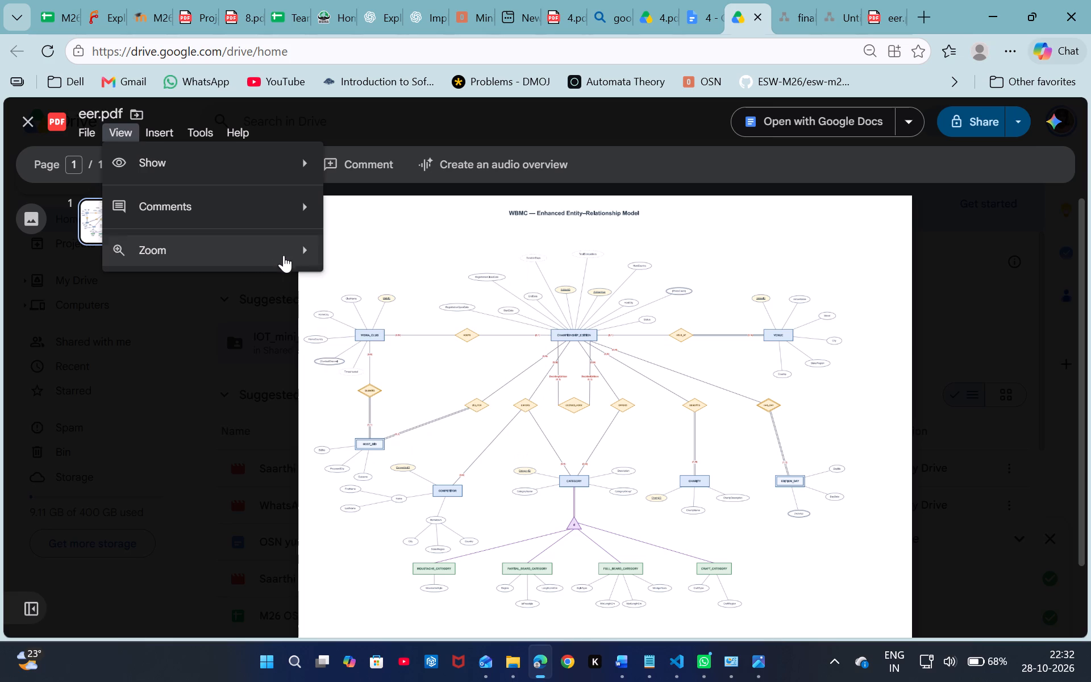
click(414, 426)
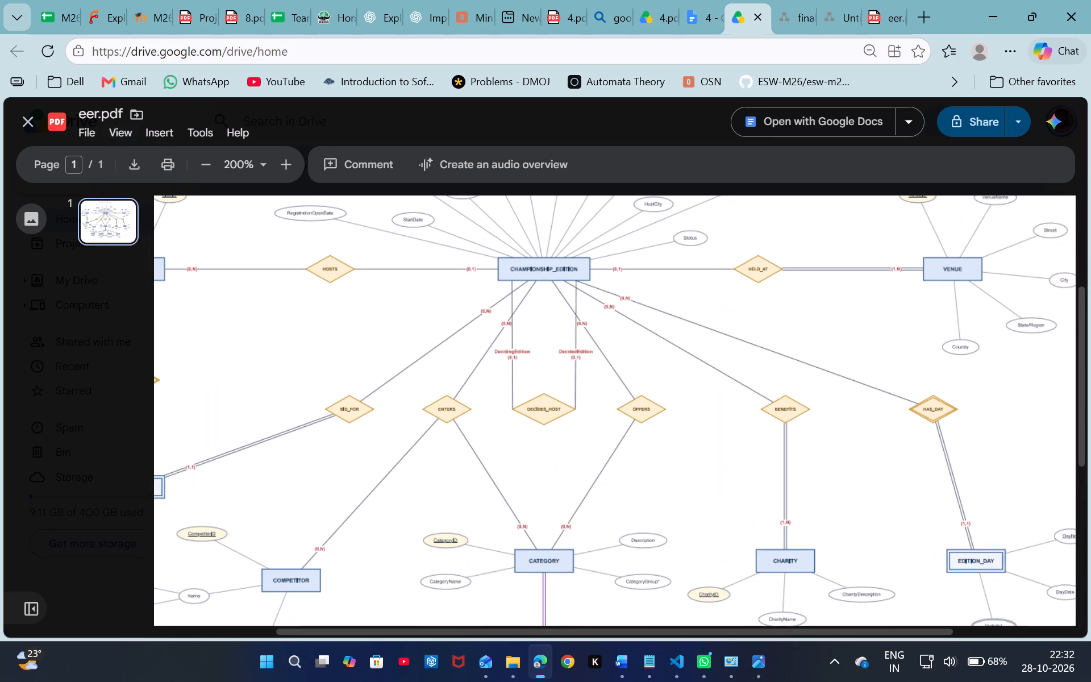
scroll(414, 426, left, 1)
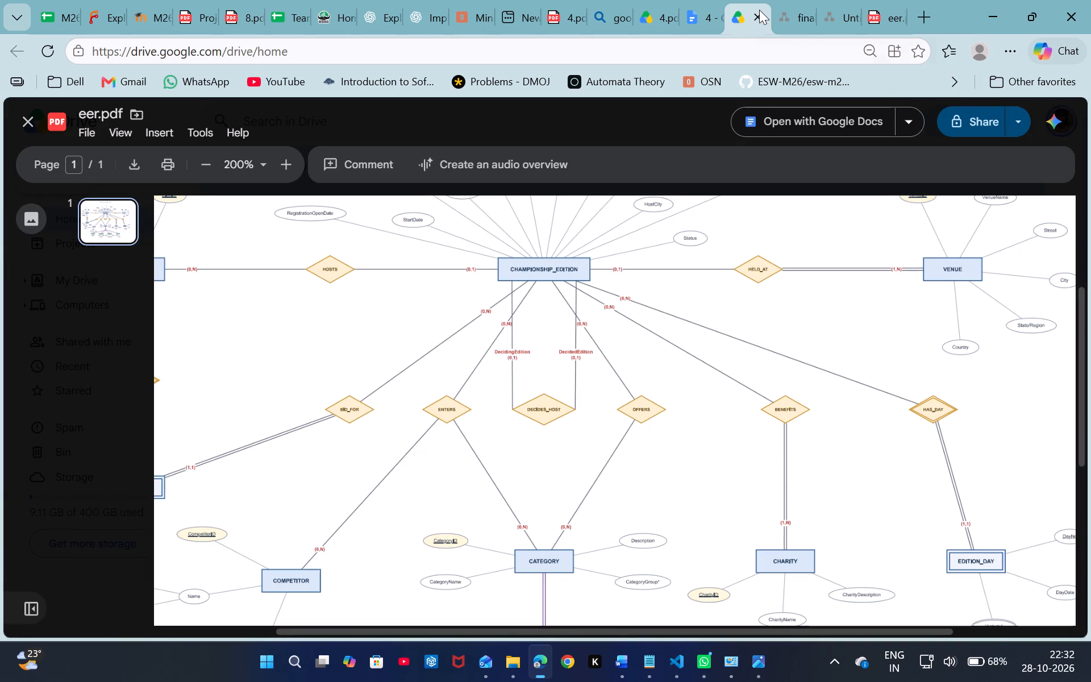
click(759, 10)
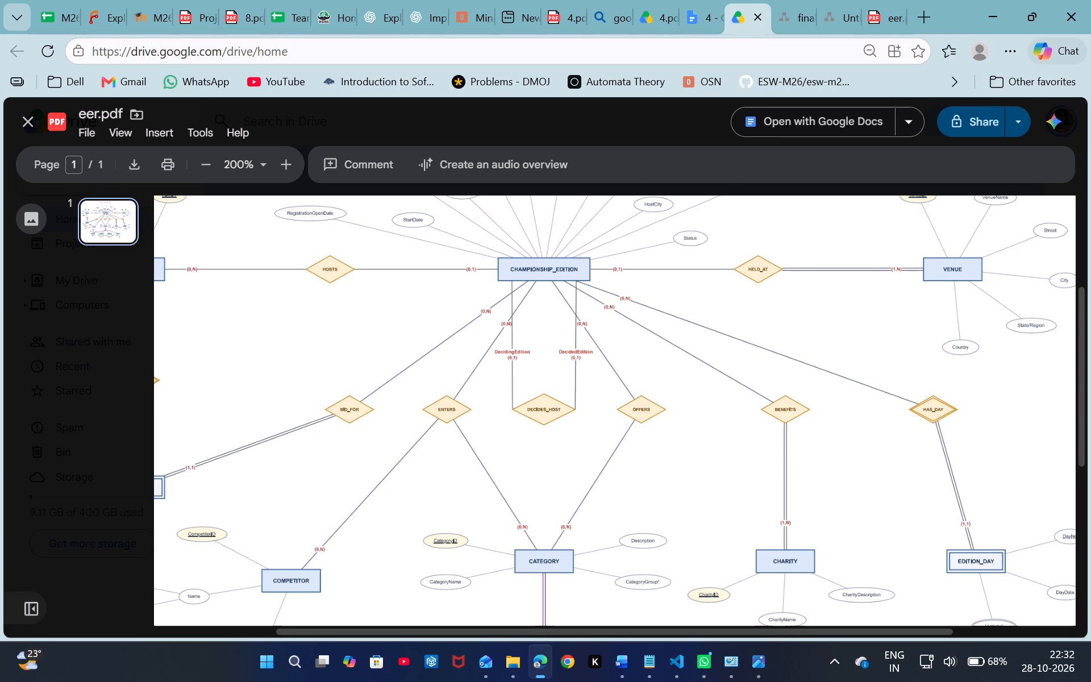
click(756, 17)
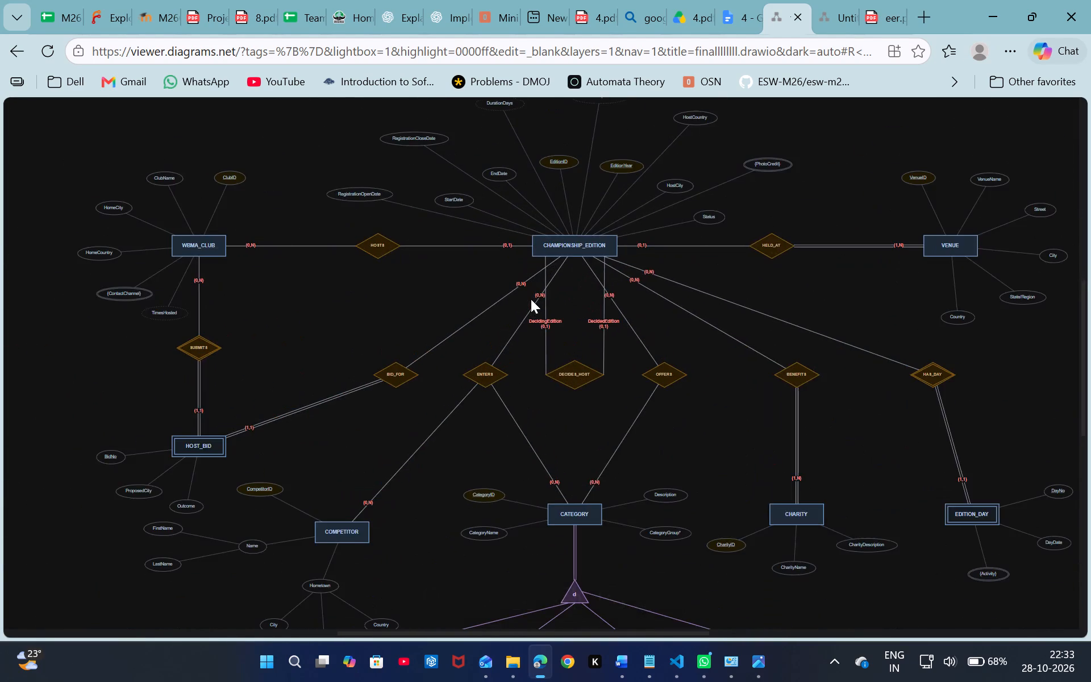
Examine the CHAMPIONSHIP_EDITION area of the EER diagram close up in the diagrams.net viewer.
scroll(531, 299, up, 4)
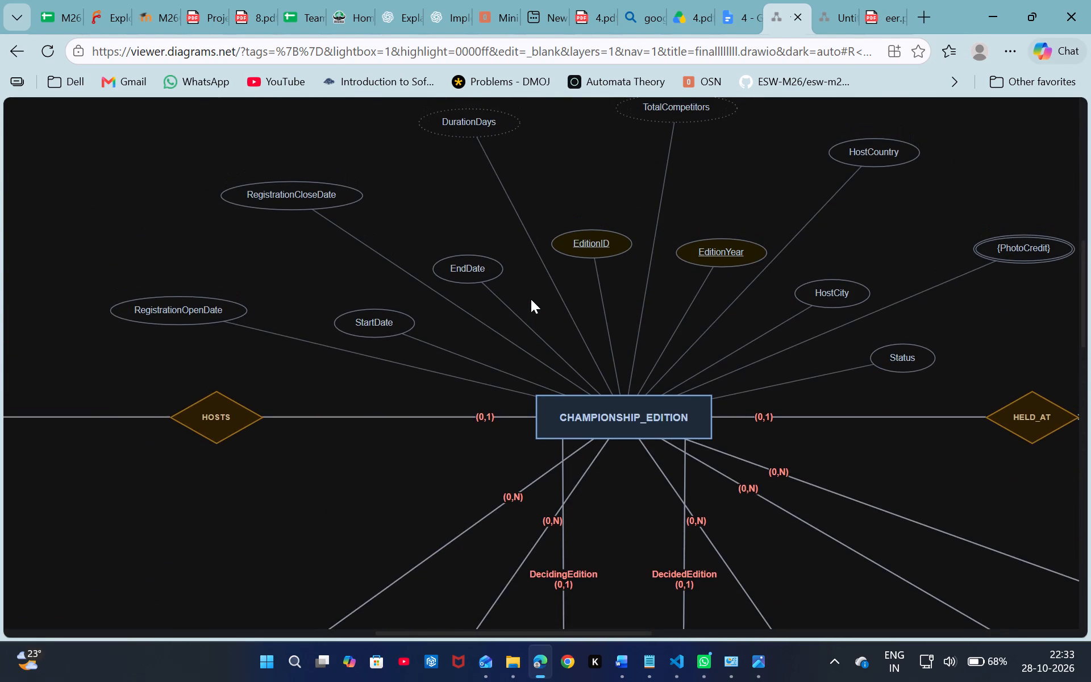
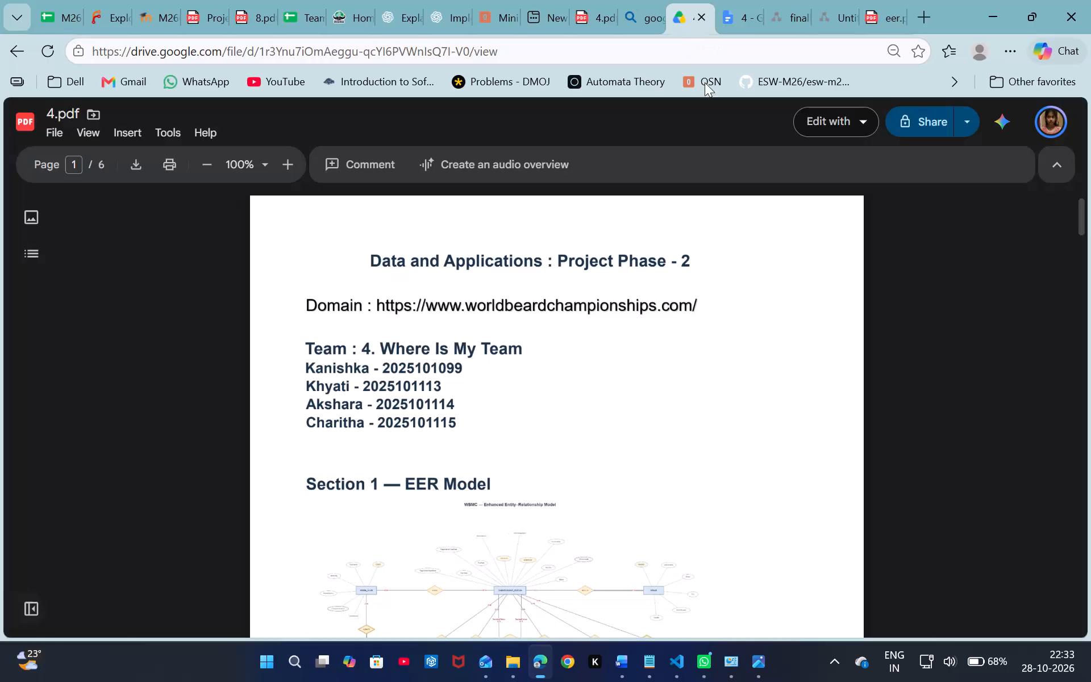
Switch back to the project phase 2 report document in Google Docs.
click(741, 24)
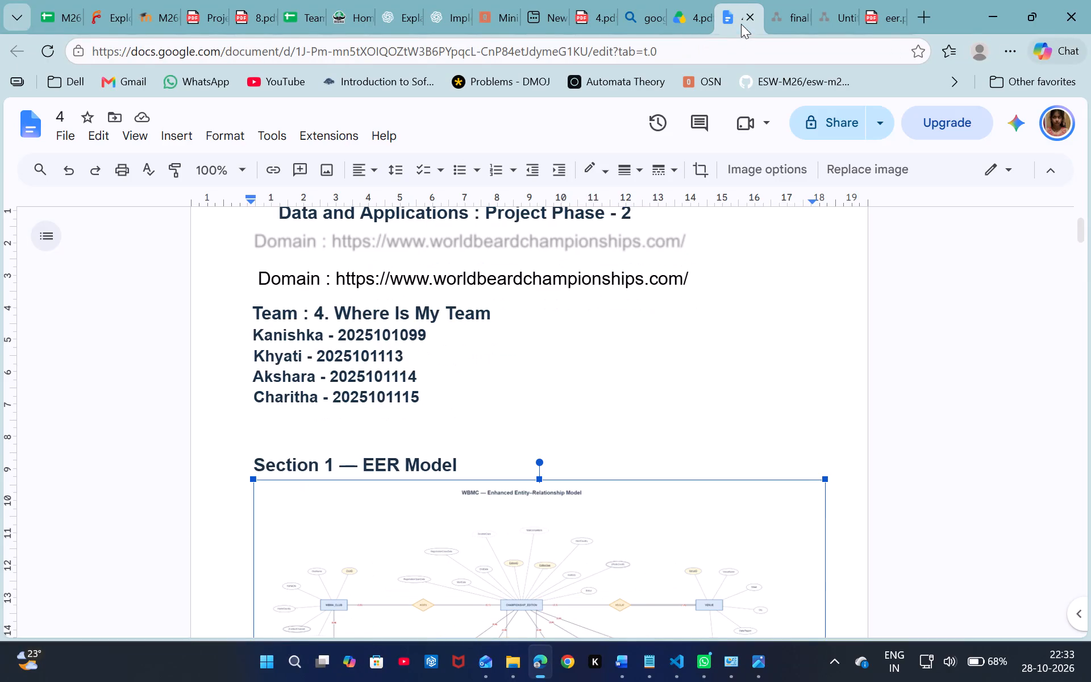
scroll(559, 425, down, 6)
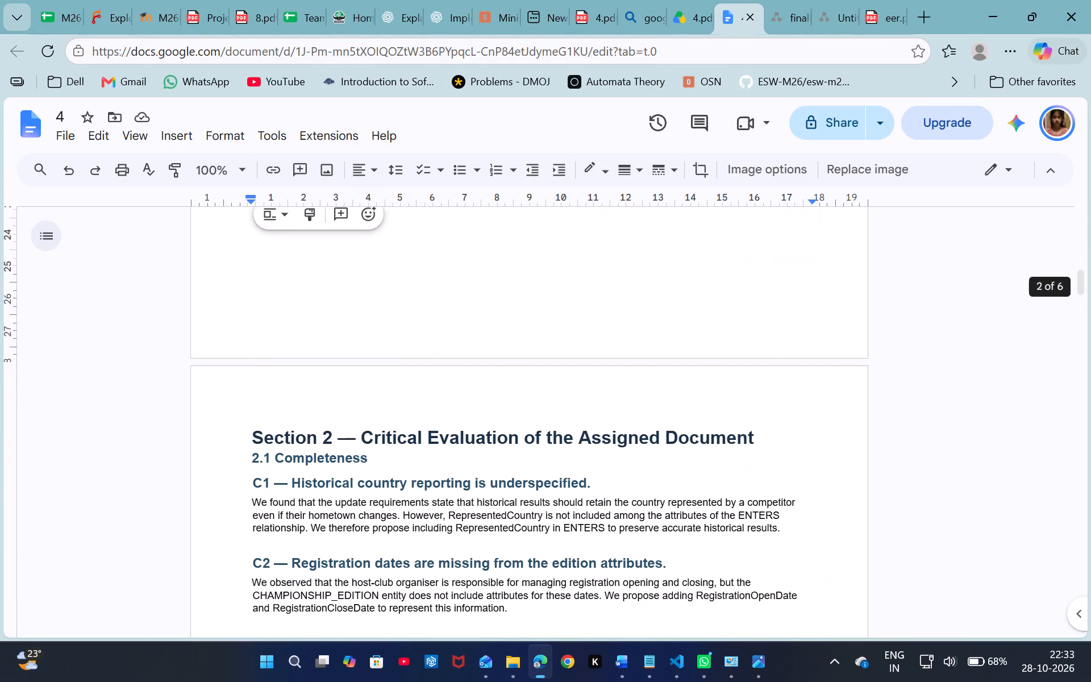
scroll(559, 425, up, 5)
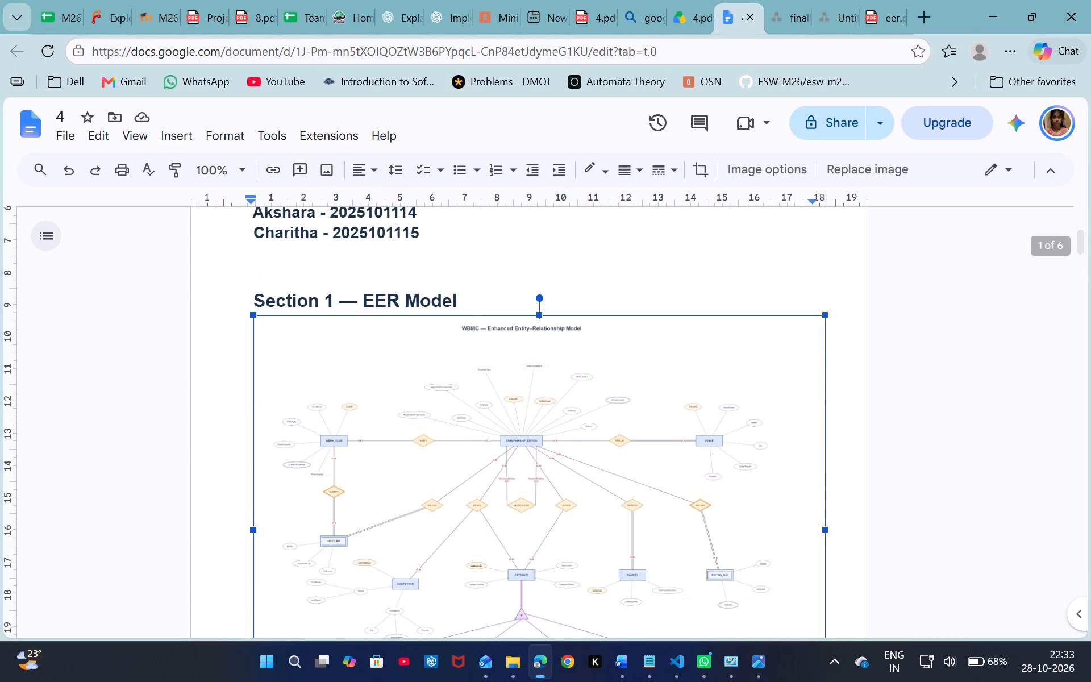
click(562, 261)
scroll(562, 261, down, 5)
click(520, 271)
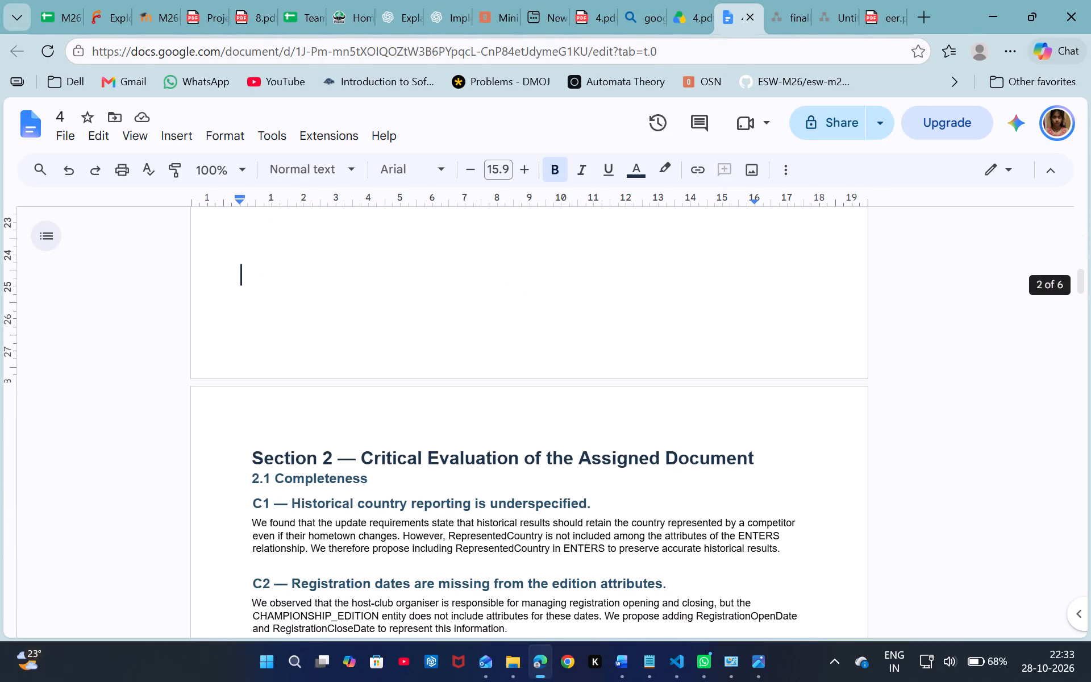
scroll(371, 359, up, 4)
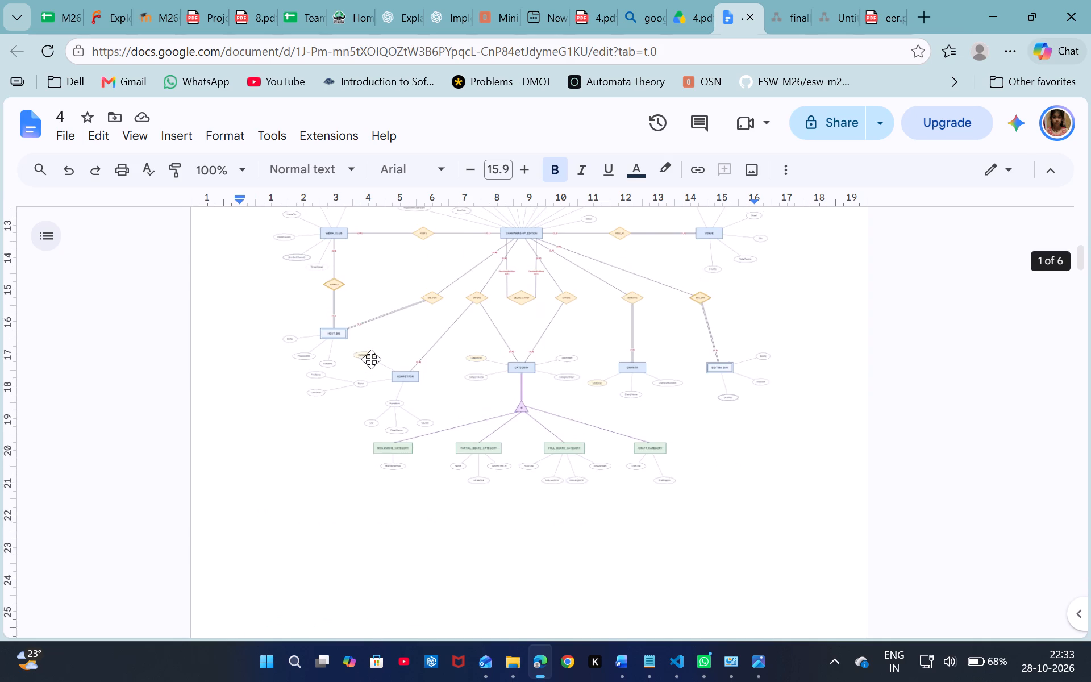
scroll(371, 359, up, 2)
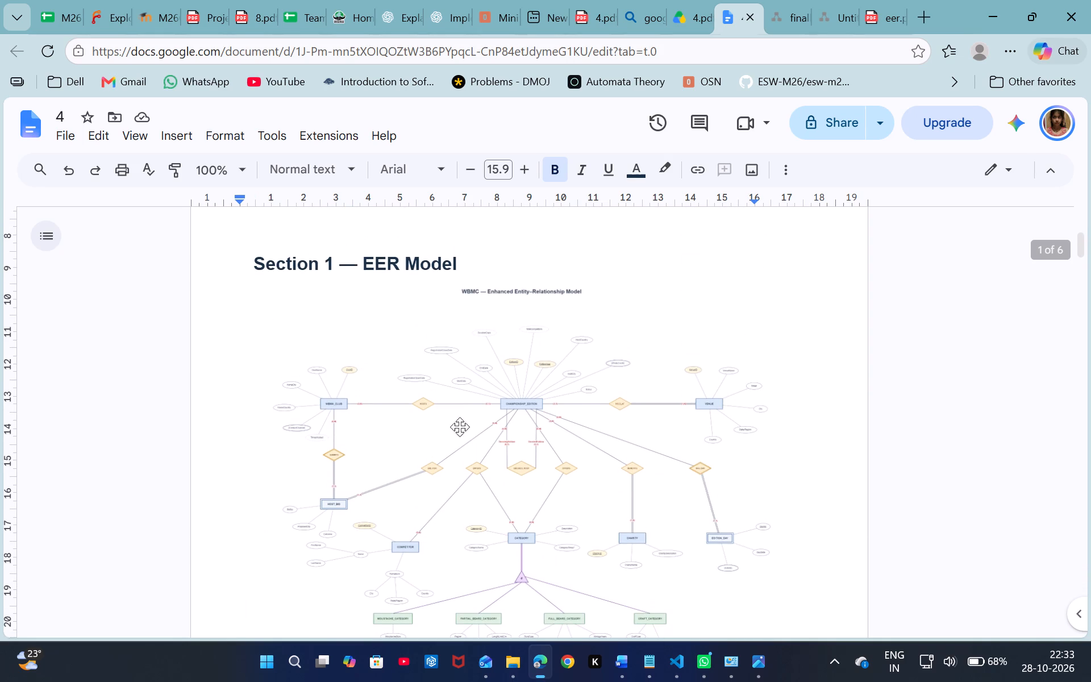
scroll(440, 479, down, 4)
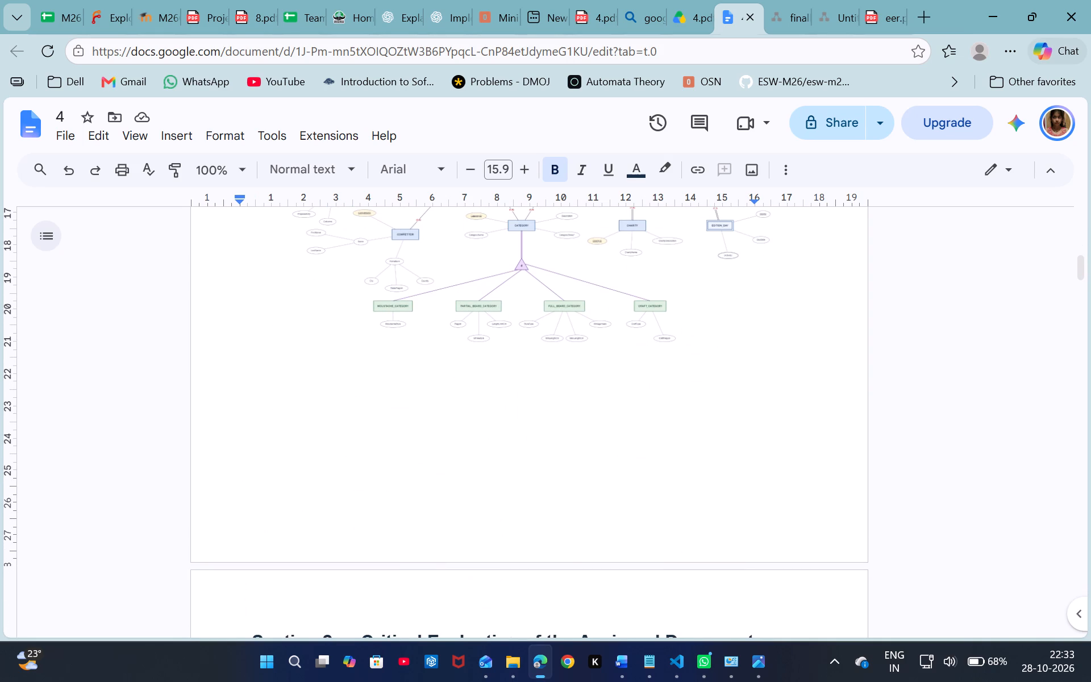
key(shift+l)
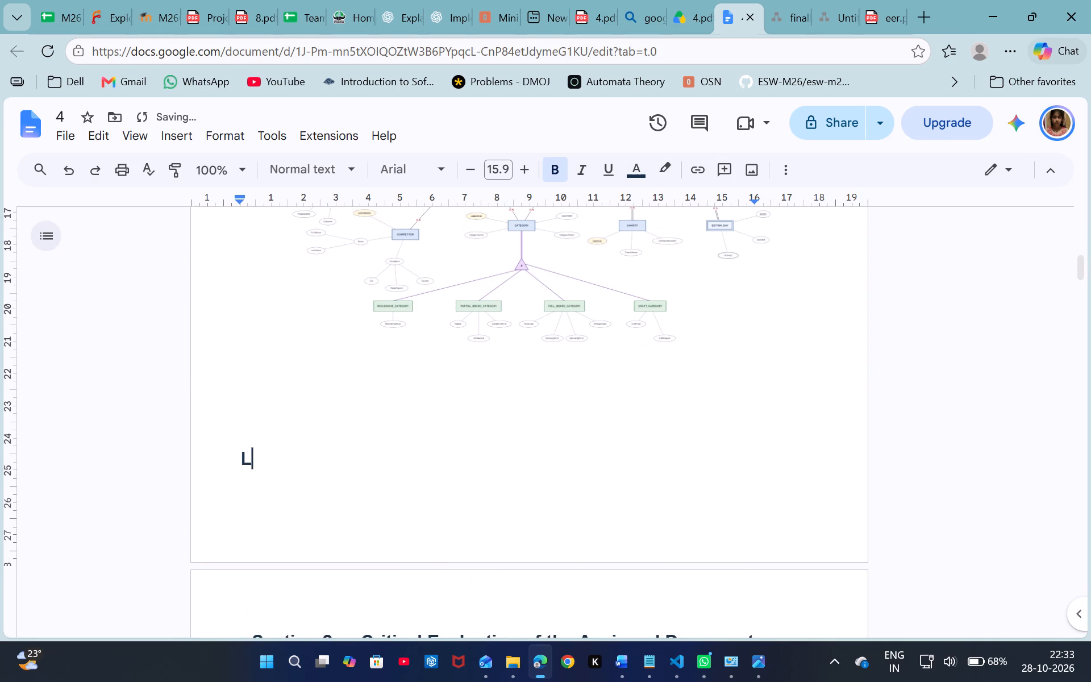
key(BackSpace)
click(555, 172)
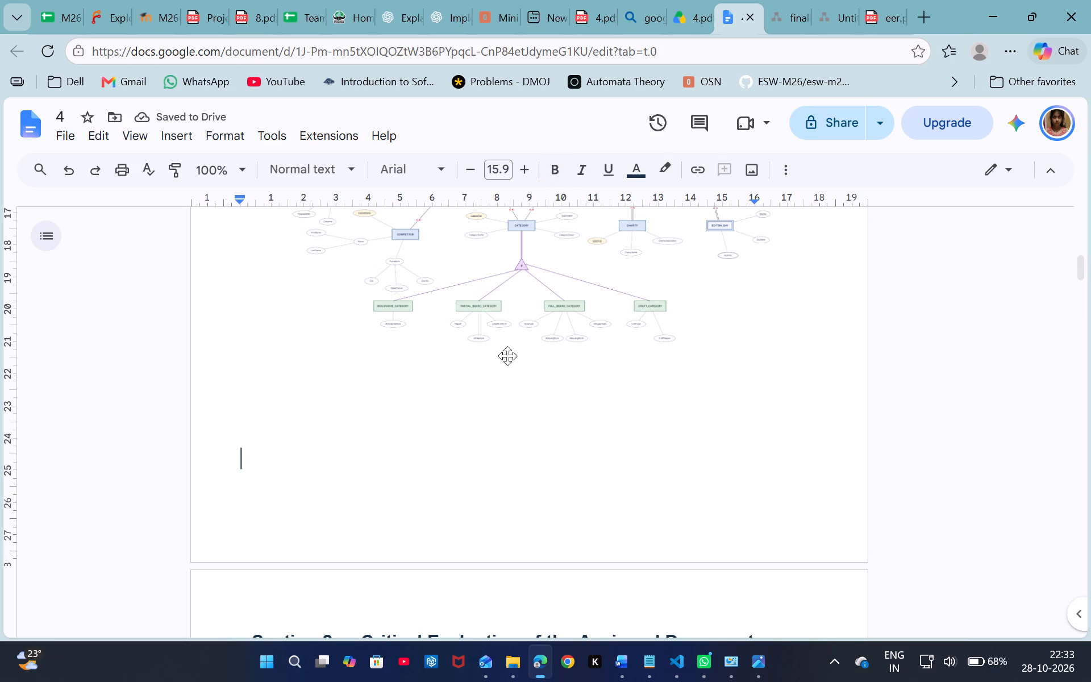
Delete empty lines below the Usage of GenAI paragraph on the report's last page.
scroll(530, 439, down, 17)
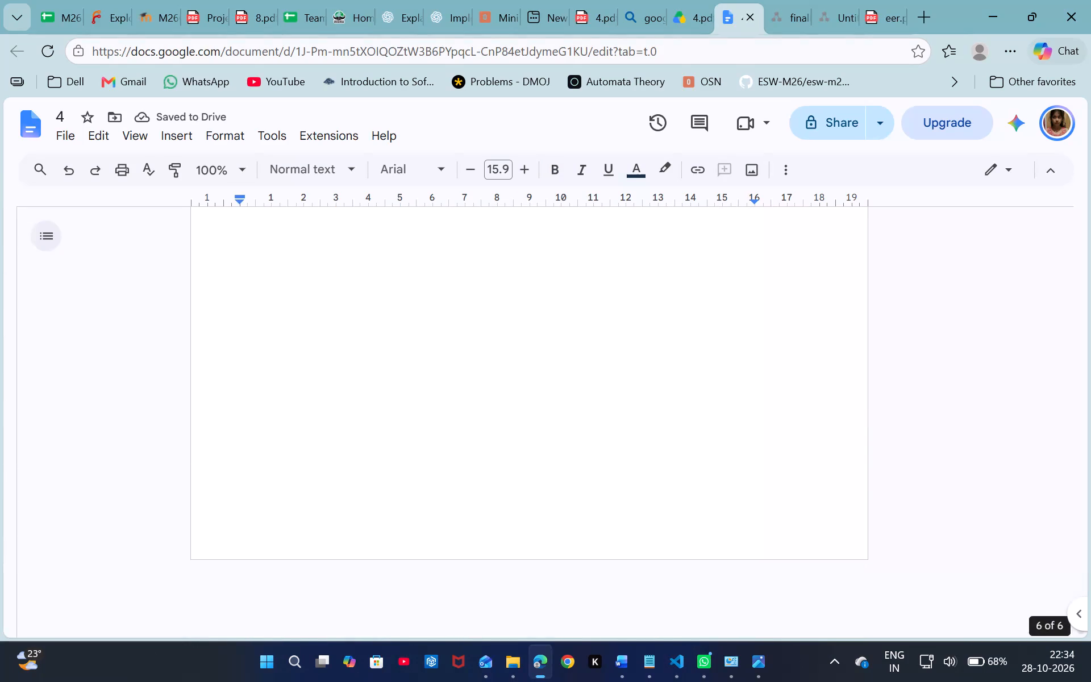
scroll(530, 439, down, 4)
click(494, 446)
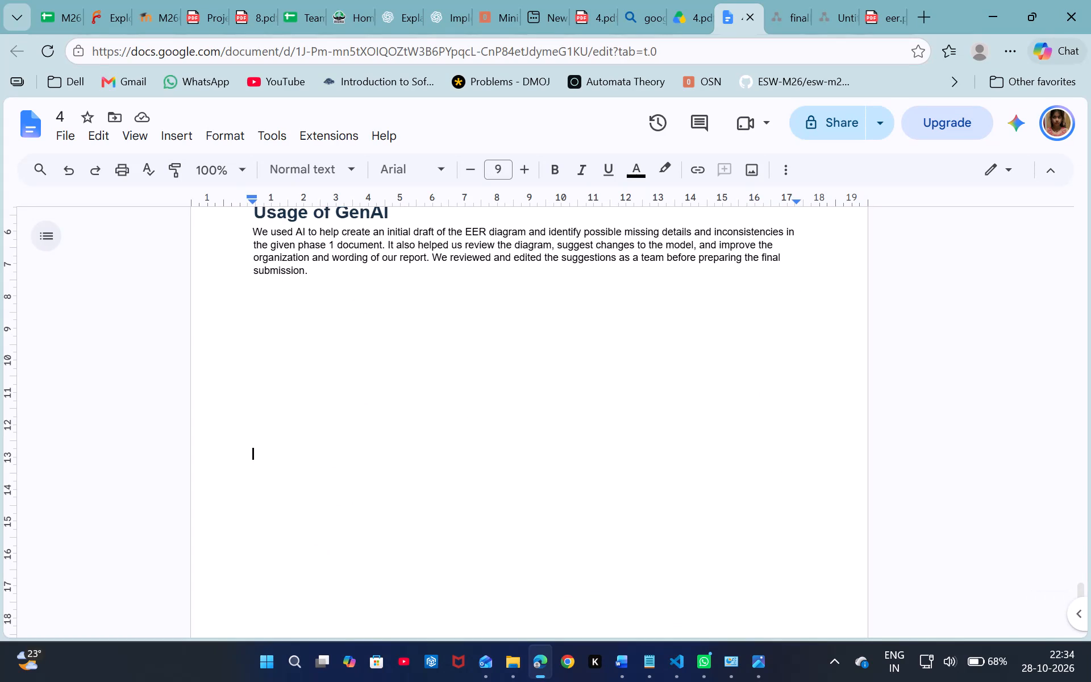
key(shift+l)
key(BackSpace)
key(BackSpace)
key(BackSpace)
key(BackSpace)
key(BackSpace)
key(BackSpace)
key(BackSpace)
key(BackSpace)
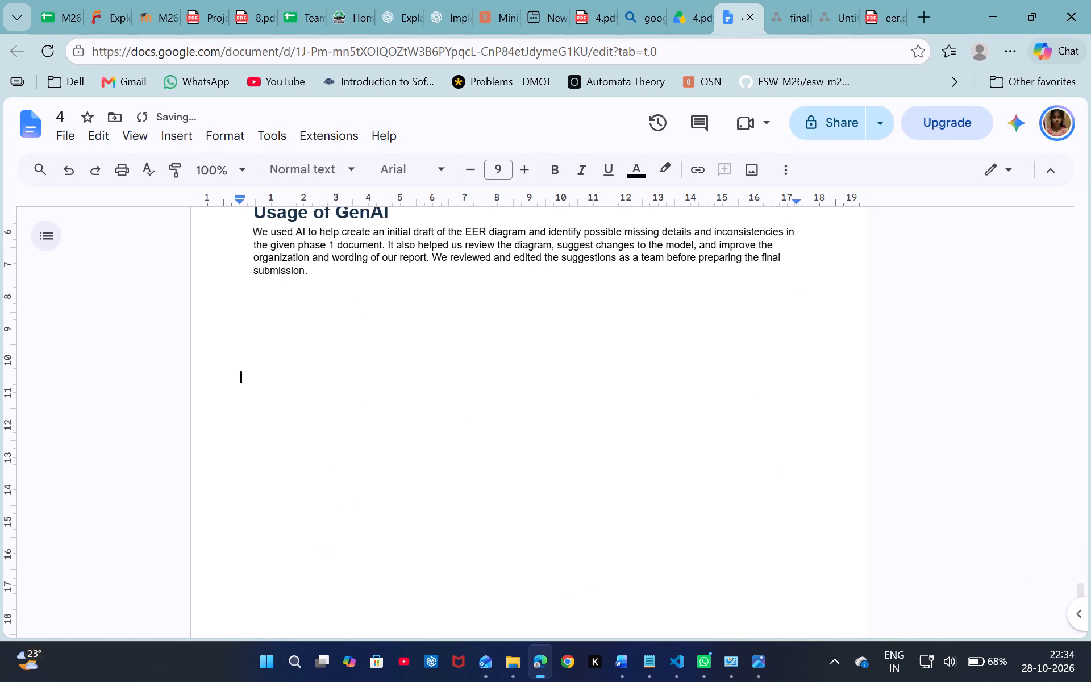
key(BackSpace)
key(BackSpace)
key(BackSpace)
key(Tab)
Add the label "Link to PDF:" on a new line below the Usage of GenAI section.
key(Return)
key(Return)
text(Link to PDF:)
key(space)
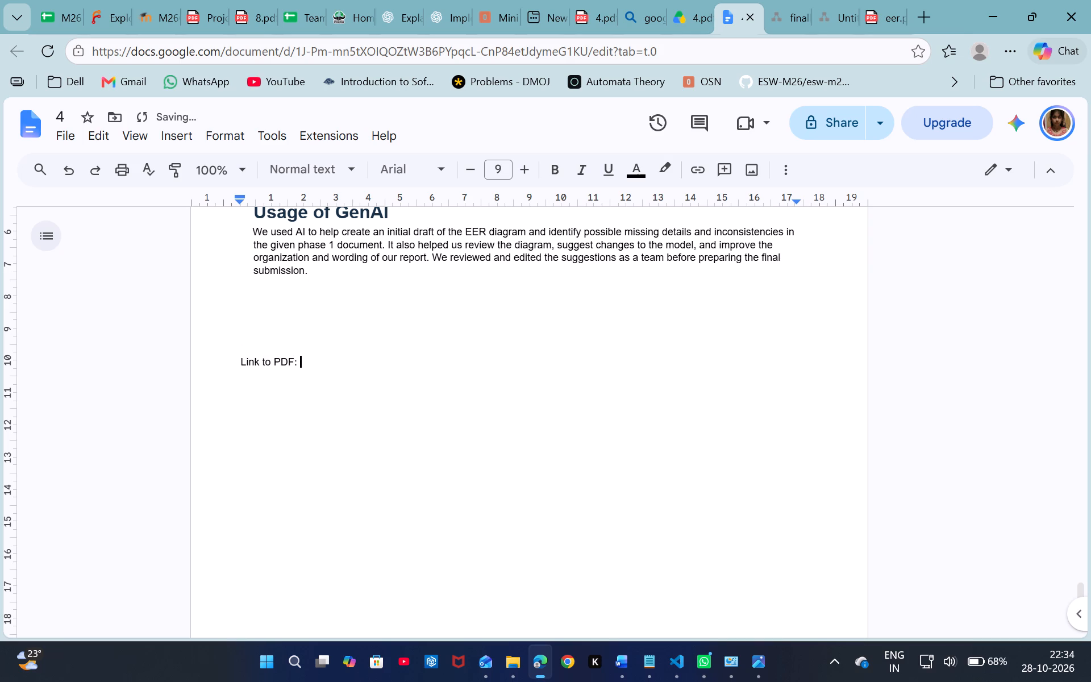
Change the label's wording to "Link to EER Model:", matching the Section 1 title on the first page.
key(BackSpace)
key(BackSpace)
key(BackSpace)
key(BackSpace)
key(BackSpace)
text(EER)
scroll(407, 299, up, 20)
scroll(407, 299, up, 4)
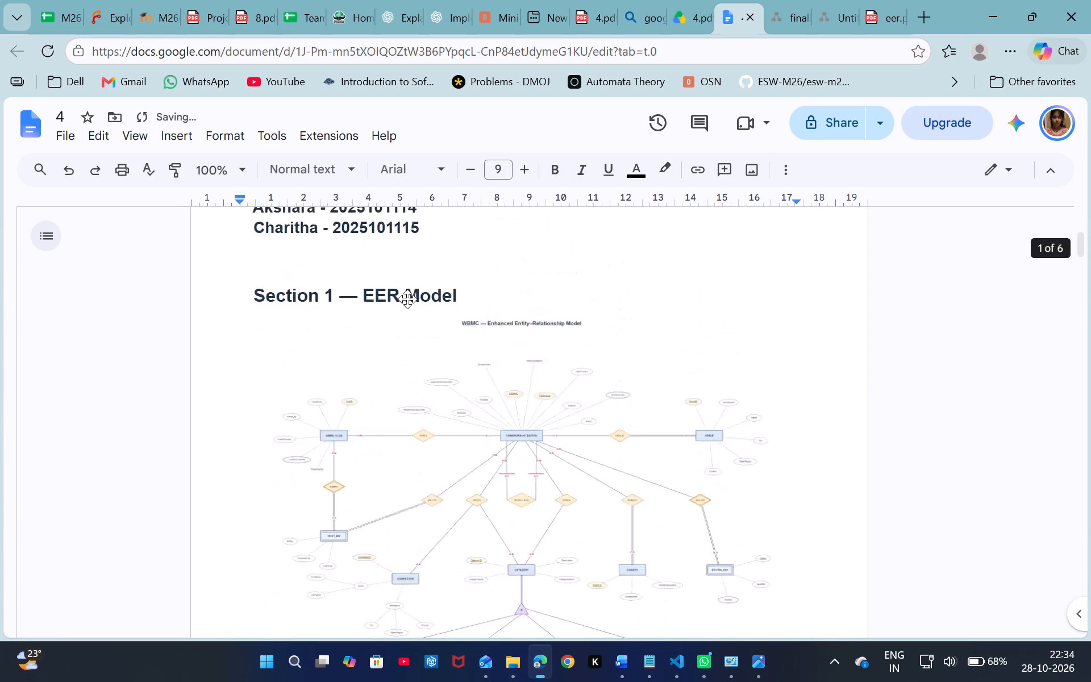
scroll(407, 299, up, 1)
scroll(407, 299, down, 18)
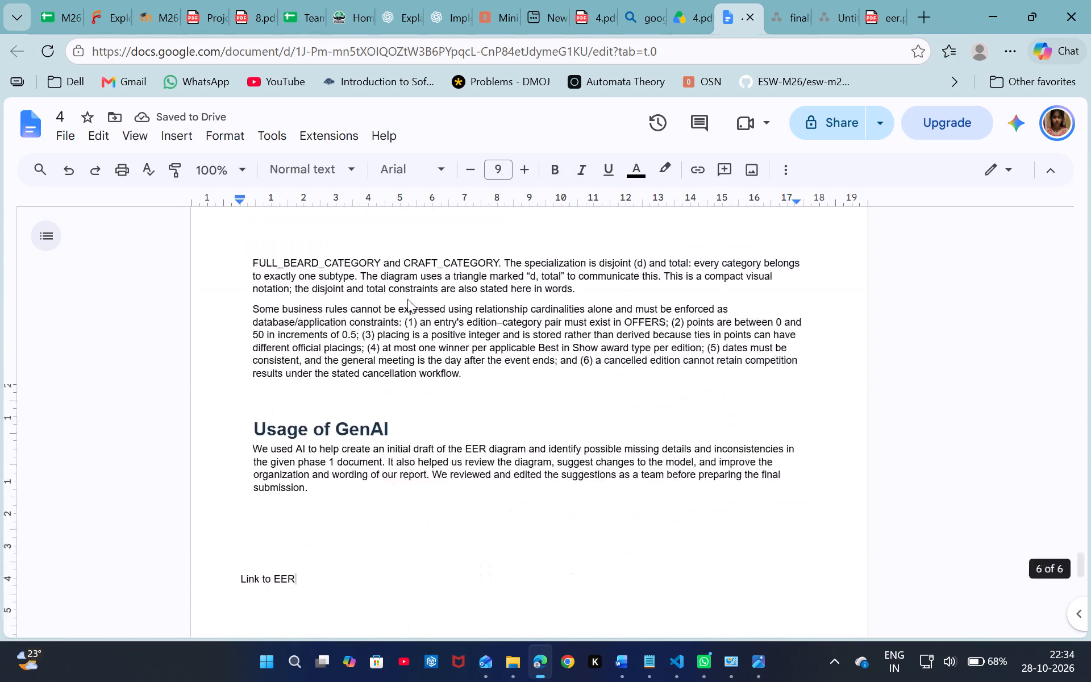
key(space)
text(Model:)
key(space)
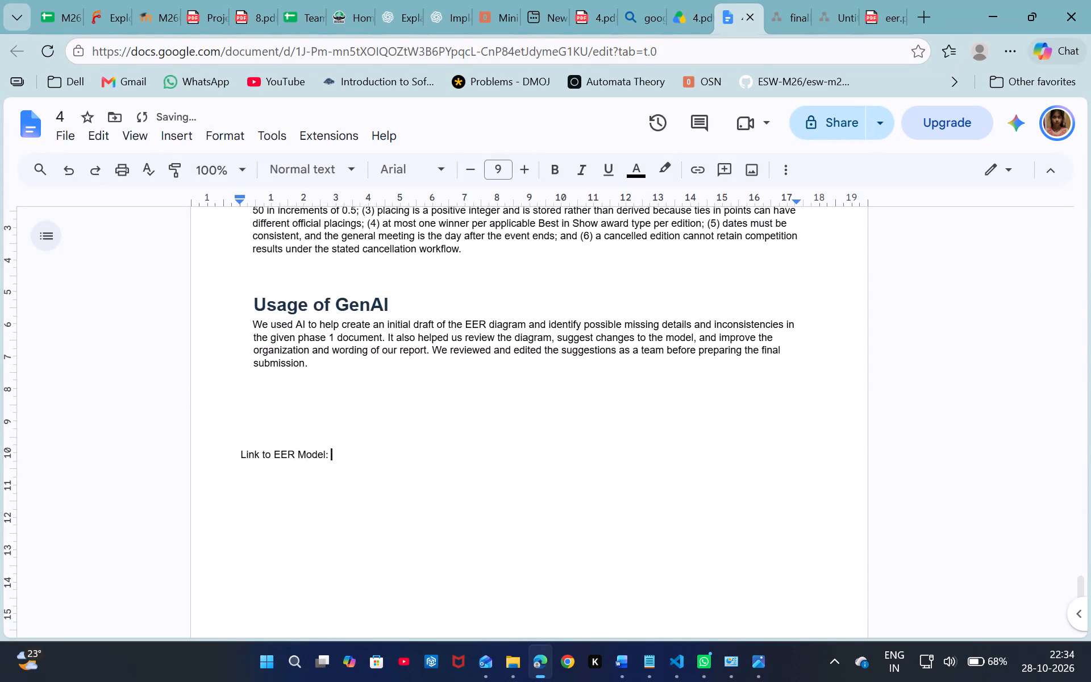
Set the "Link to EER Model:" line to font size 11 and place the cursor at its end.
drag(343, 456, 236, 454)
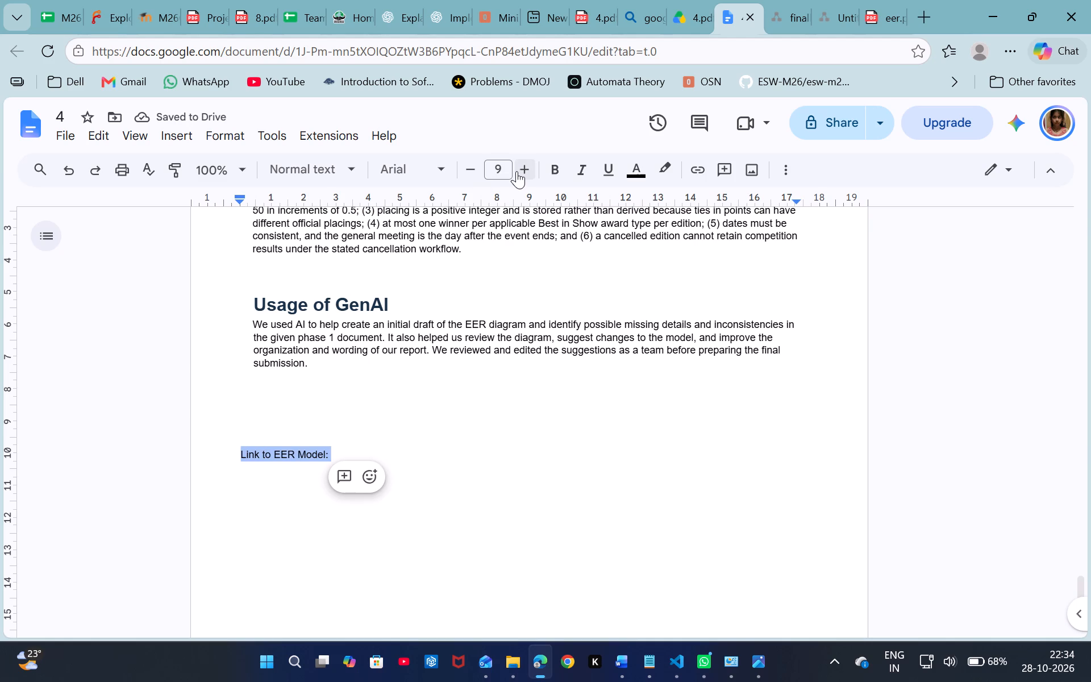
triple_click(517, 171)
double_click(517, 171)
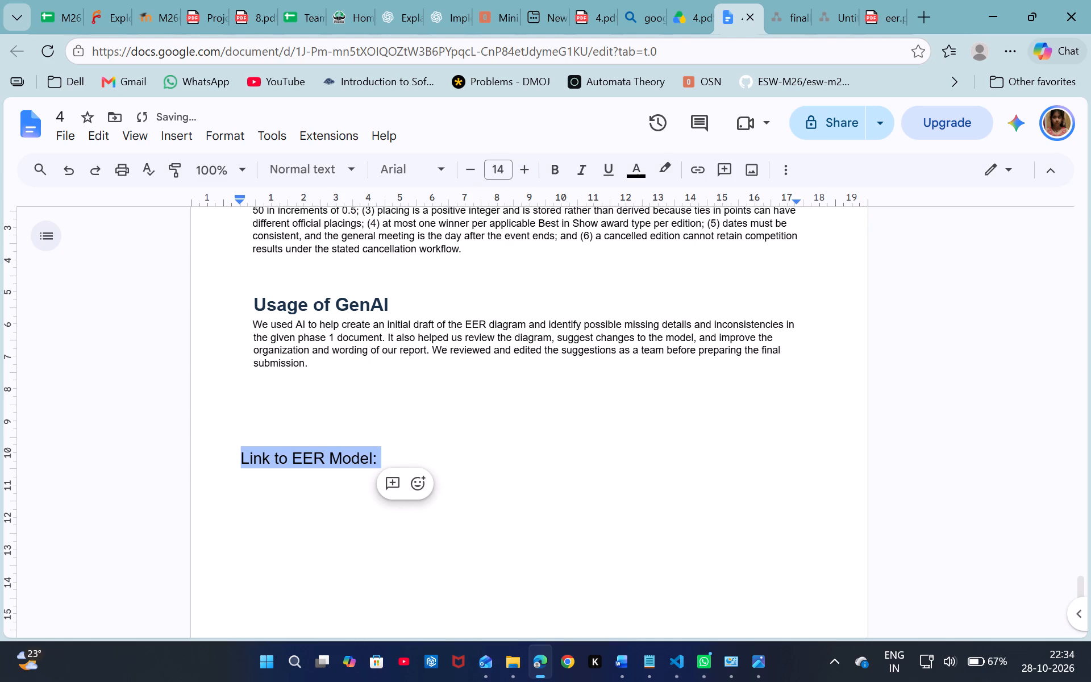
double_click(473, 174)
click(473, 174)
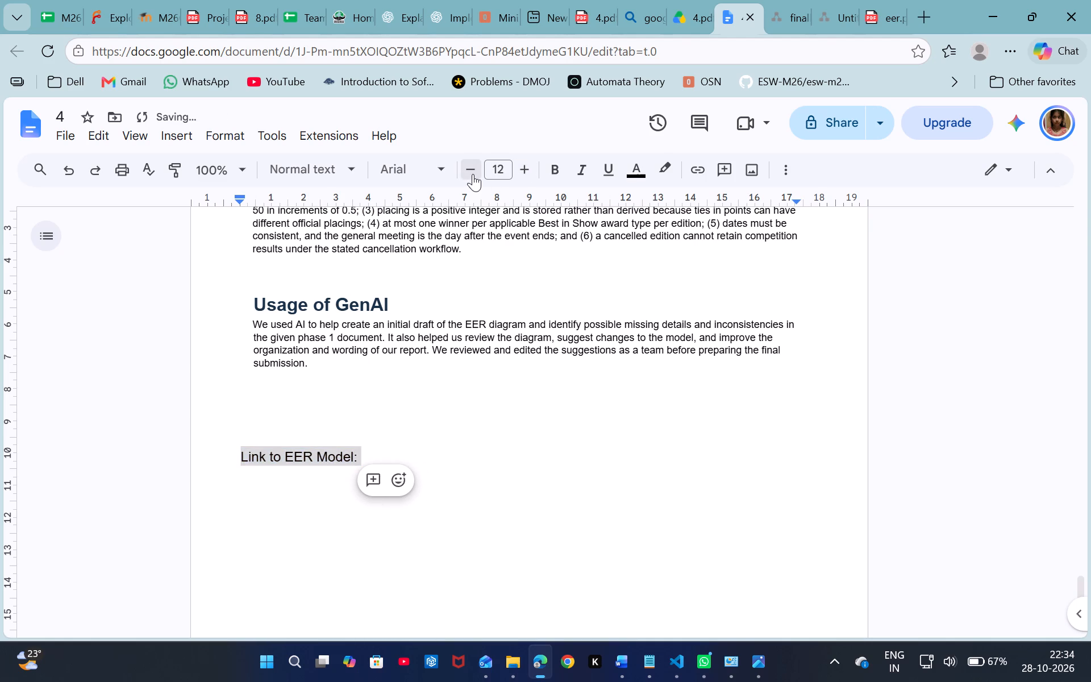
click(402, 439)
click(370, 449)
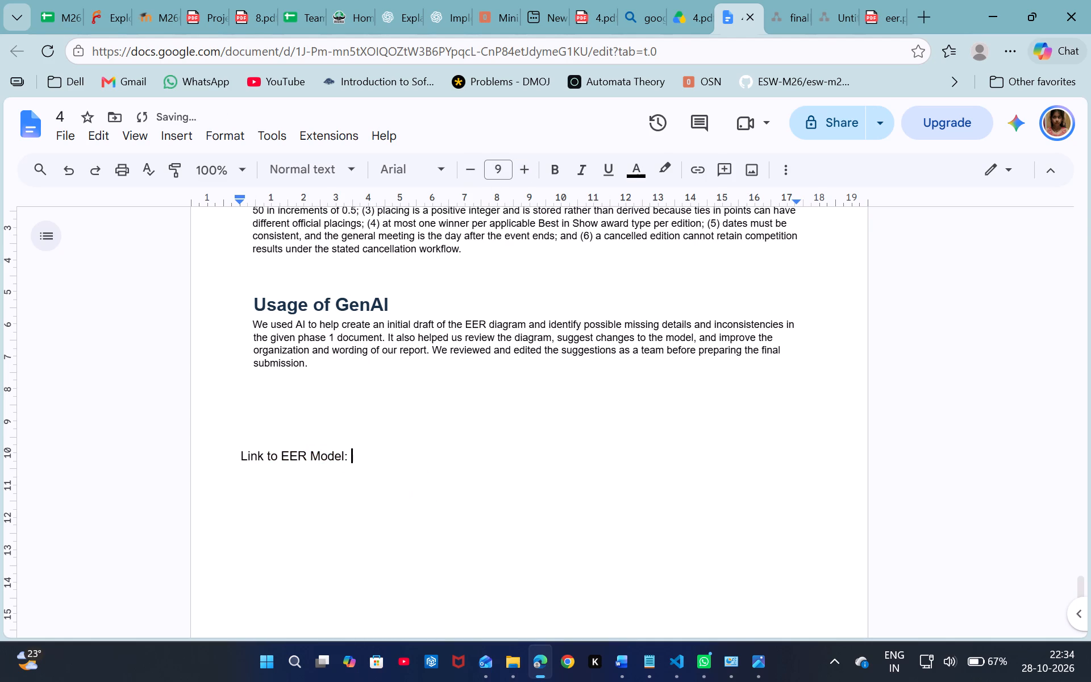
Insert the copied viewer.diagrams.net address as a link after "Link to EER Model:", leaving the display text empty.
click(73, 134)
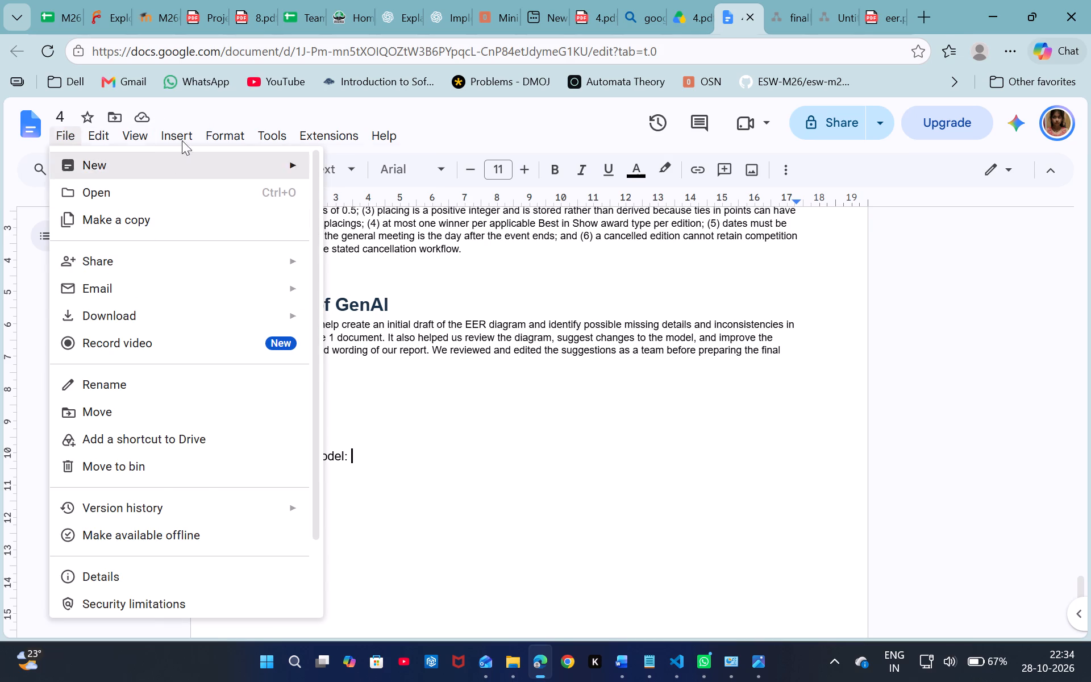
click(182, 135)
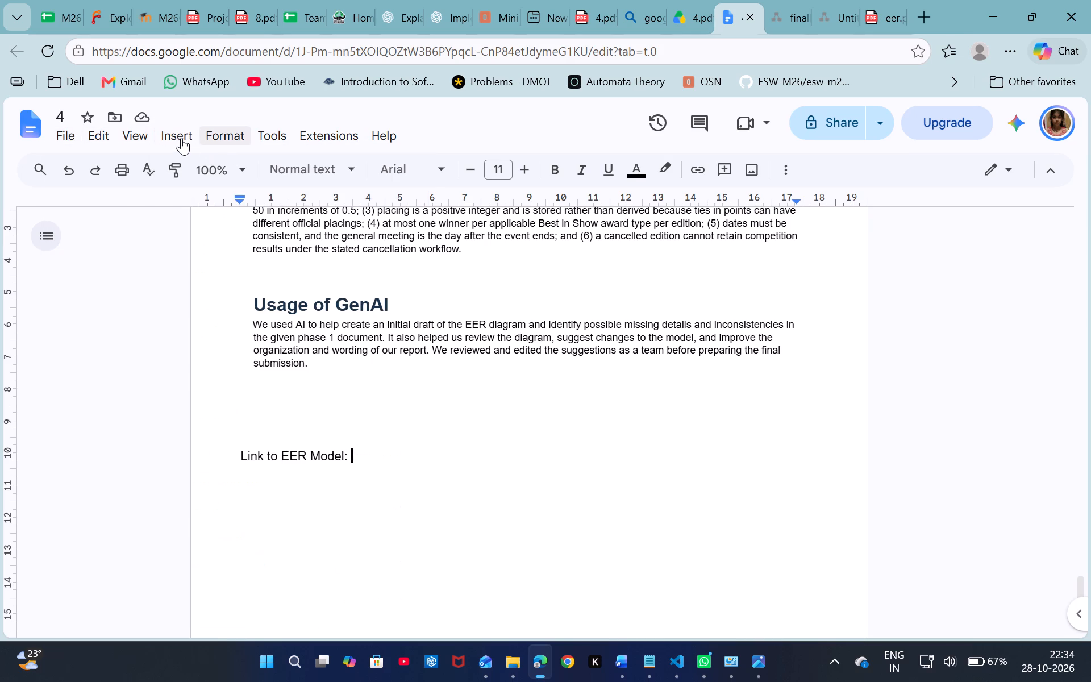
click(180, 136)
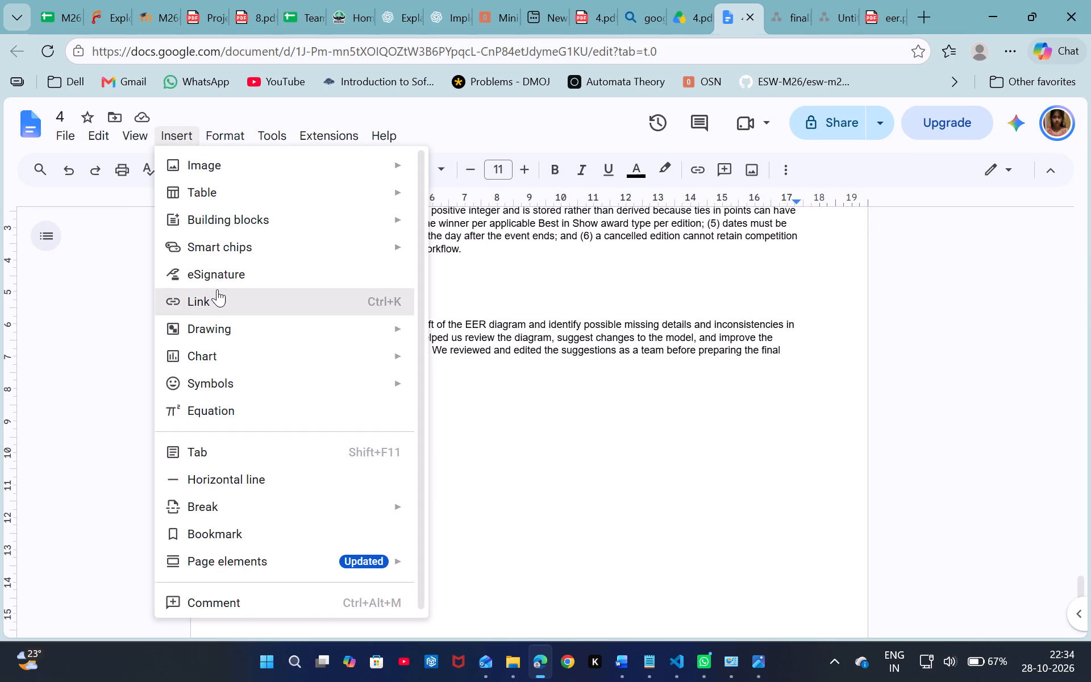
click(218, 290)
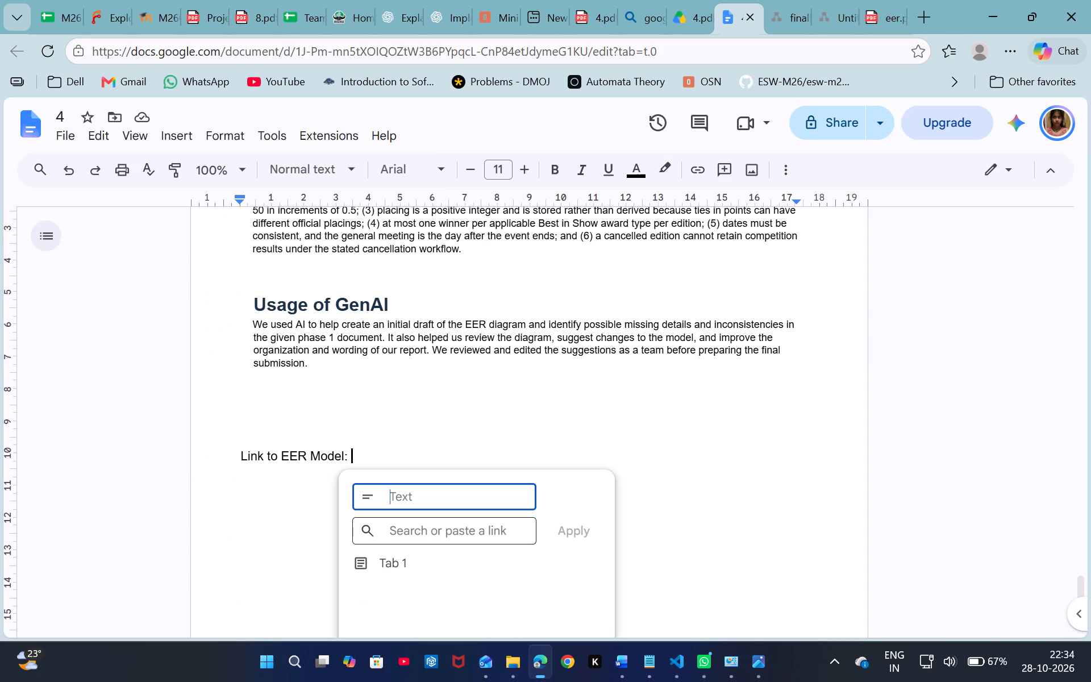
click(436, 520)
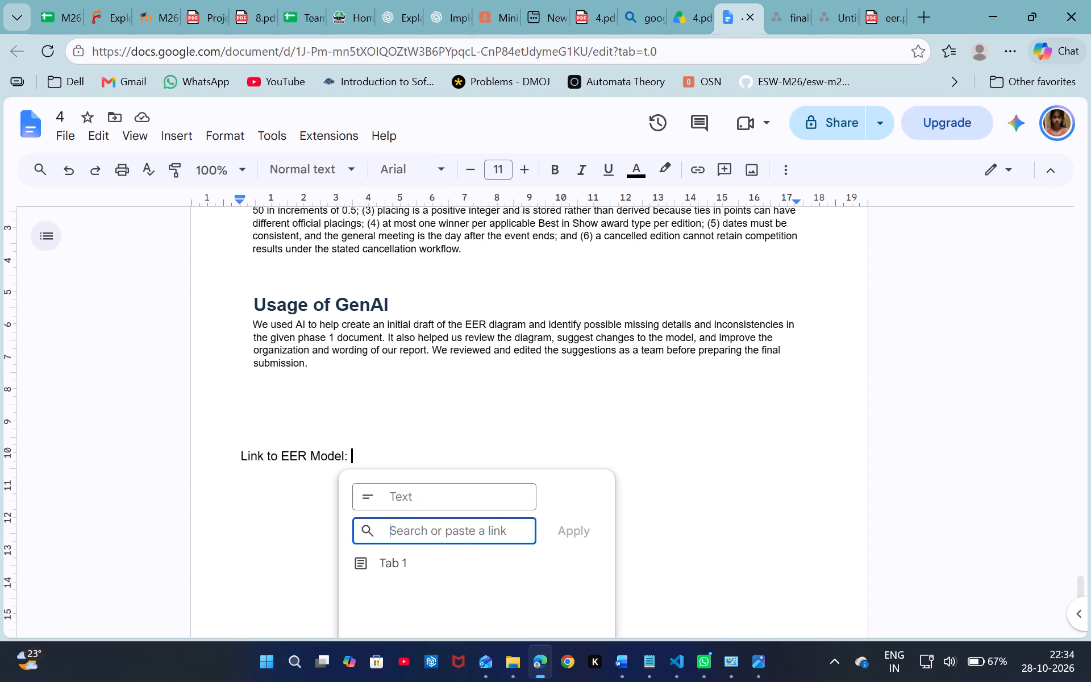
key(ctrl+v)
click(574, 534)
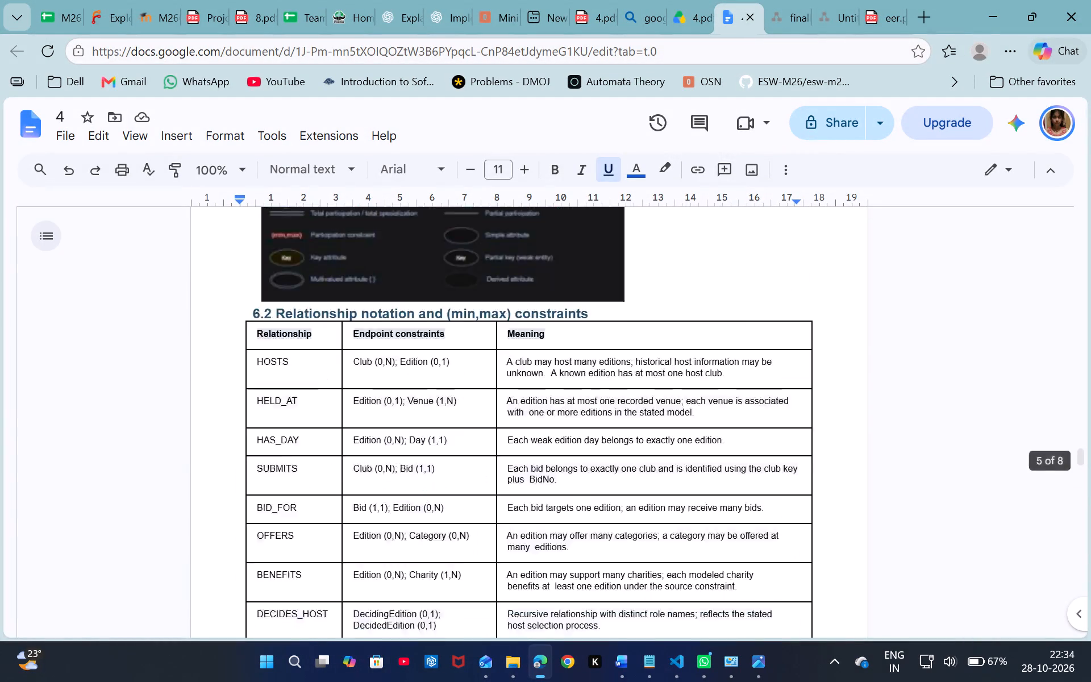
scroll(418, 363, up, 9)
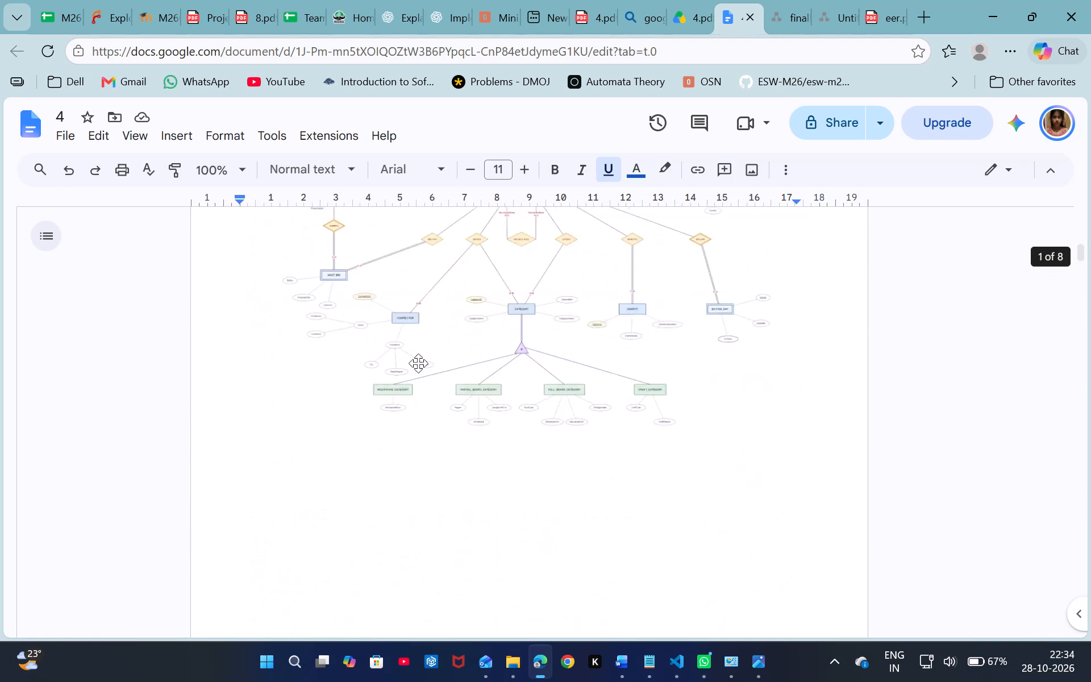
scroll(418, 363, up, 3)
scroll(418, 363, down, 4)
click(369, 382)
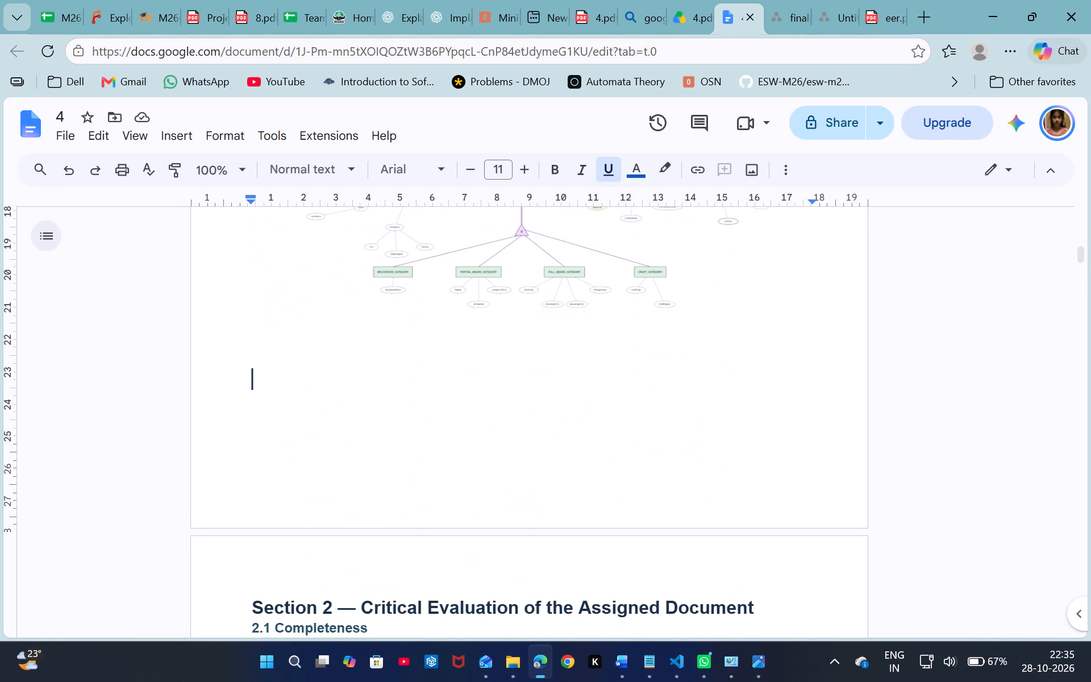
triple_click(469, 171)
click(469, 171)
click(469, 171)
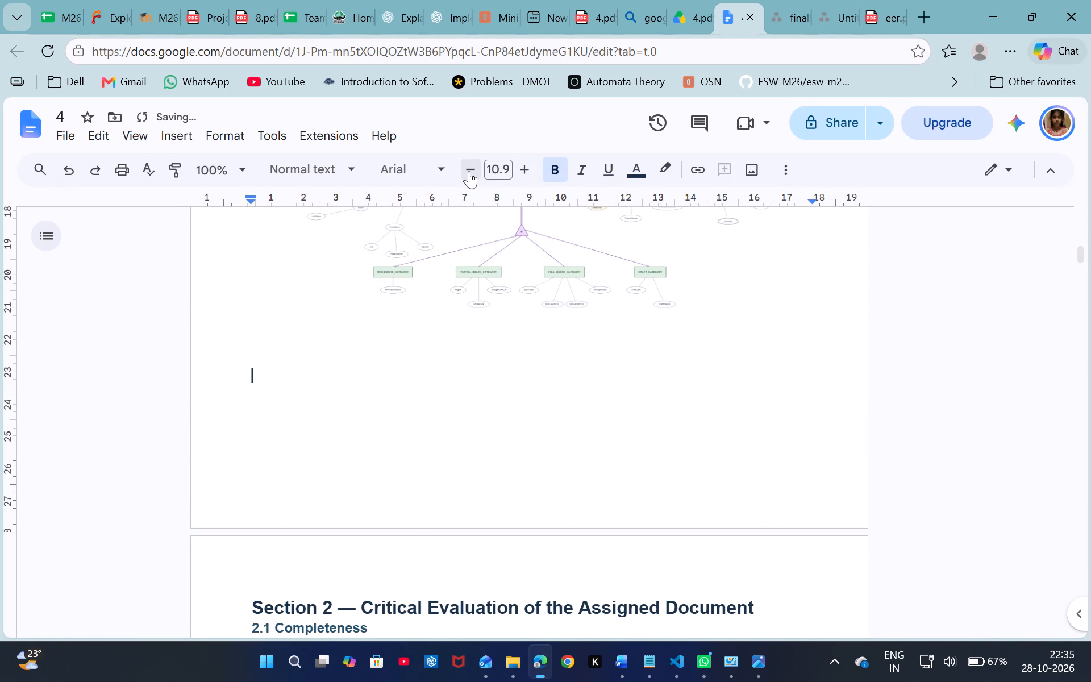
text(Link)
key(space)
text(to this model)
key(space)
text(_)
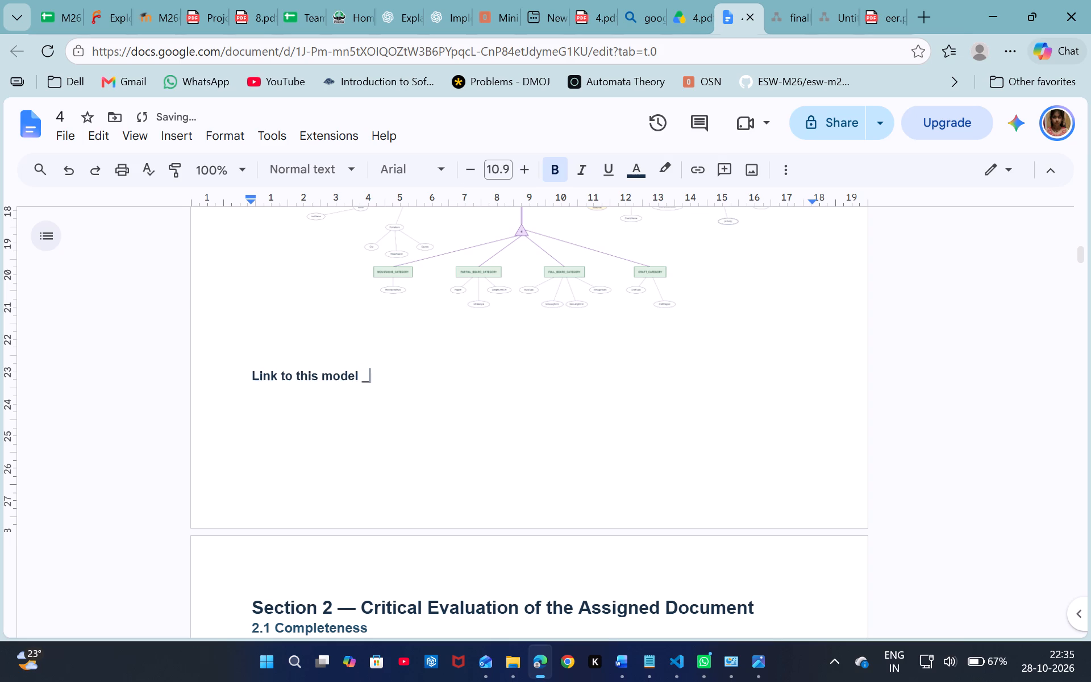
key(space)
key(BackSpace)
key(BackSpace)
text(-)
key(space)
text(END of pdf)
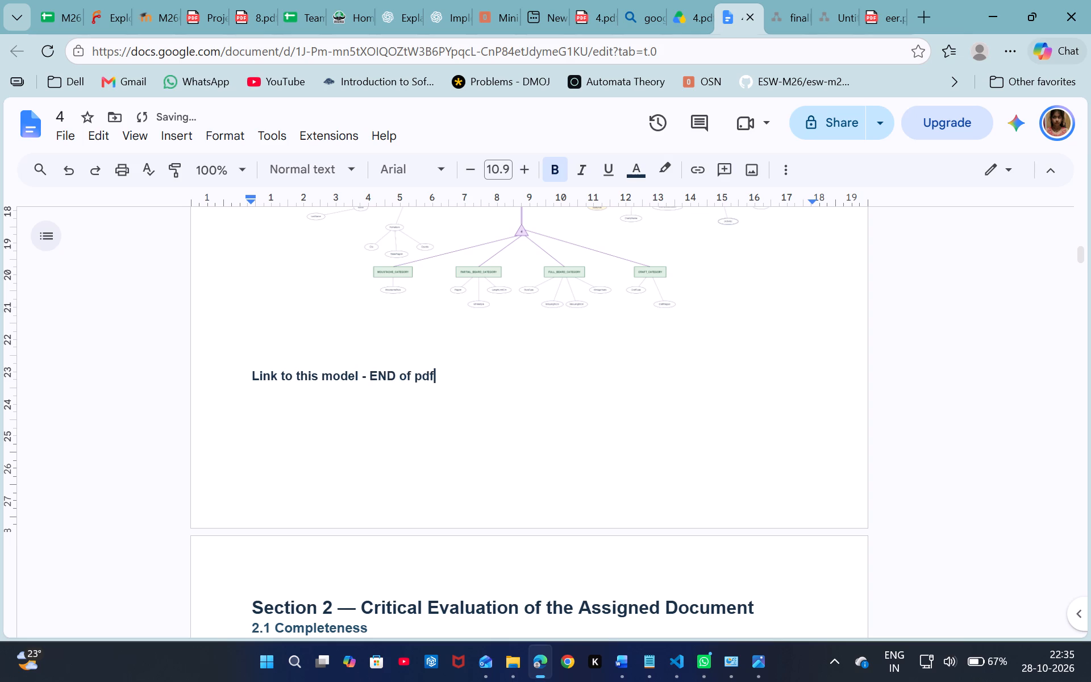
Examine the Section 1 EER diagram up close, along with the line beneath it, for placement and legibility.
scroll(407, 400, up, 5)
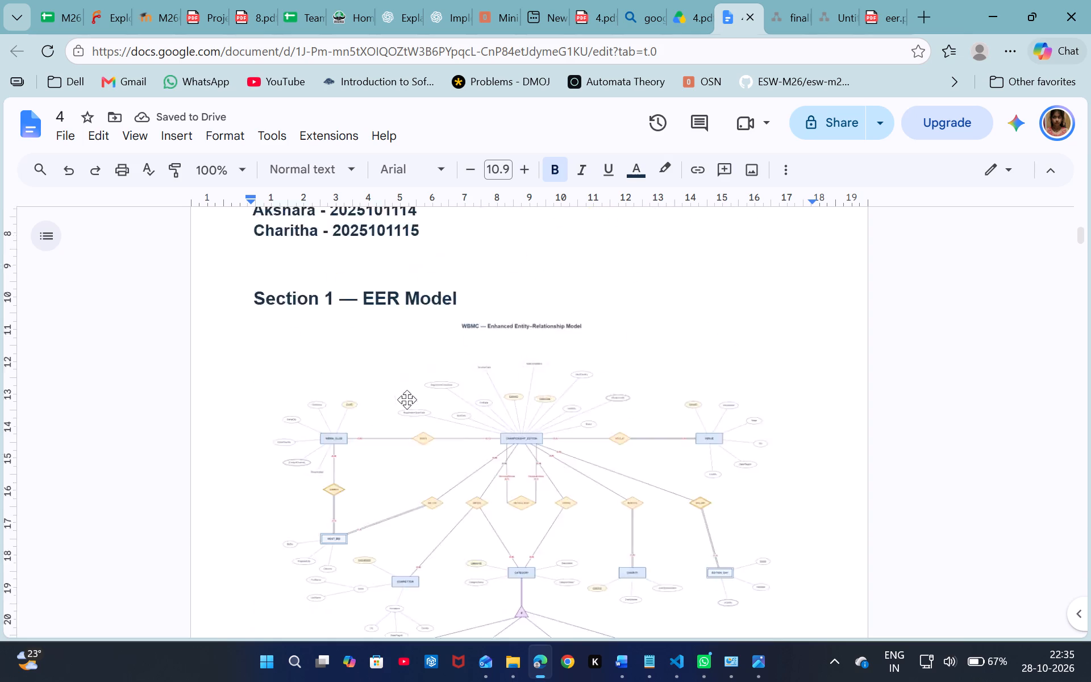
scroll(407, 400, down, 5)
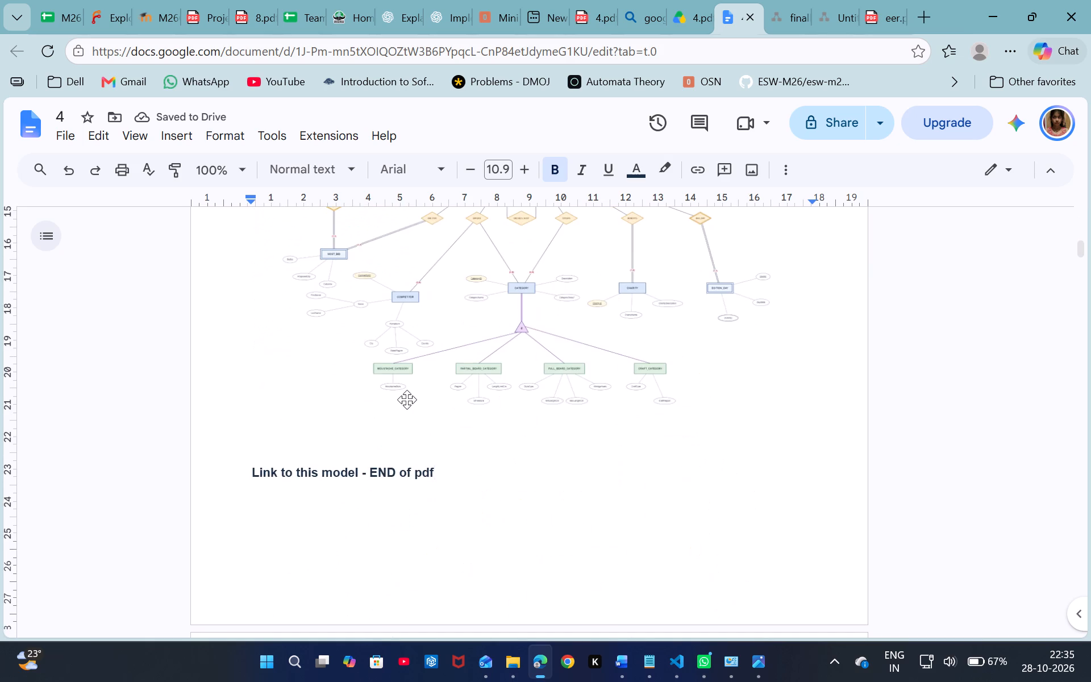
scroll(407, 400, up, 2)
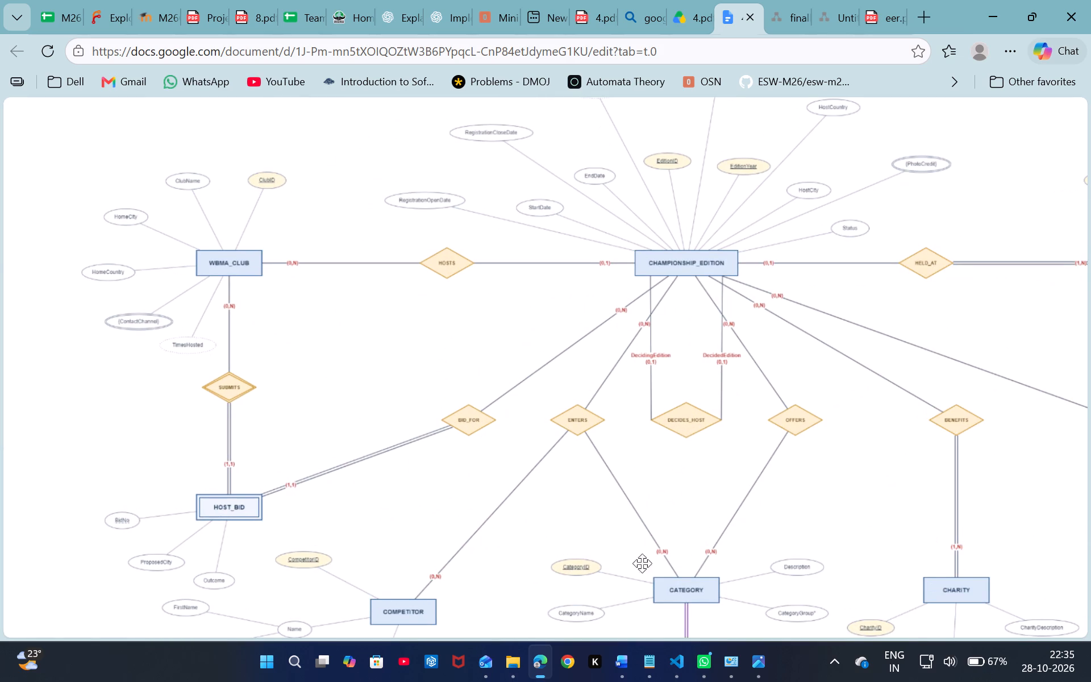
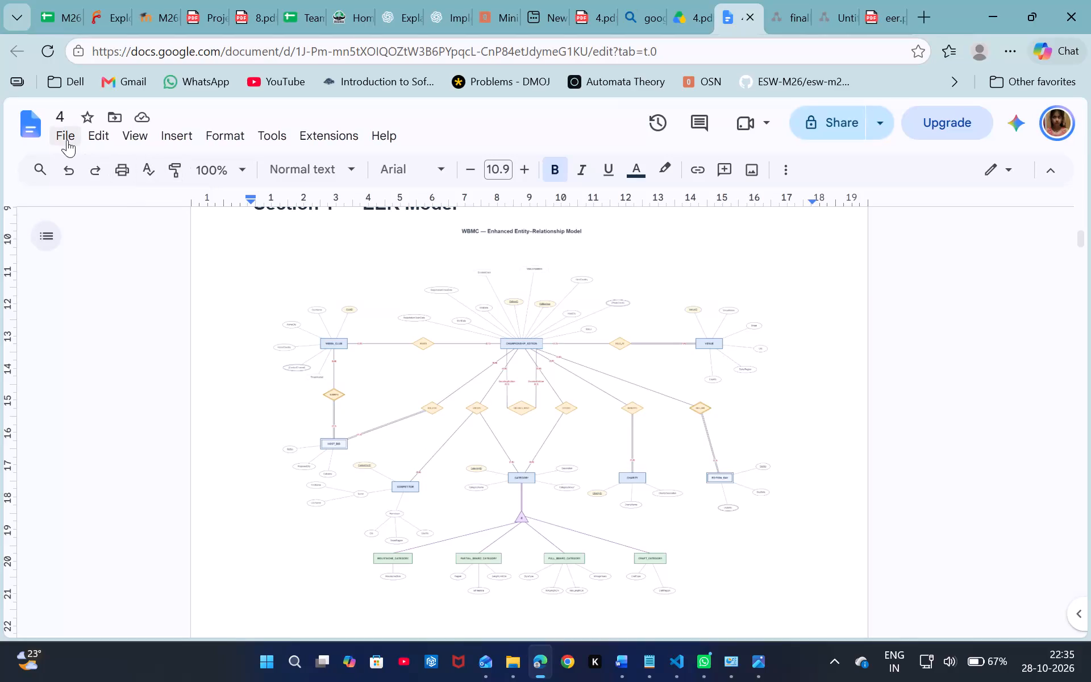
Save the project phase 2 report.
click(67, 139)
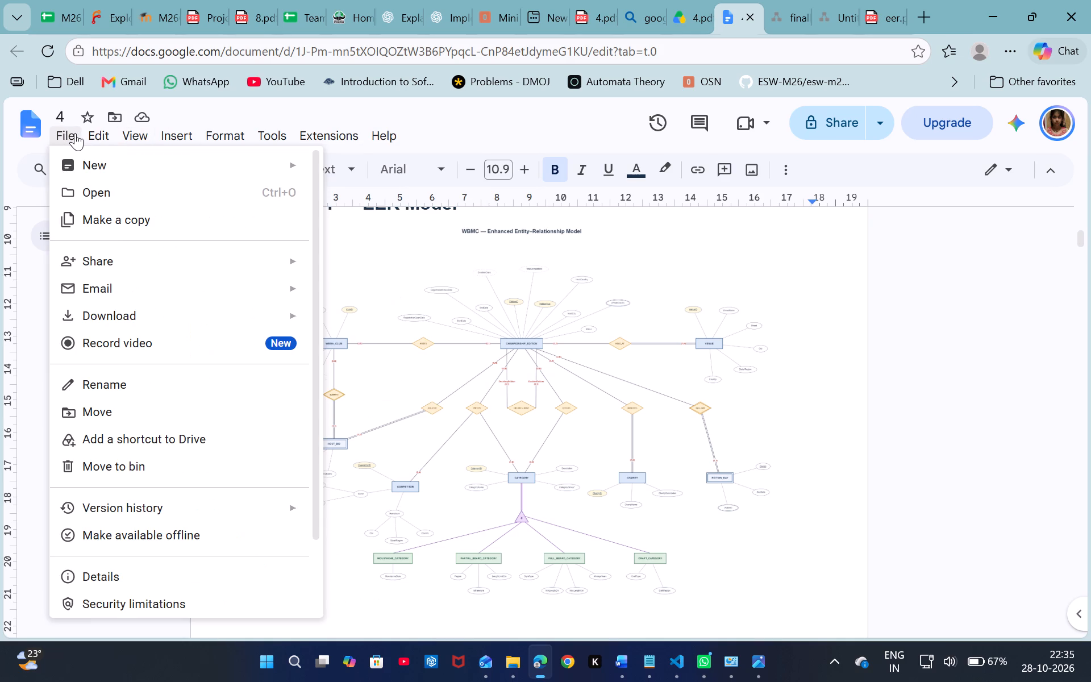
click(33, 322)
click(96, 329)
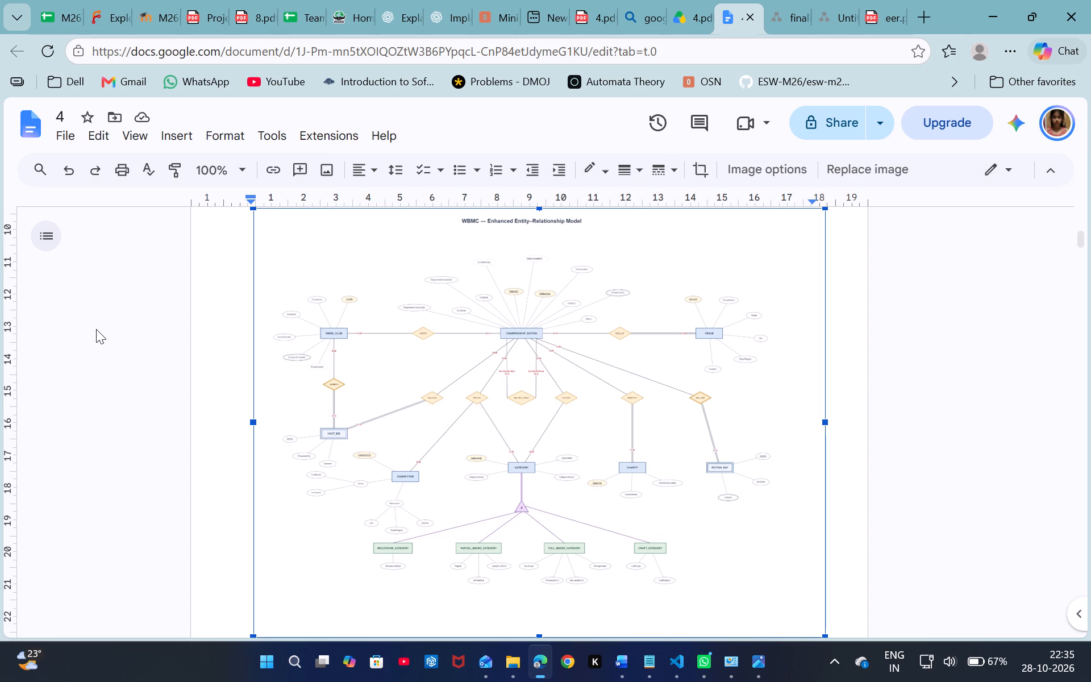
key(ctrl+s)
click(935, 335)
Close the Drive preview of 4.pdf and return to the report.
click(675, 13)
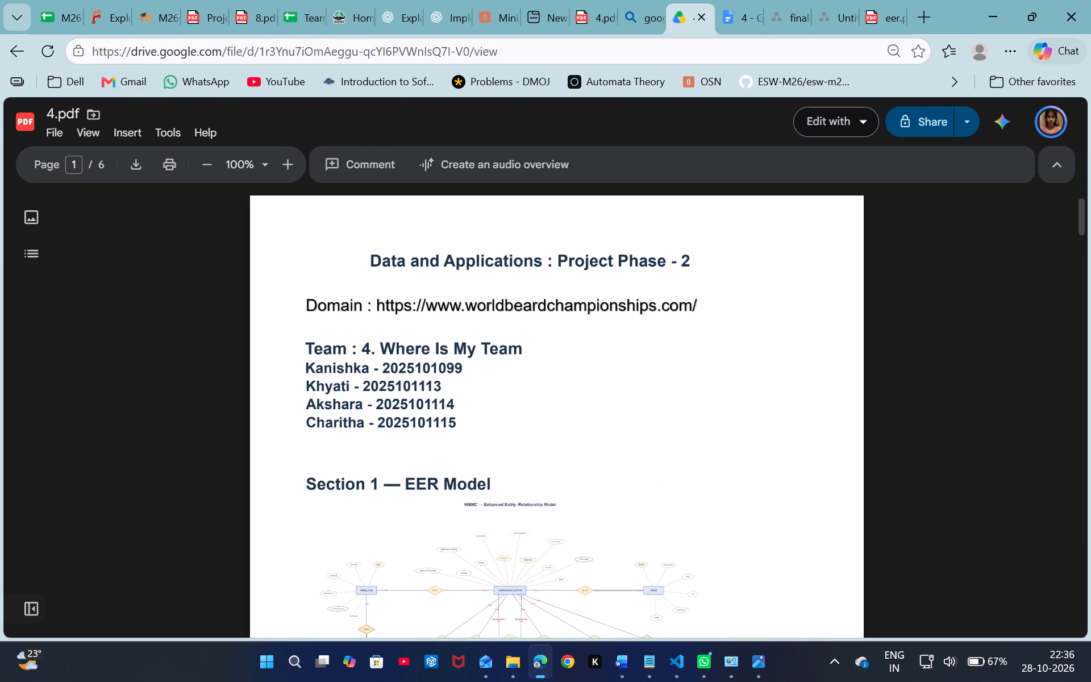
click(698, 17)
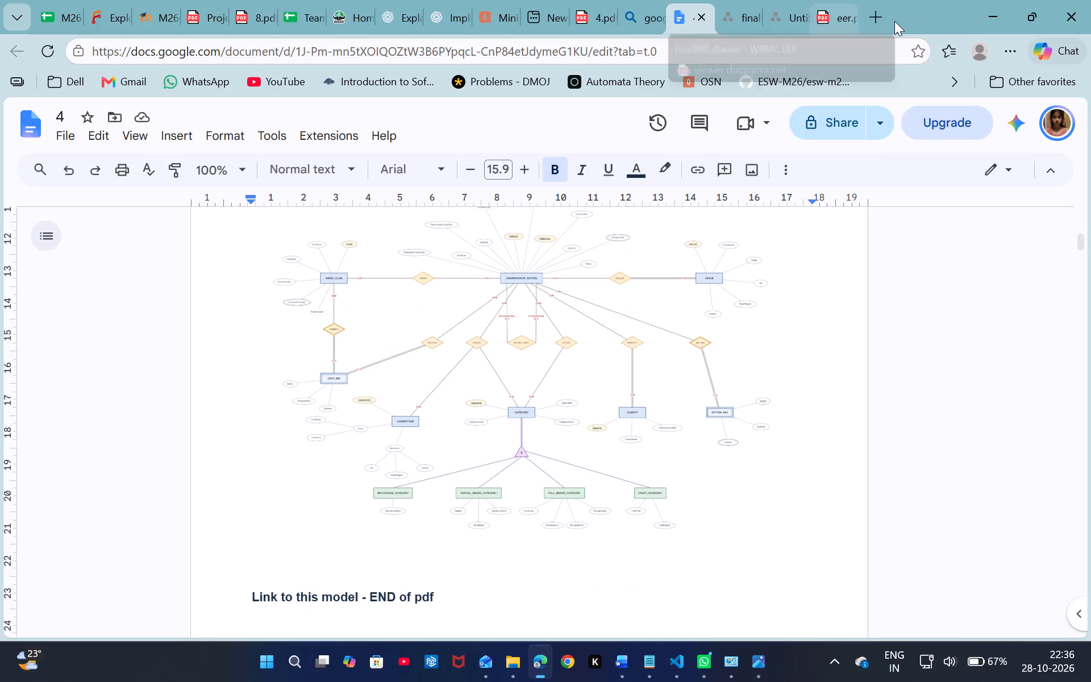
Search for "google docs" in a new browser tab and open document 4 from the recent documents.
click(877, 18)
text(goo)
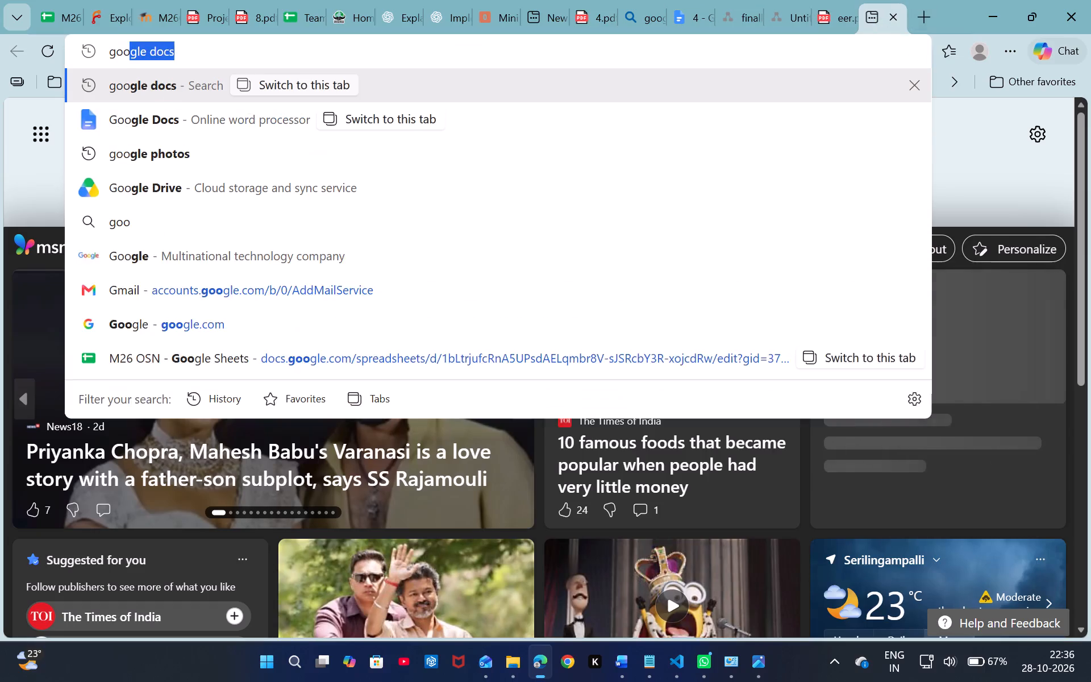
key(Return)
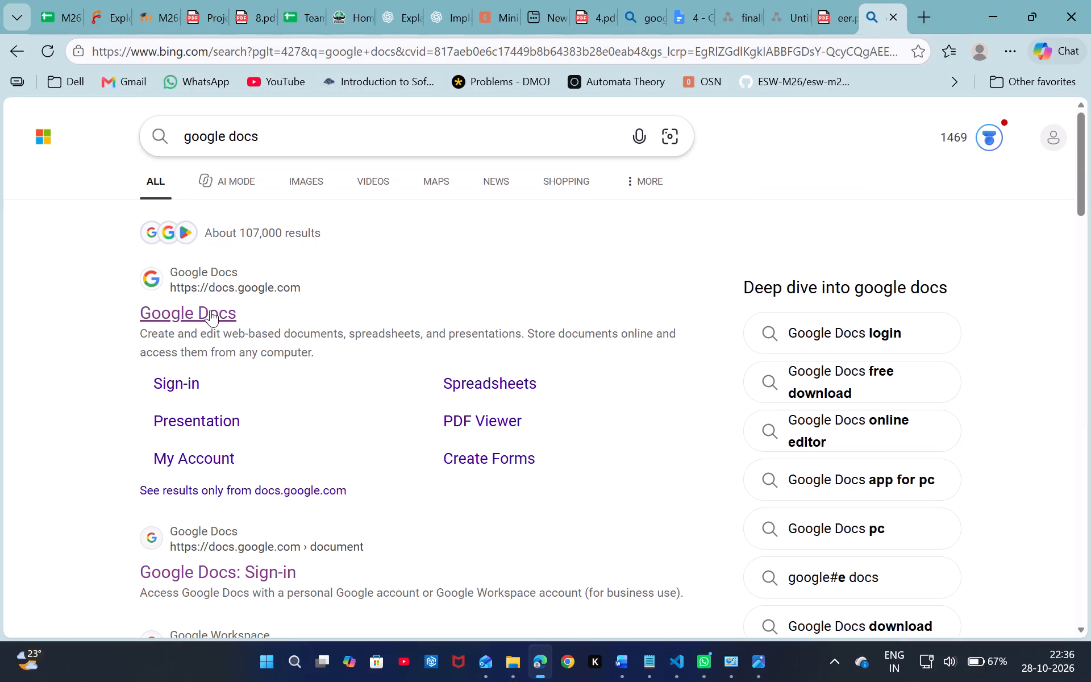
click(210, 310)
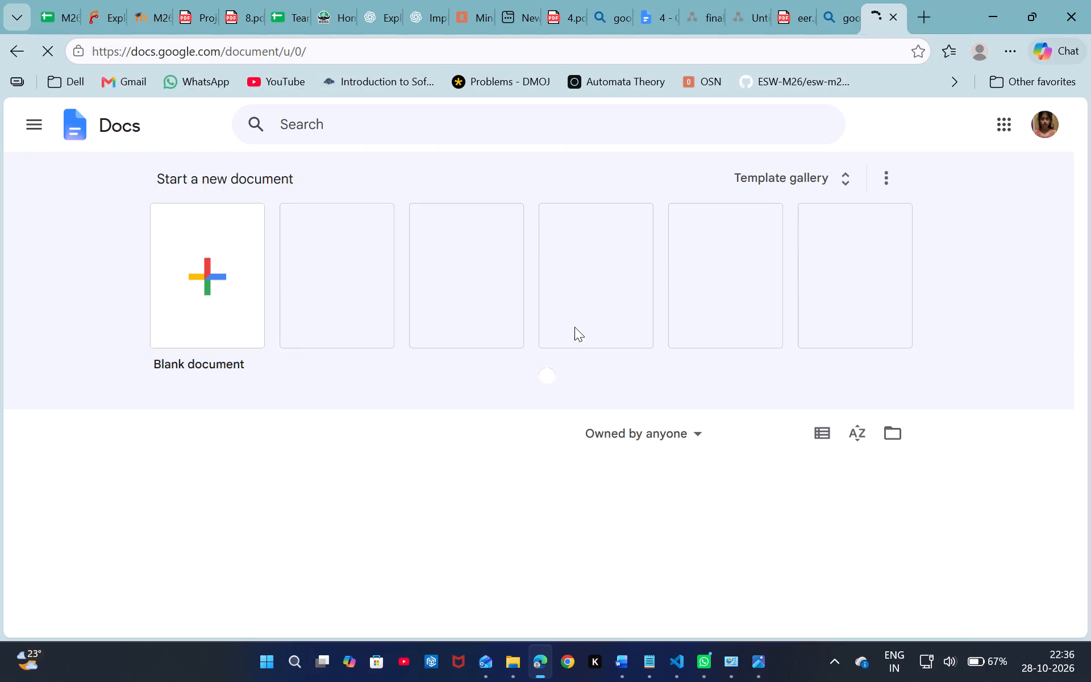
scroll(574, 327, down, 4)
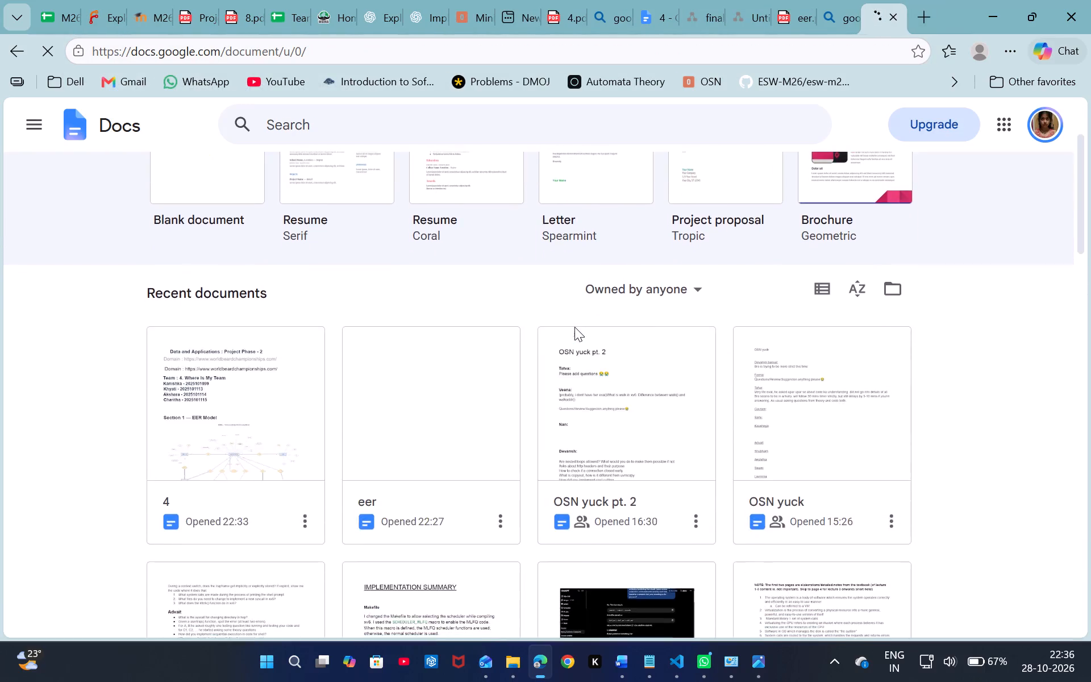
double_click(253, 409)
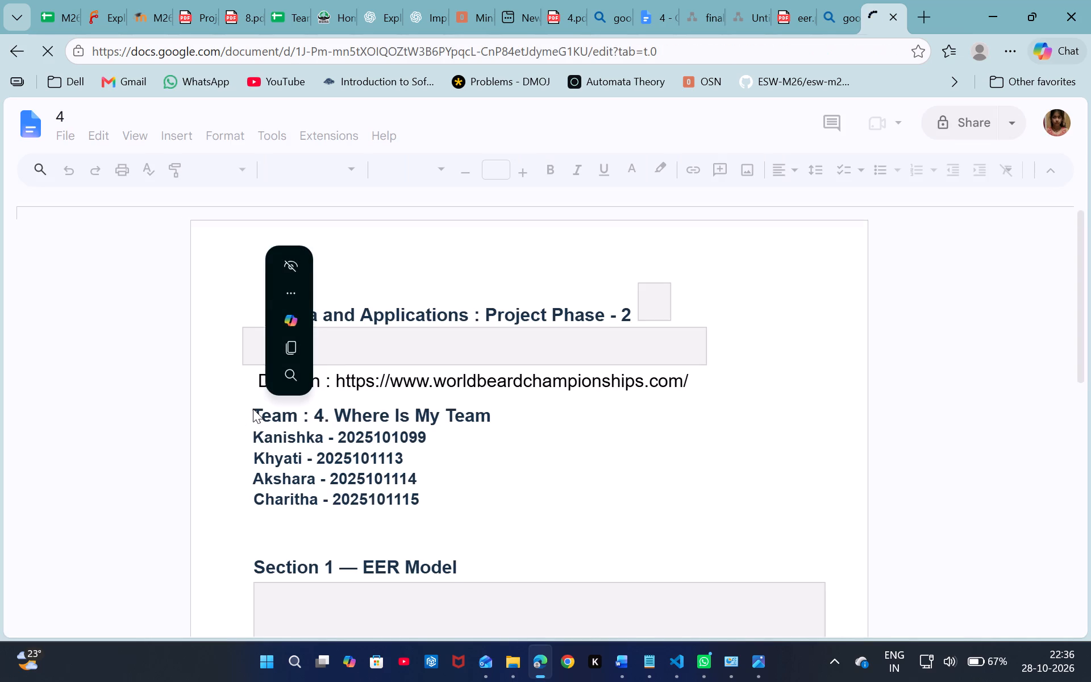
Look through the reopened report from the title page to the completeness and correctness parts of Section 2.
scroll(470, 448, down, 8)
scroll(470, 448, up, 1)
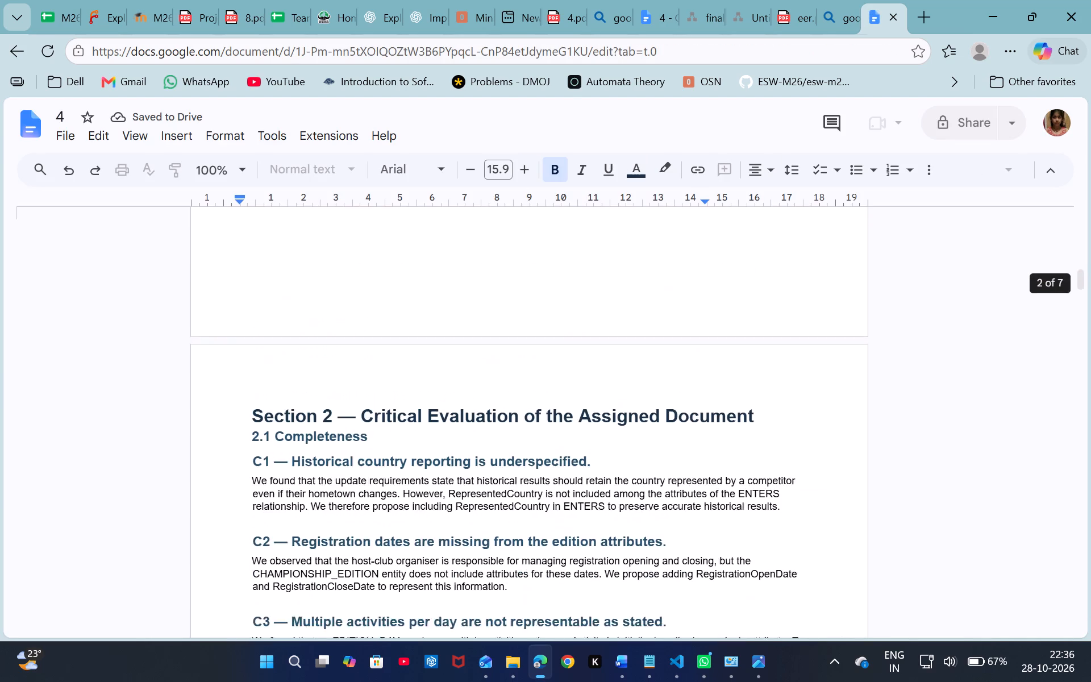
scroll(470, 448, up, 3)
scroll(470, 448, down, 5)
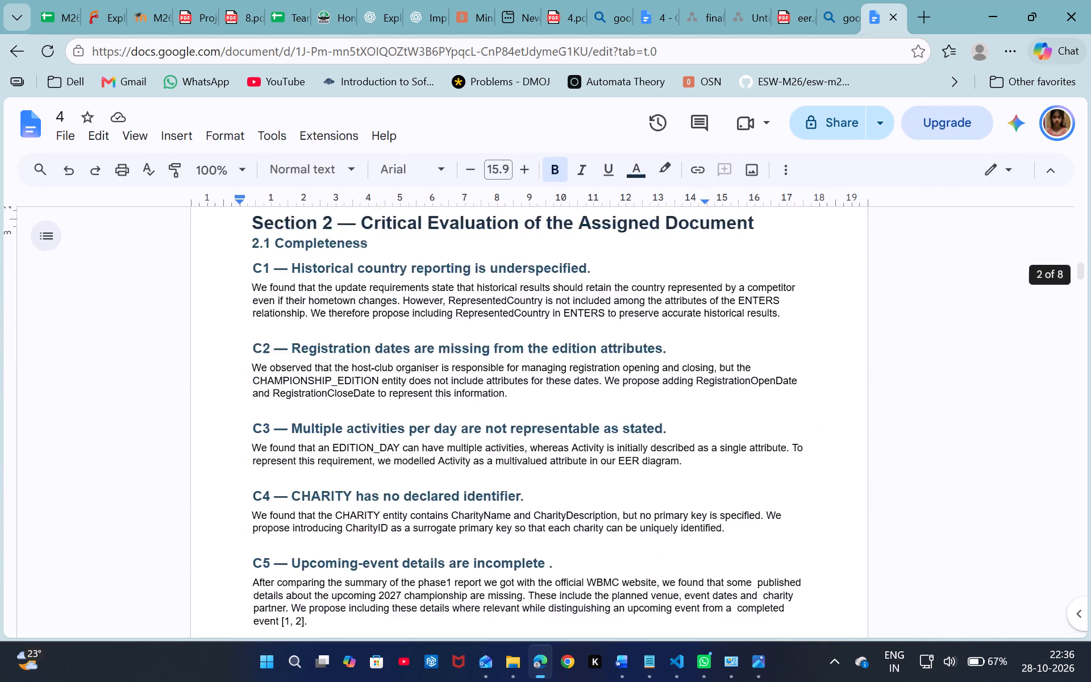
scroll(470, 448, down, 2)
click(62, 131)
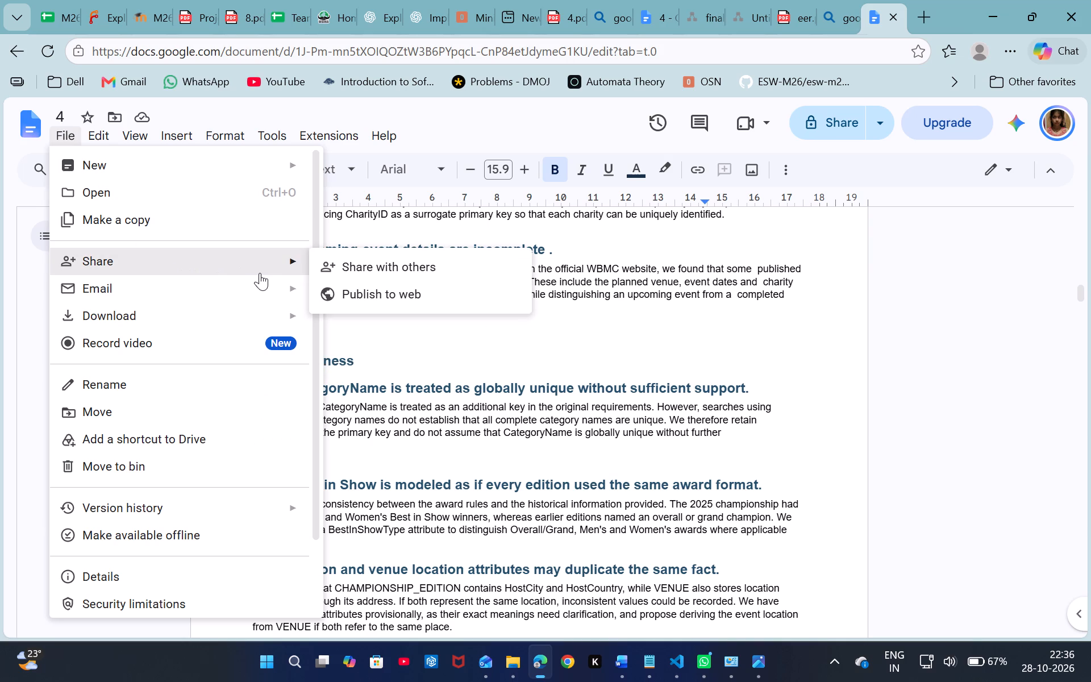
click(448, 457)
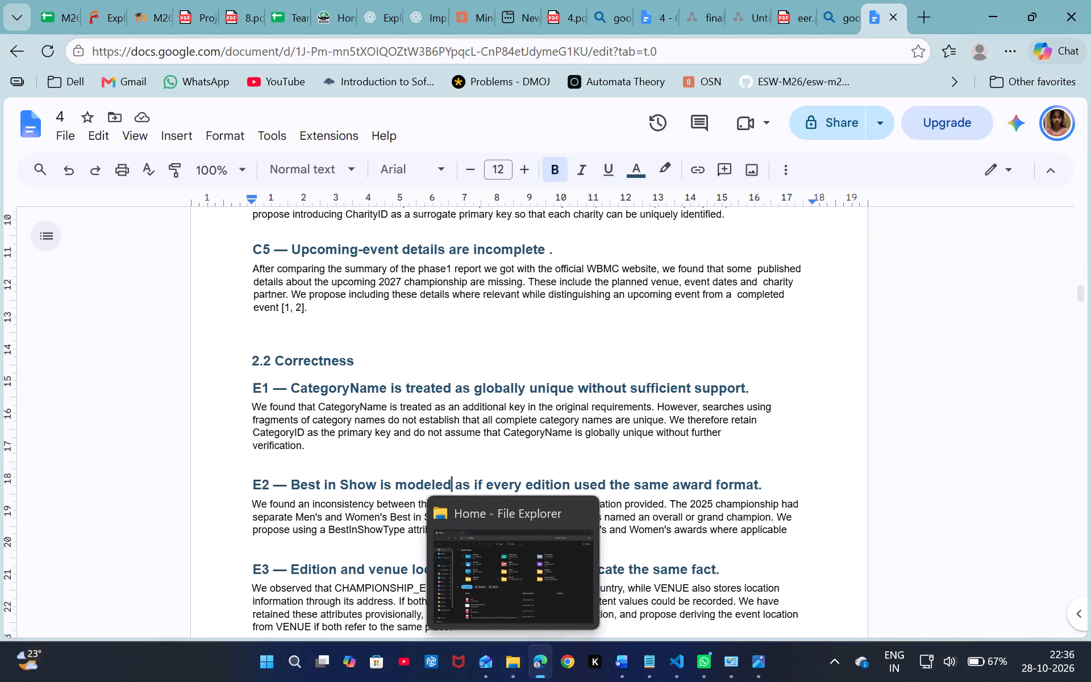
Open 4.pdf from Google Drive in a new tab to check its contents, and close that tab.
click(916, 18)
text(goo)
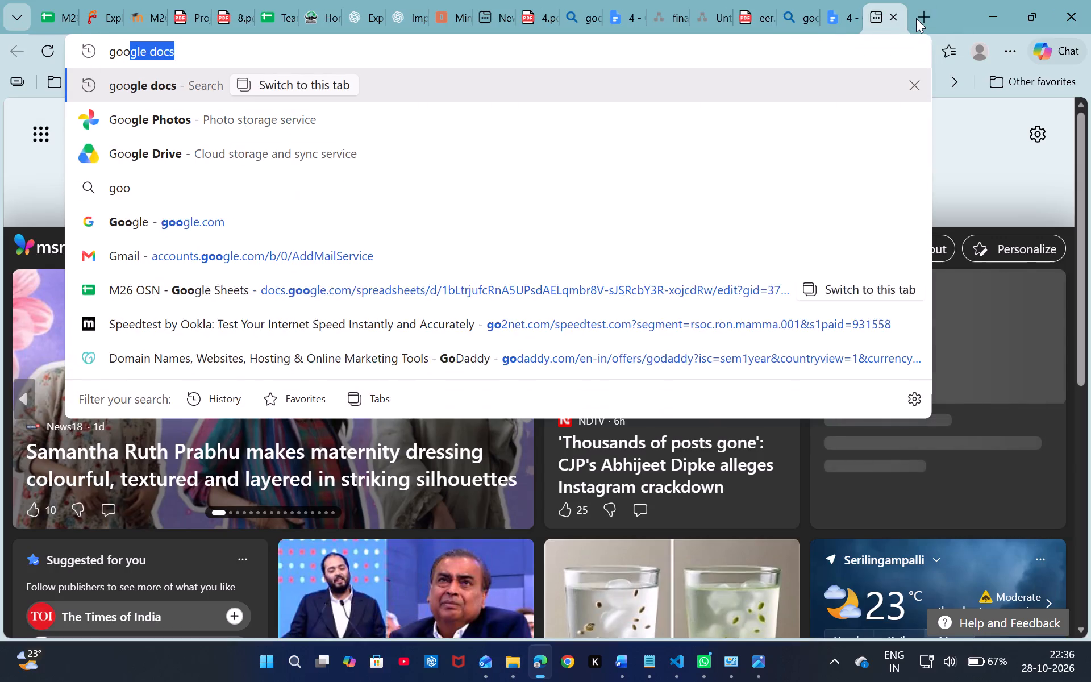
click(600, 149)
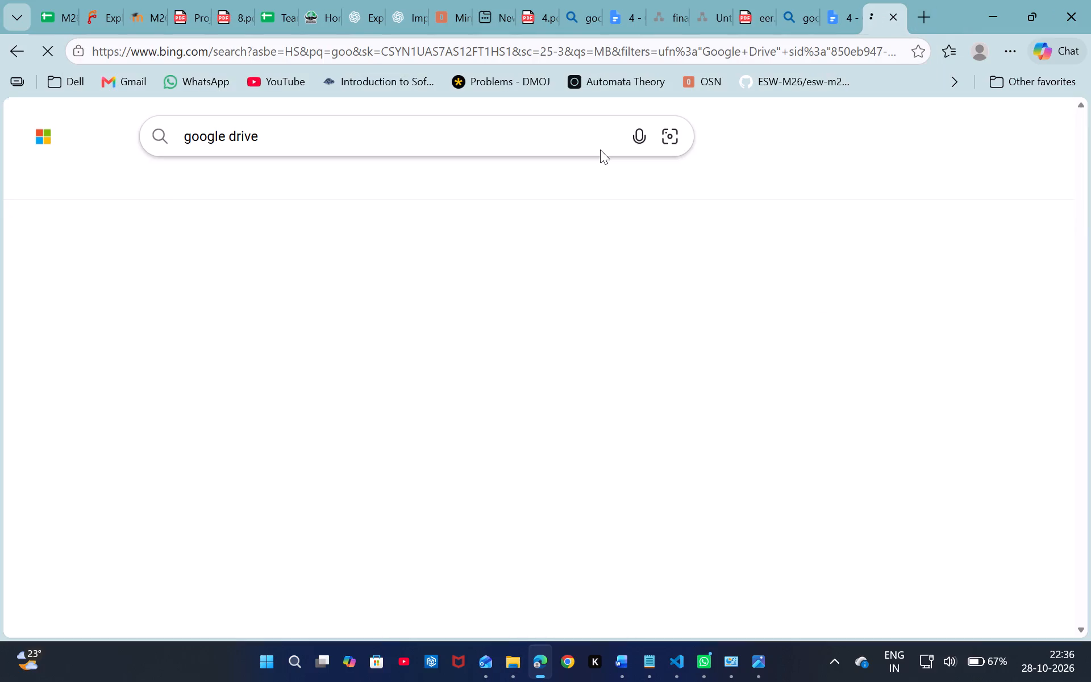
click(224, 310)
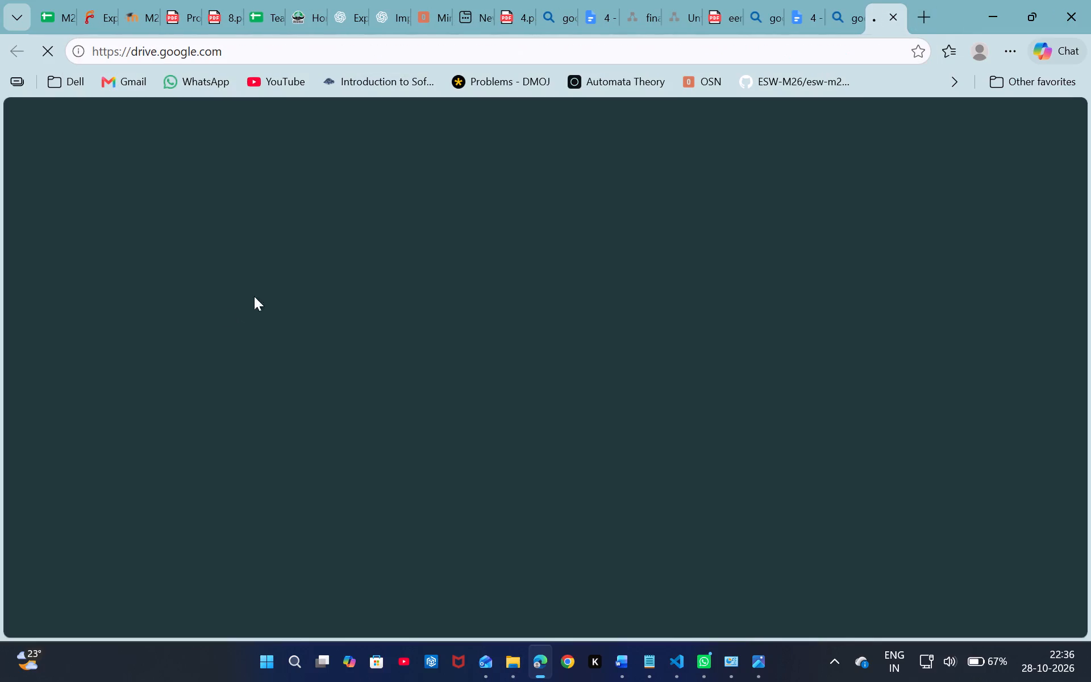
click(860, 23)
click(851, 16)
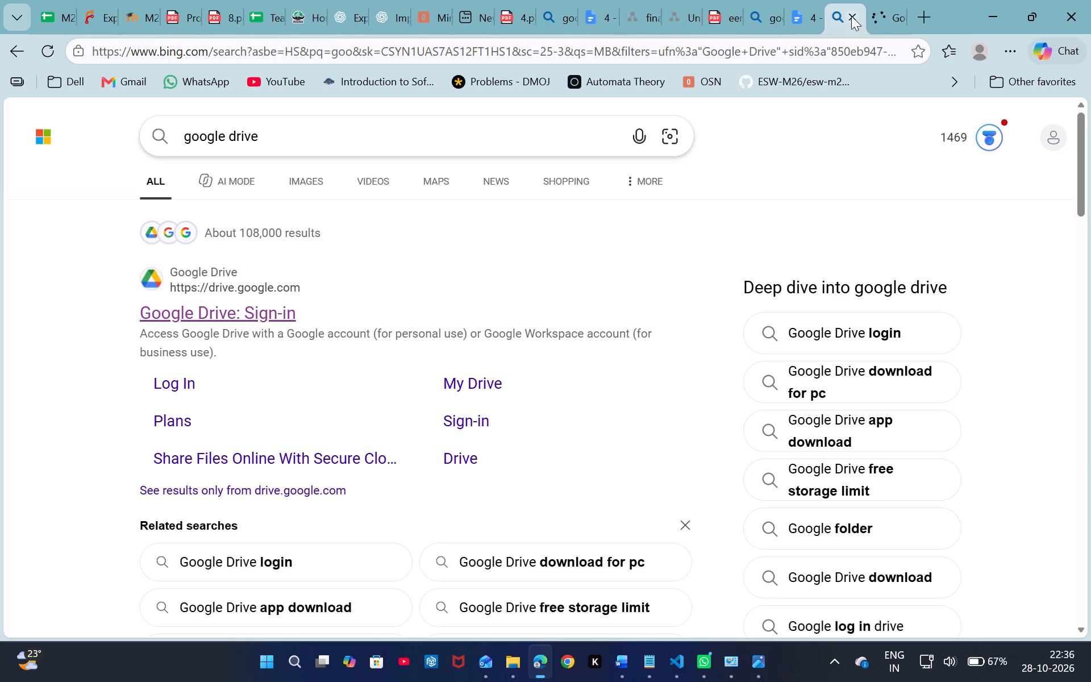
click(327, 417)
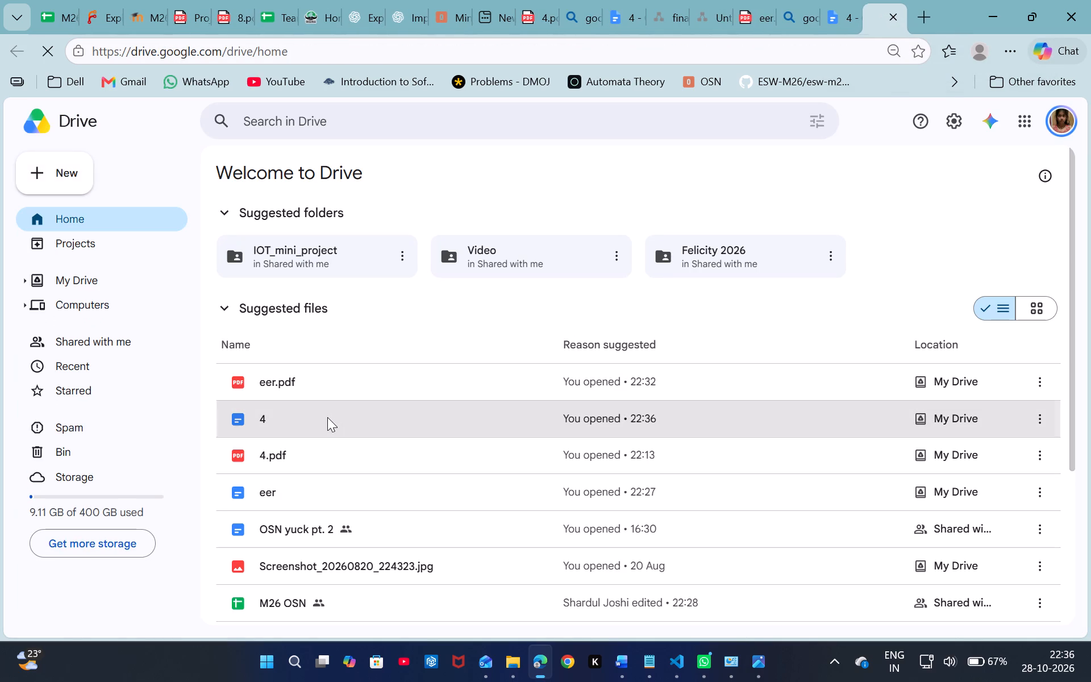
double_click(407, 456)
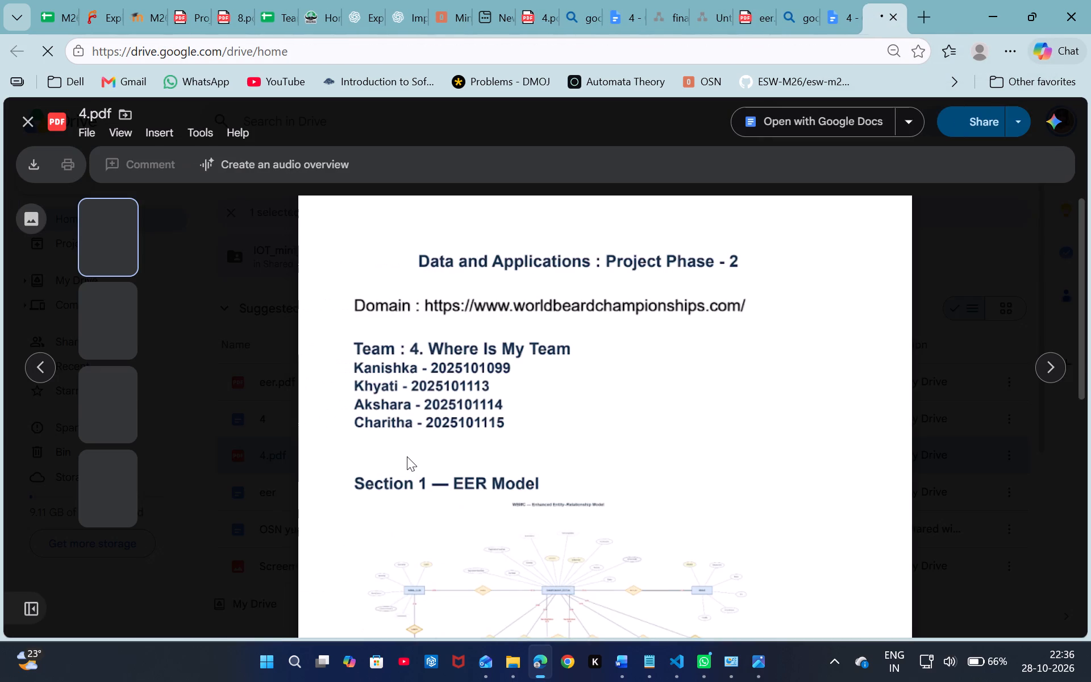
scroll(407, 456, down, 5)
click(893, 19)
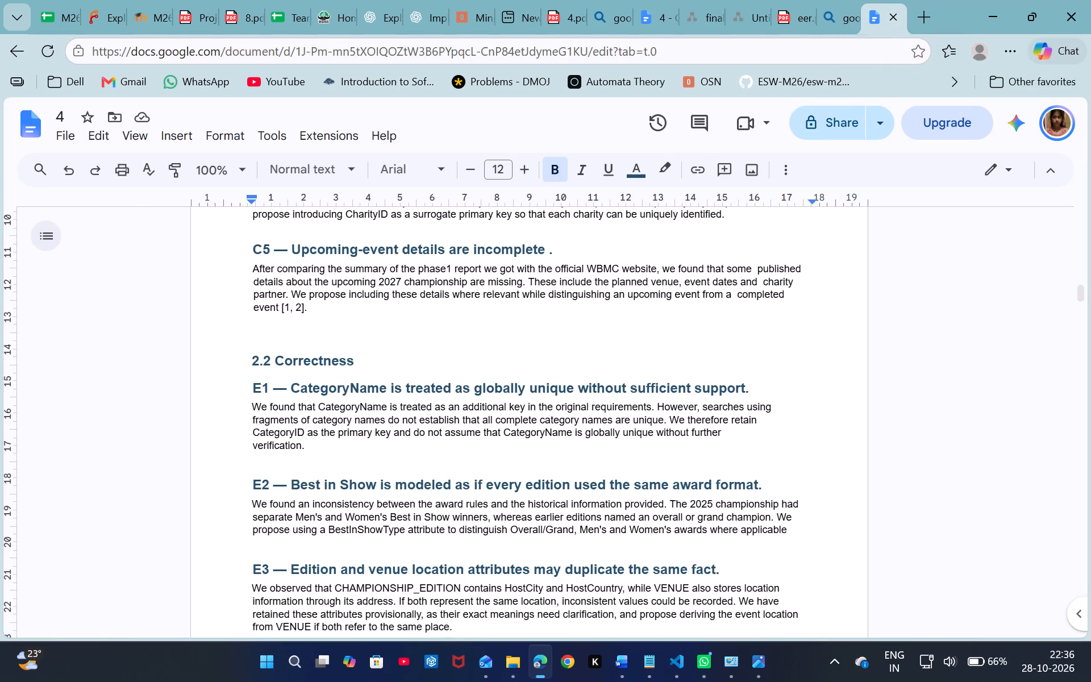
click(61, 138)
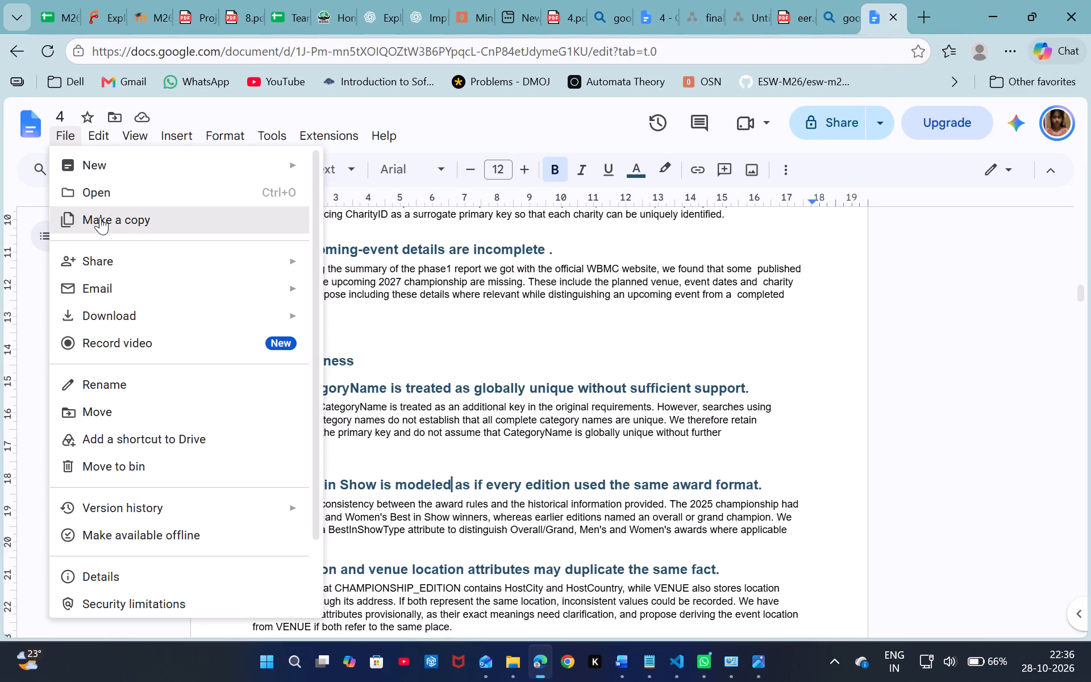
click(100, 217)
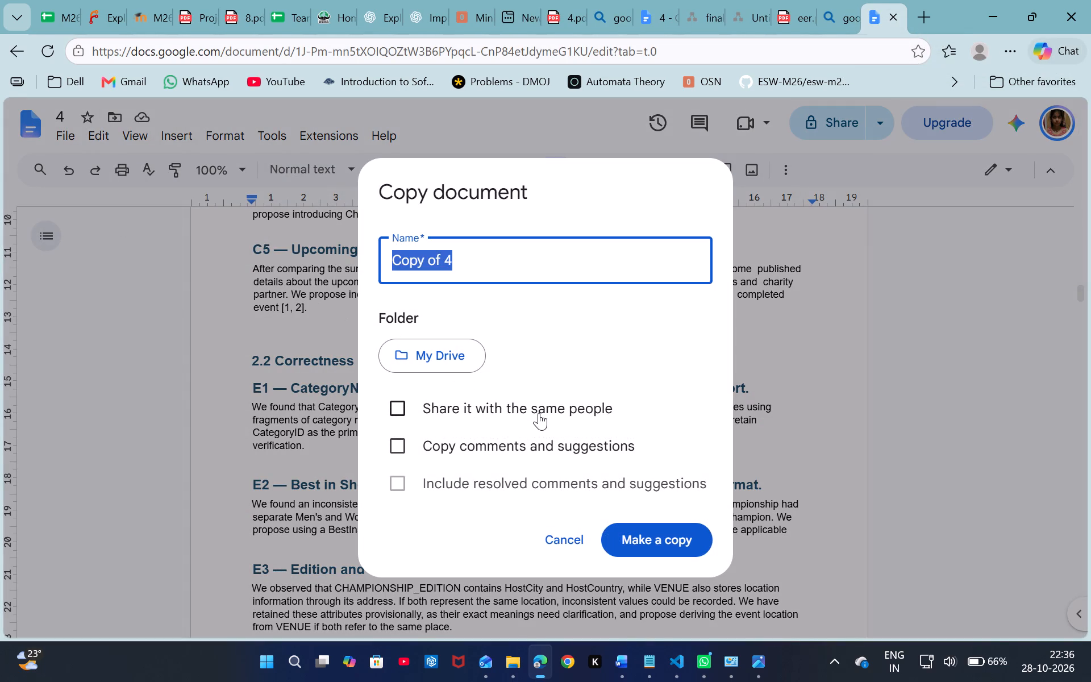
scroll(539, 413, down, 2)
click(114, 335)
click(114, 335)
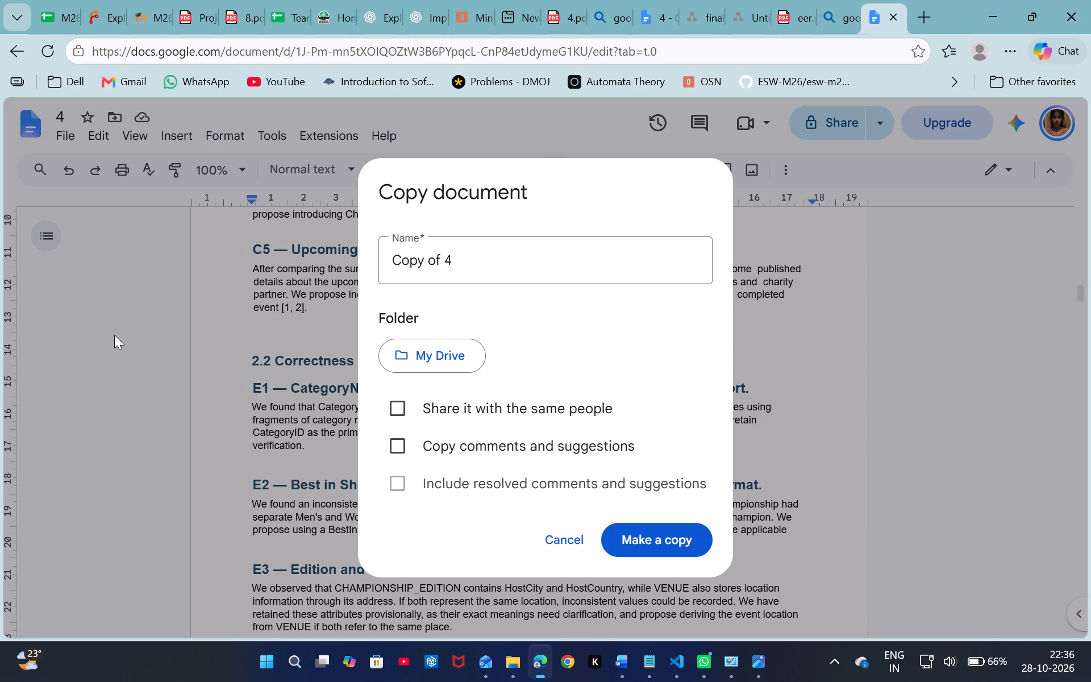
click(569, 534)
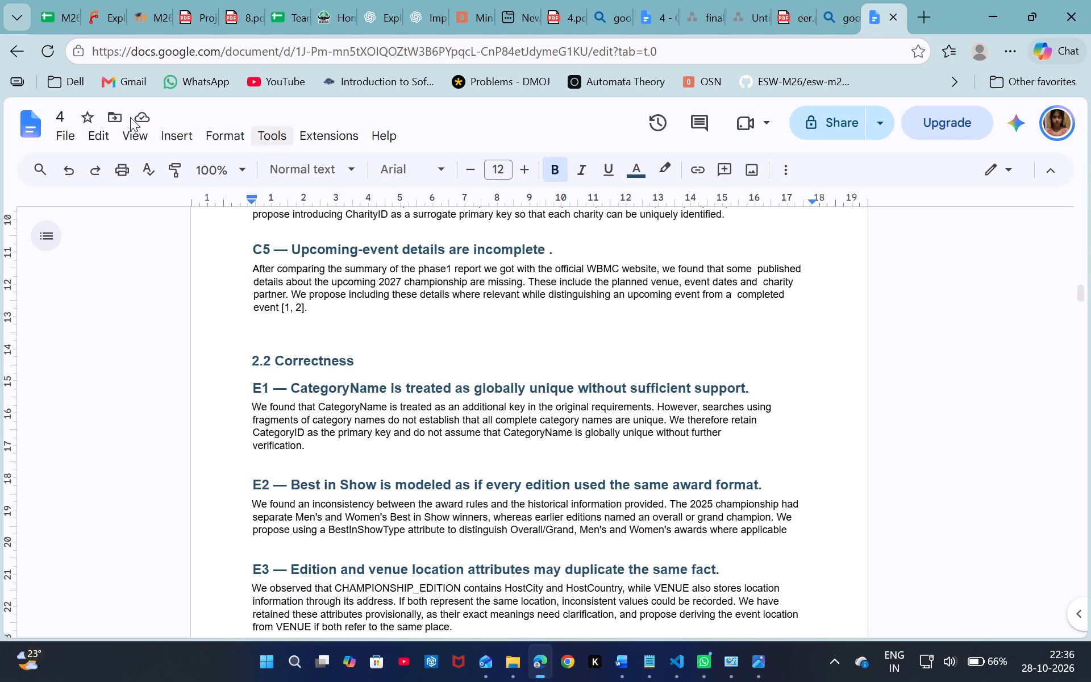
Check which actions are offered for document 4 in the Google Docs recent documents, and reopen the report.
click(14, 55)
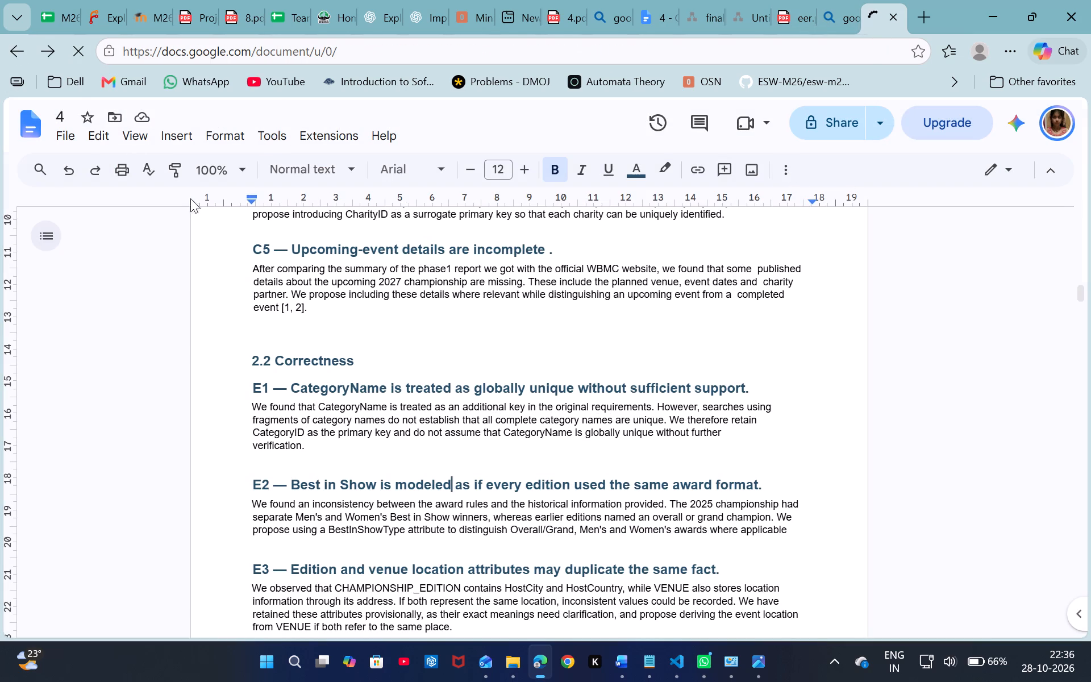
scroll(253, 393, down, 2)
scroll(253, 393, up, 1)
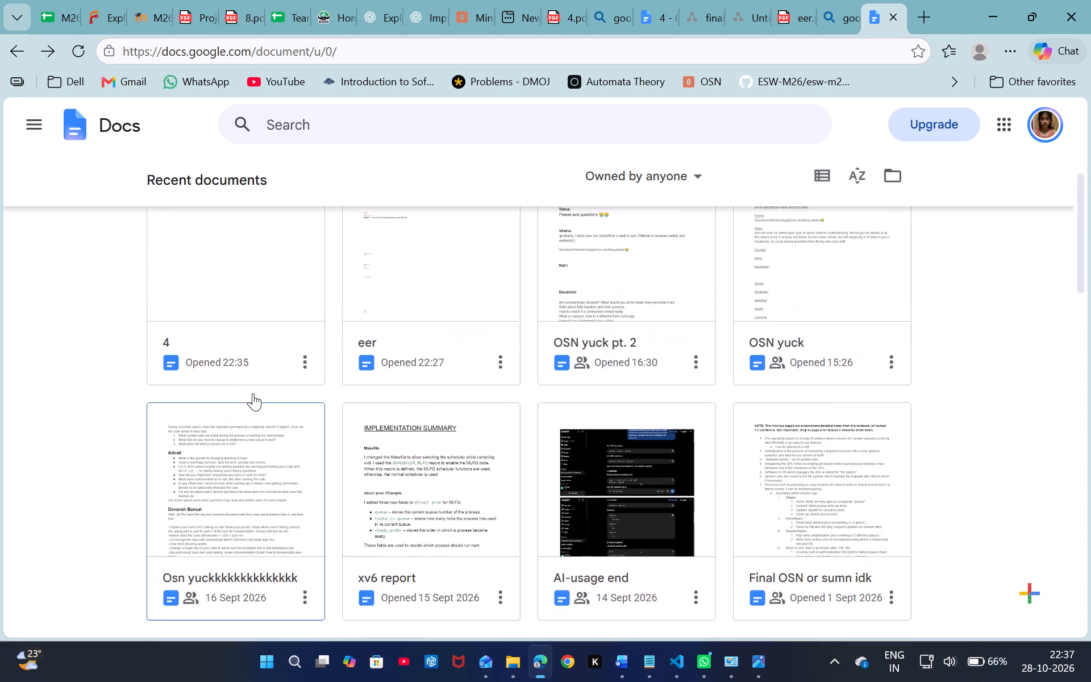
scroll(253, 393, up, 1)
click(302, 389)
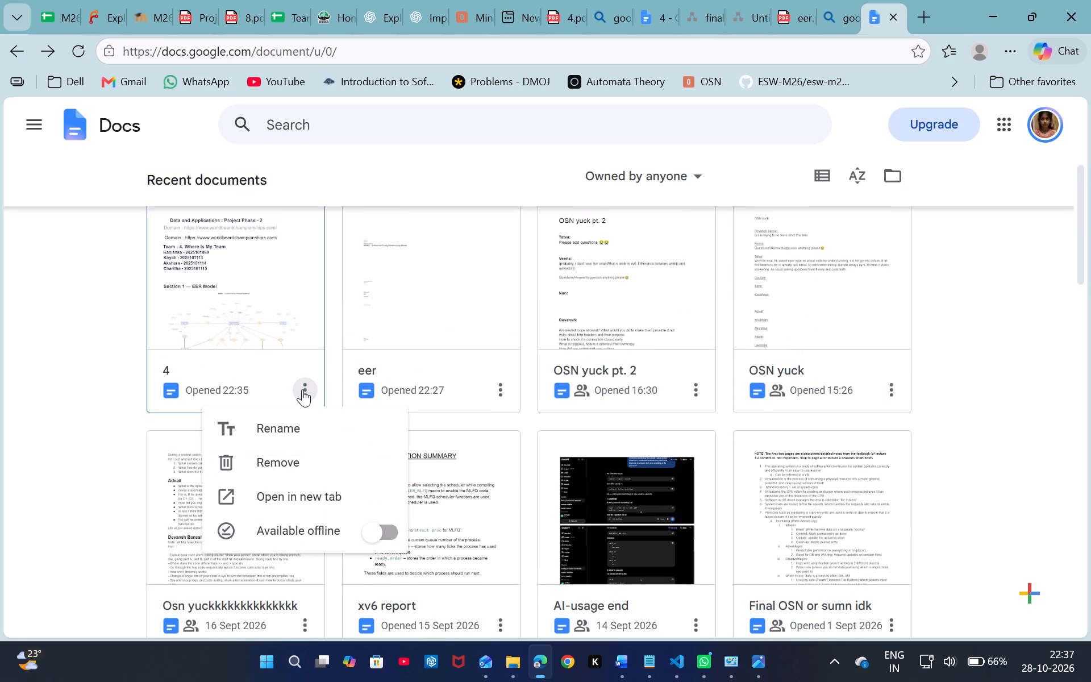
click(247, 307)
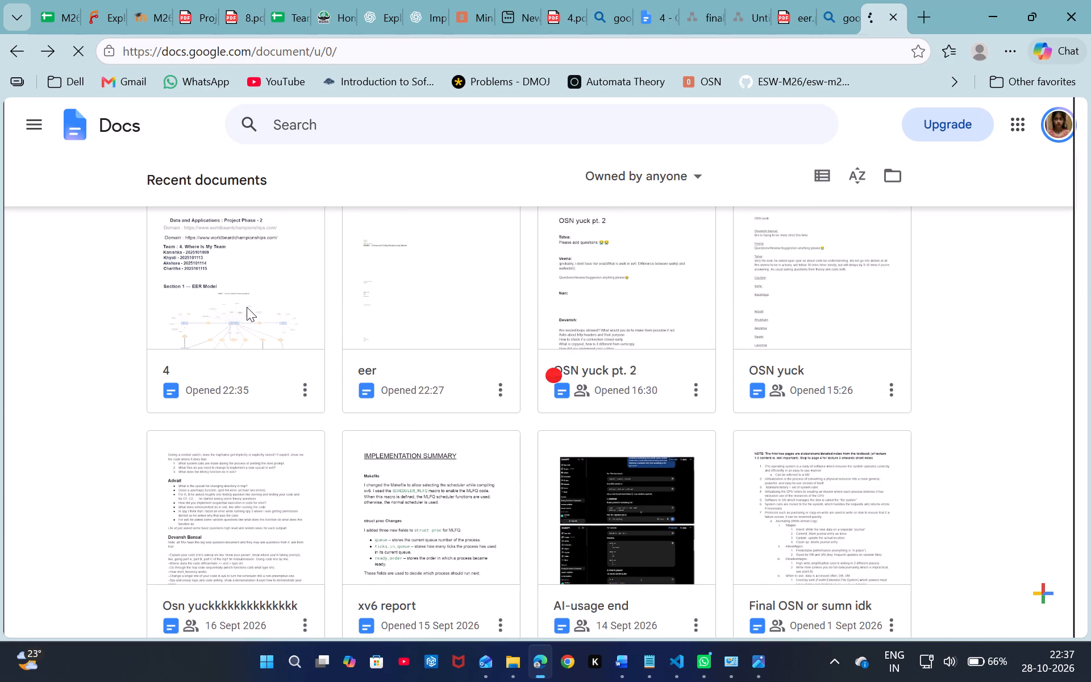
click(12, 52)
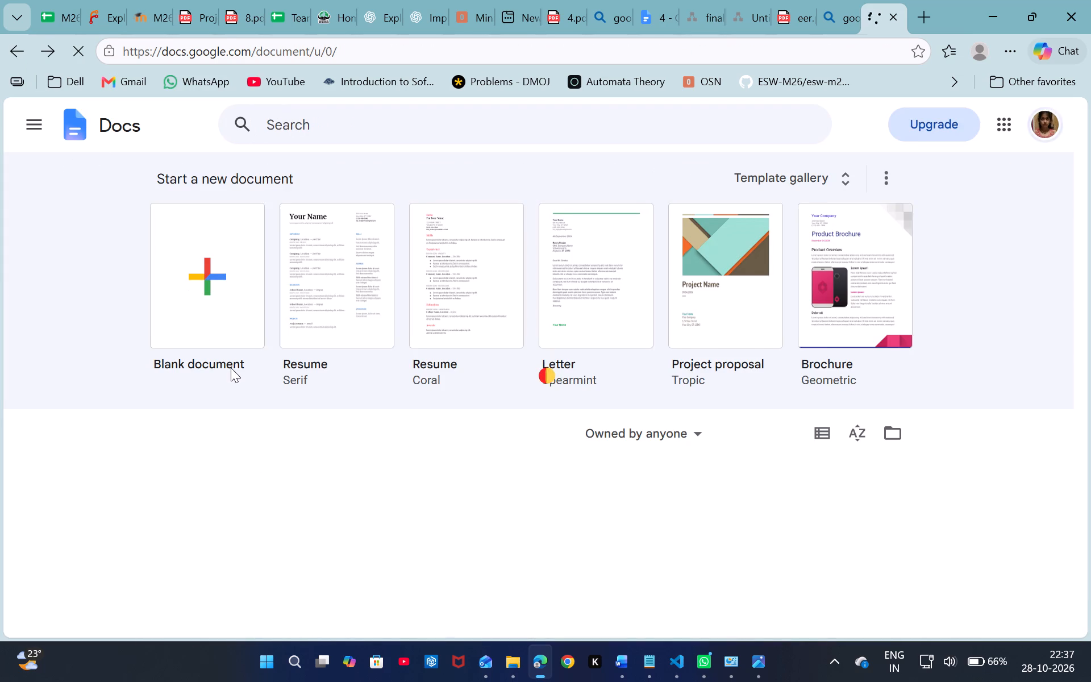
scroll(231, 368, down, 1)
right_click(237, 492)
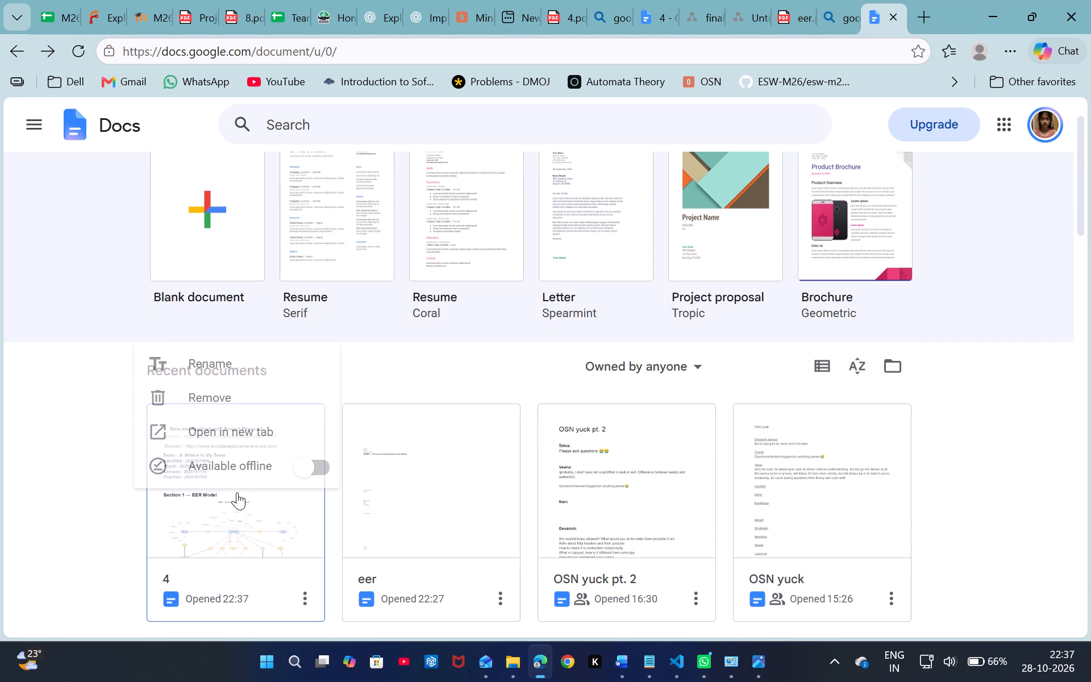
click(221, 533)
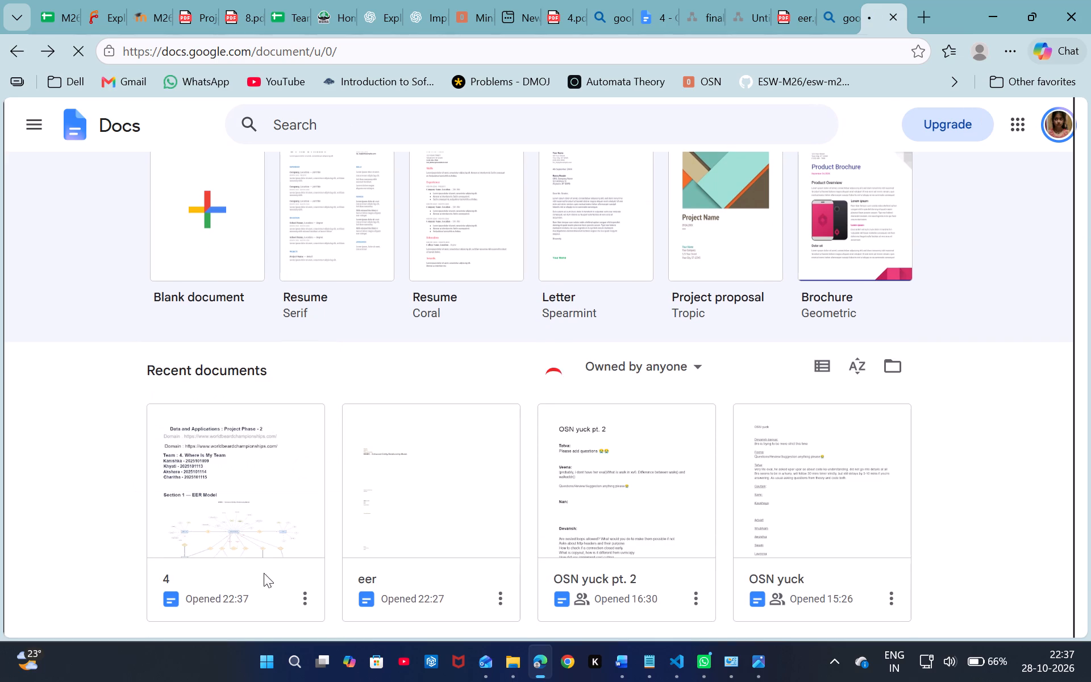
click(303, 597)
click(26, 56)
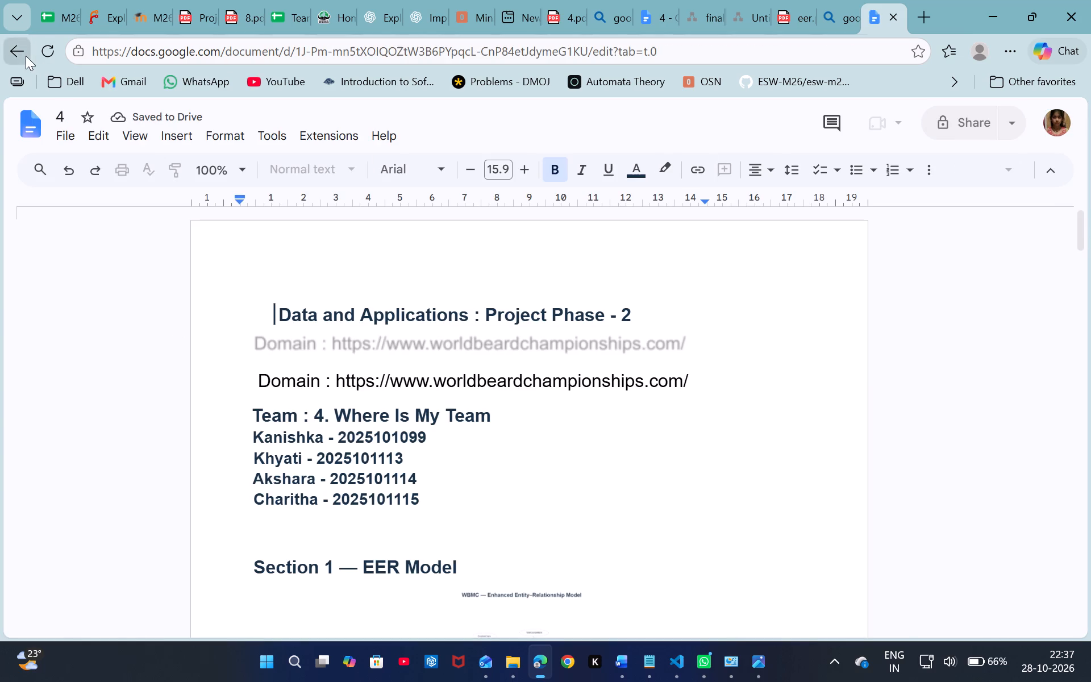
scroll(279, 449, down, 4)
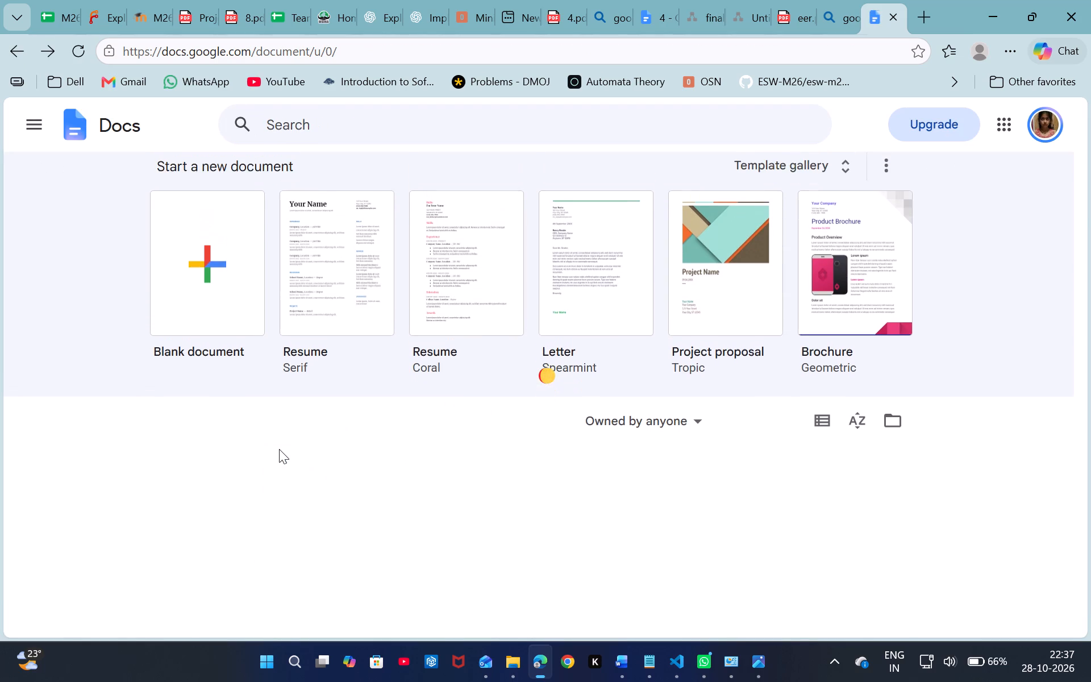
scroll(279, 449, down, 3)
click(305, 492)
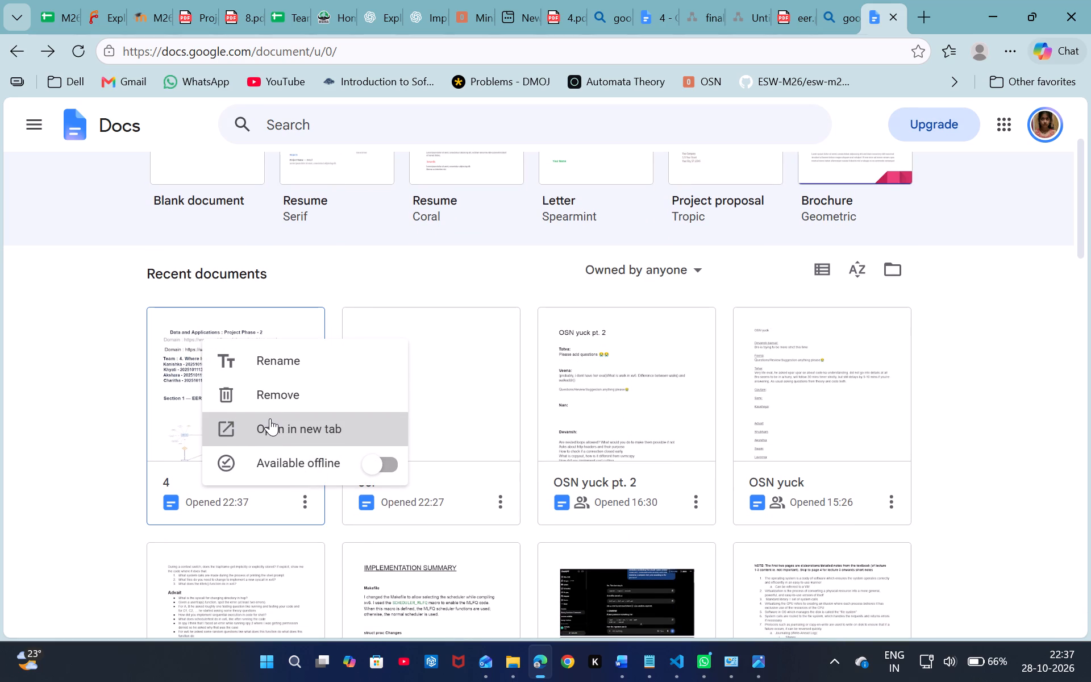
double_click(187, 439)
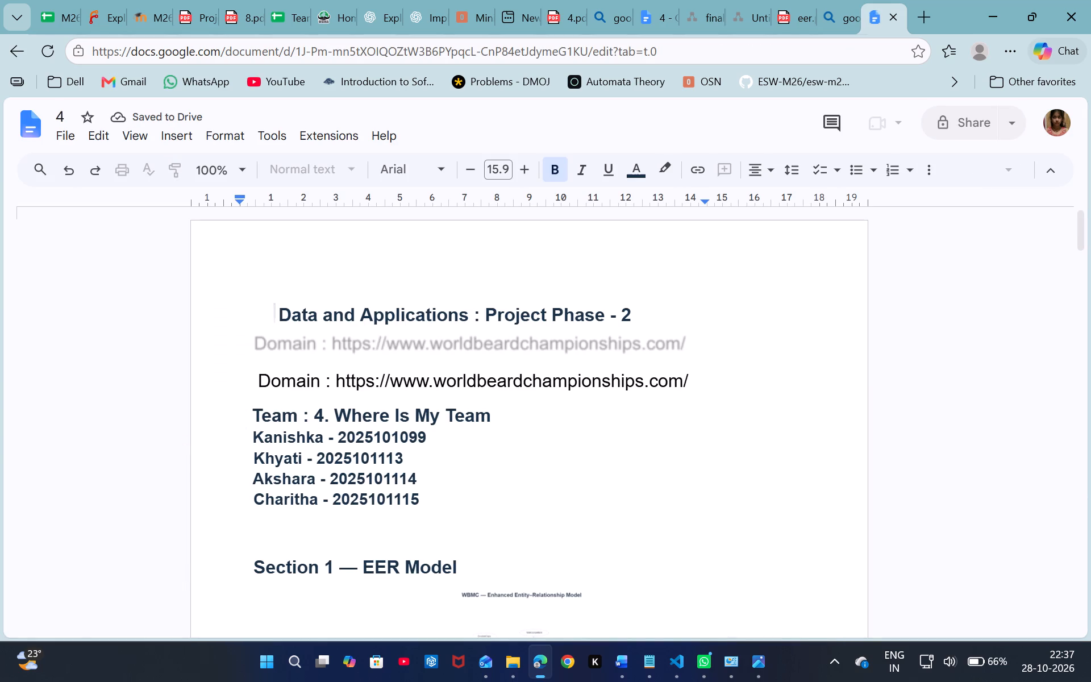
Start printing the report to a PDF with Microsoft Print to PDF.
click(136, 132)
click(163, 134)
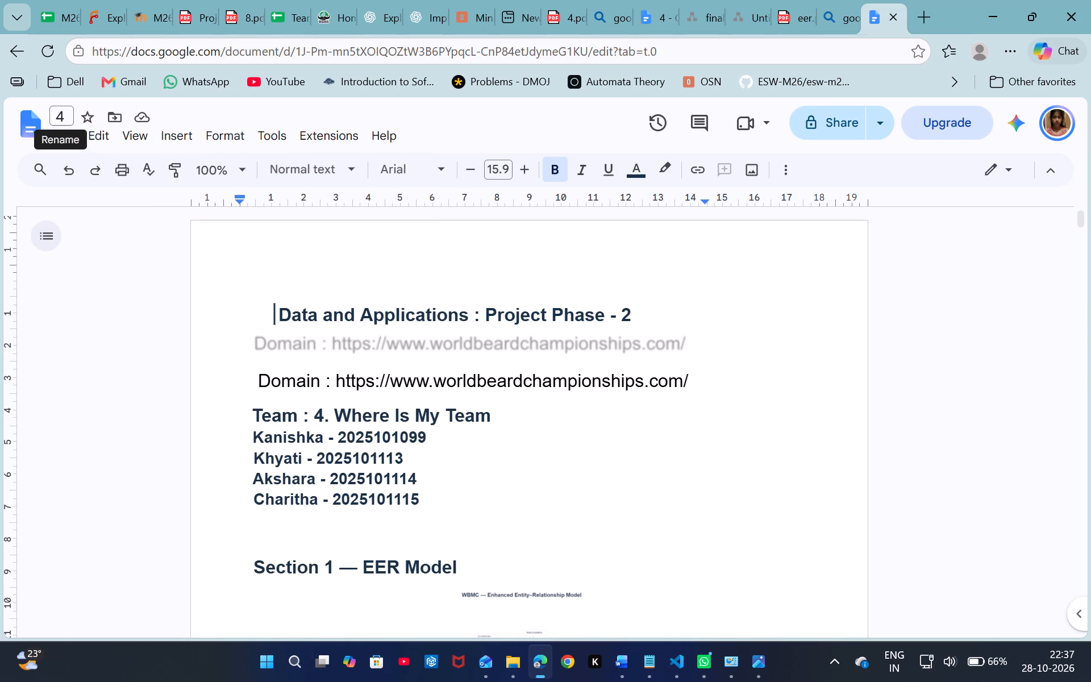
click(114, 173)
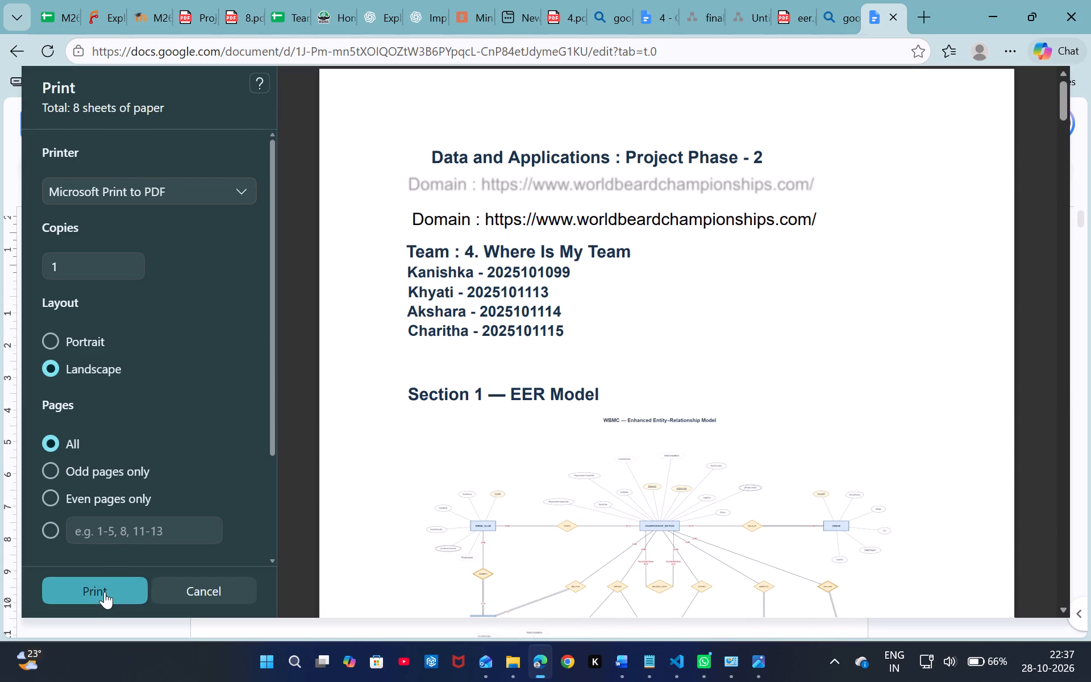
Print the full report in landscape to a PDF and enter 4 as the output file name in the Downloads folder.
click(118, 596)
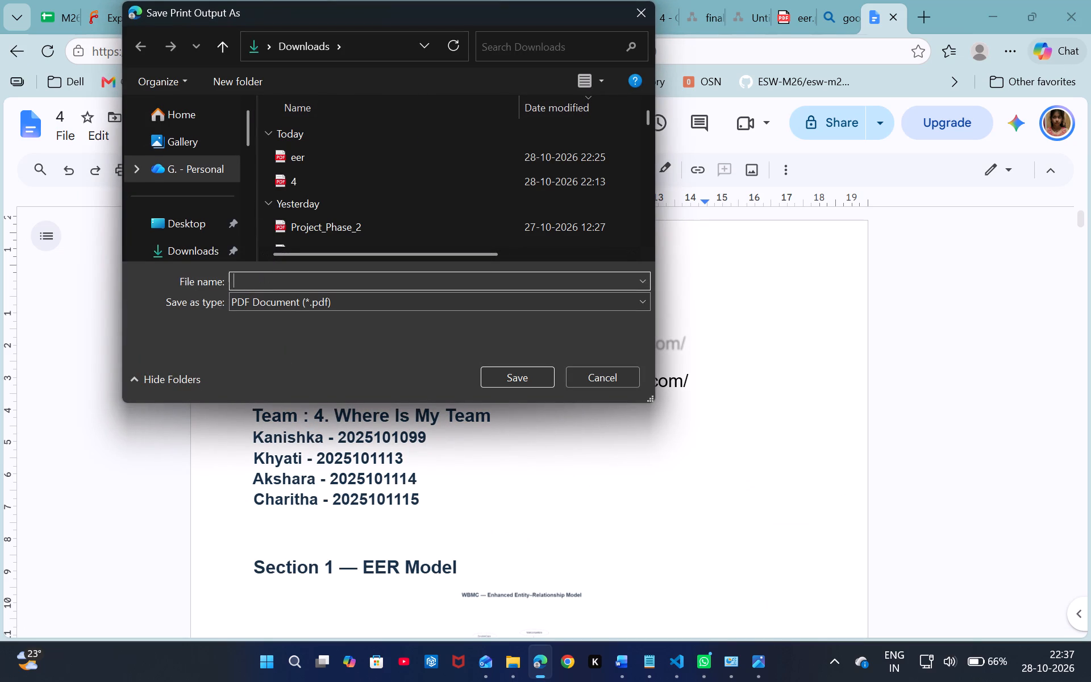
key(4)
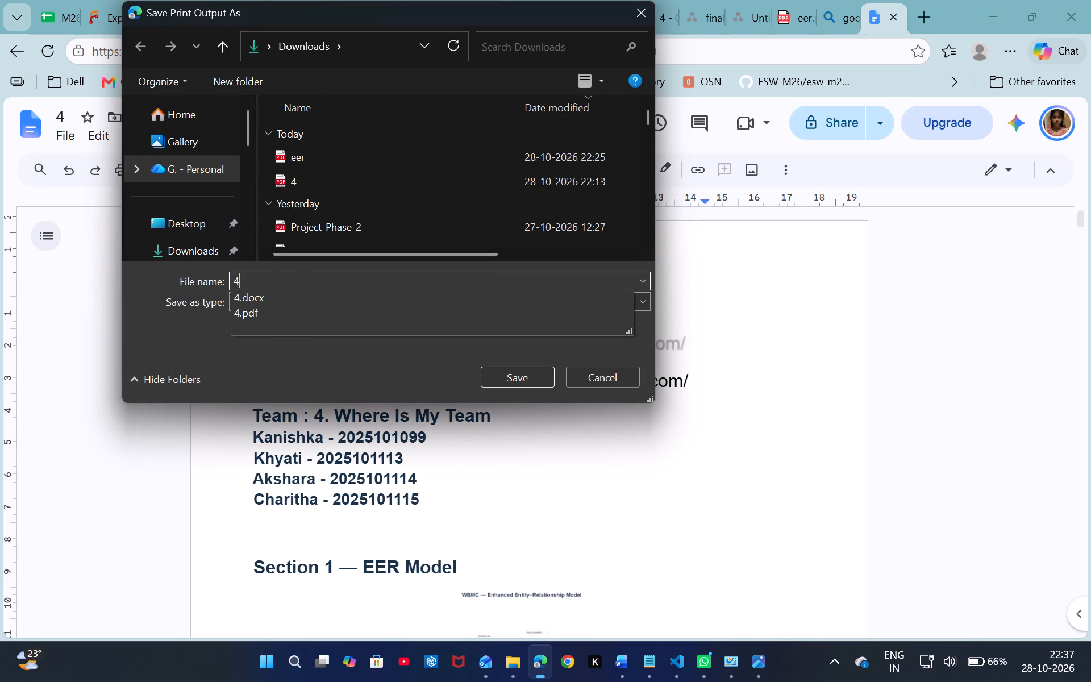
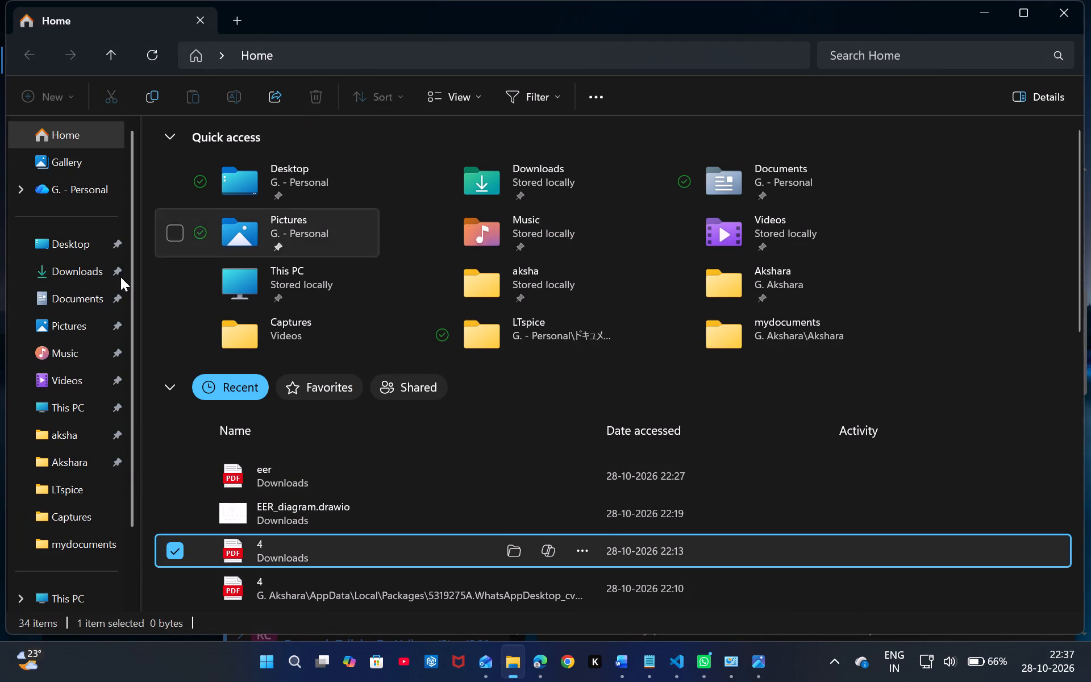
Delete the PDF file named 4, listed under Today, from the Downloads folder in File Explorer.
click(86, 283)
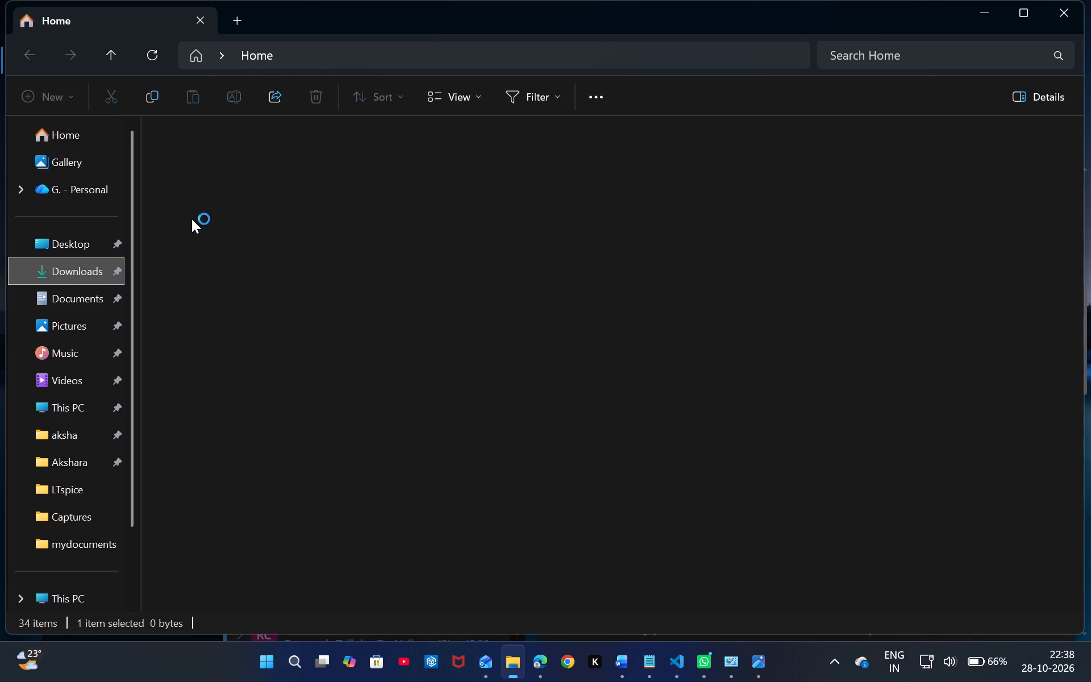
click(176, 224)
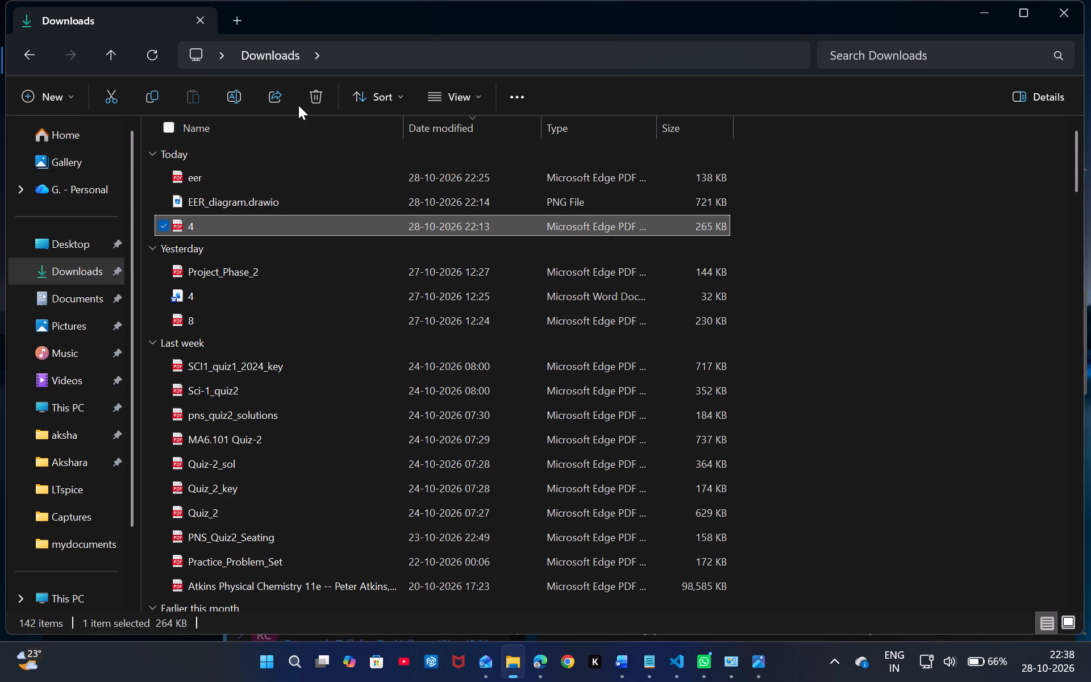
click(311, 97)
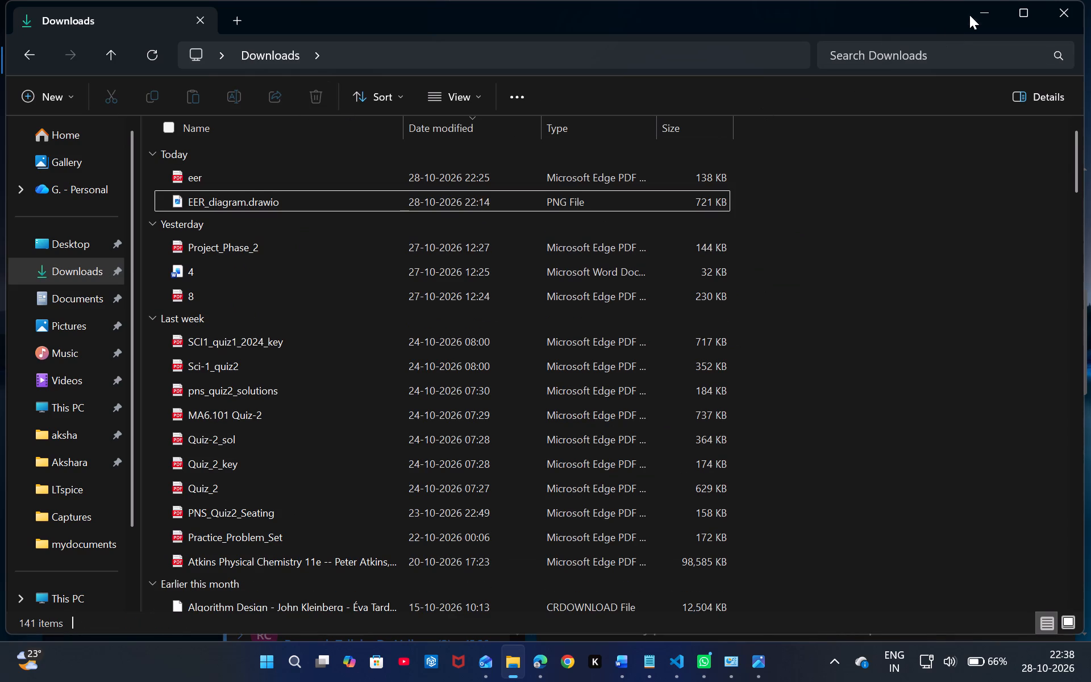
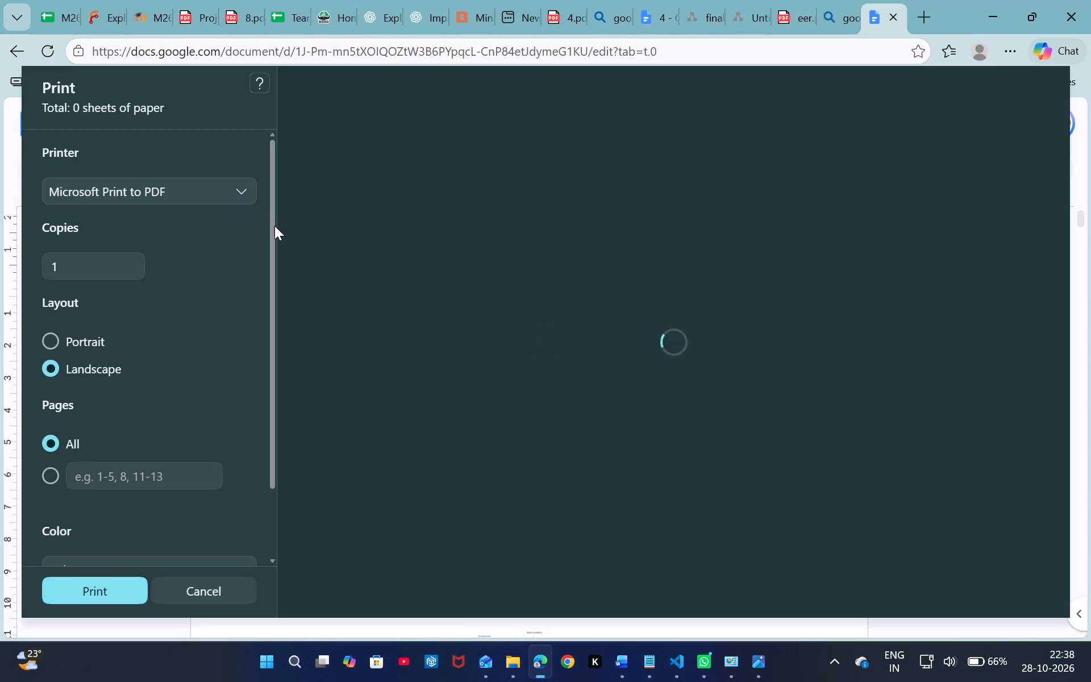
Print the whole report with Microsoft Print to PDF, going as far as the prompt for the output file's name.
click(89, 574)
click(93, 583)
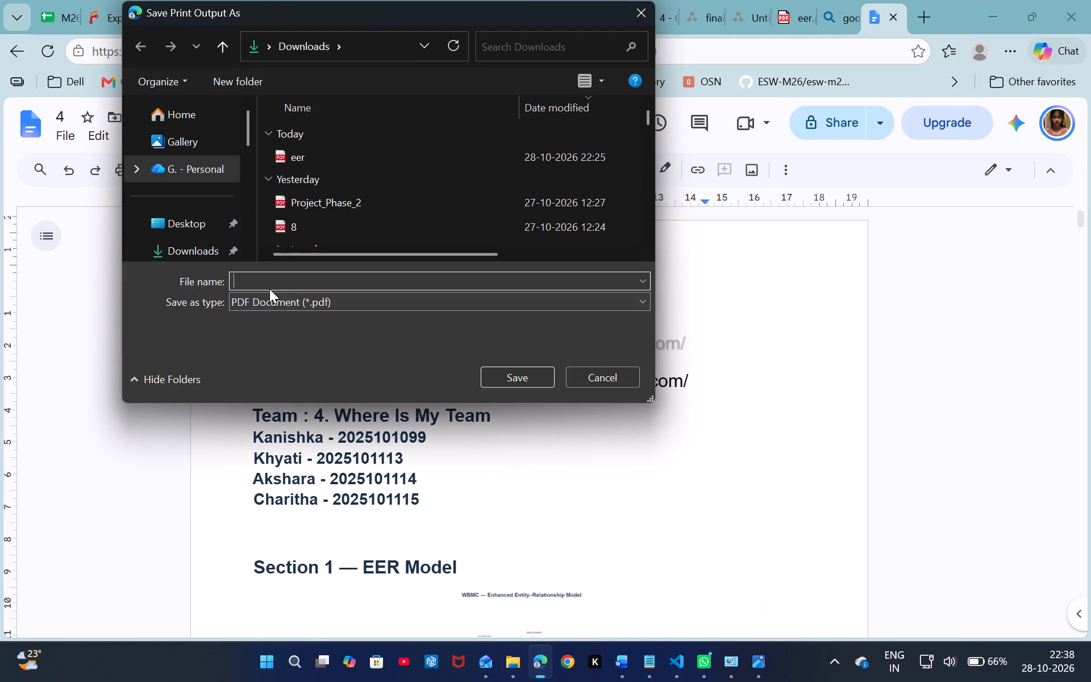
Name the print output file 4, keeping it as a PDF document in the Downloads folder.
key(4)
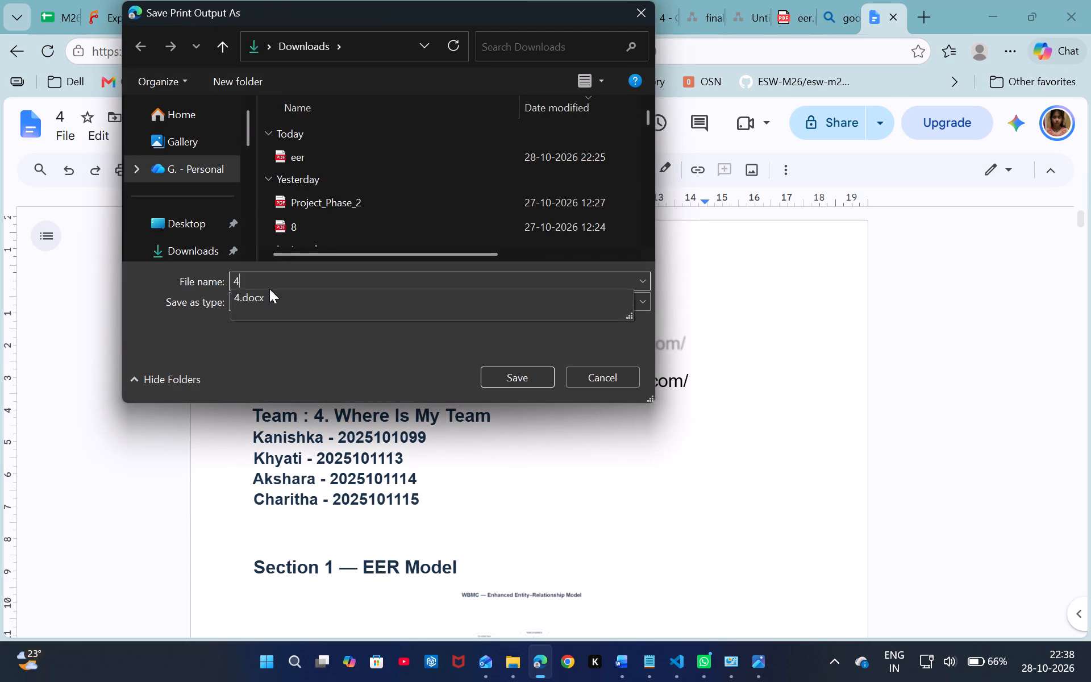
click(292, 348)
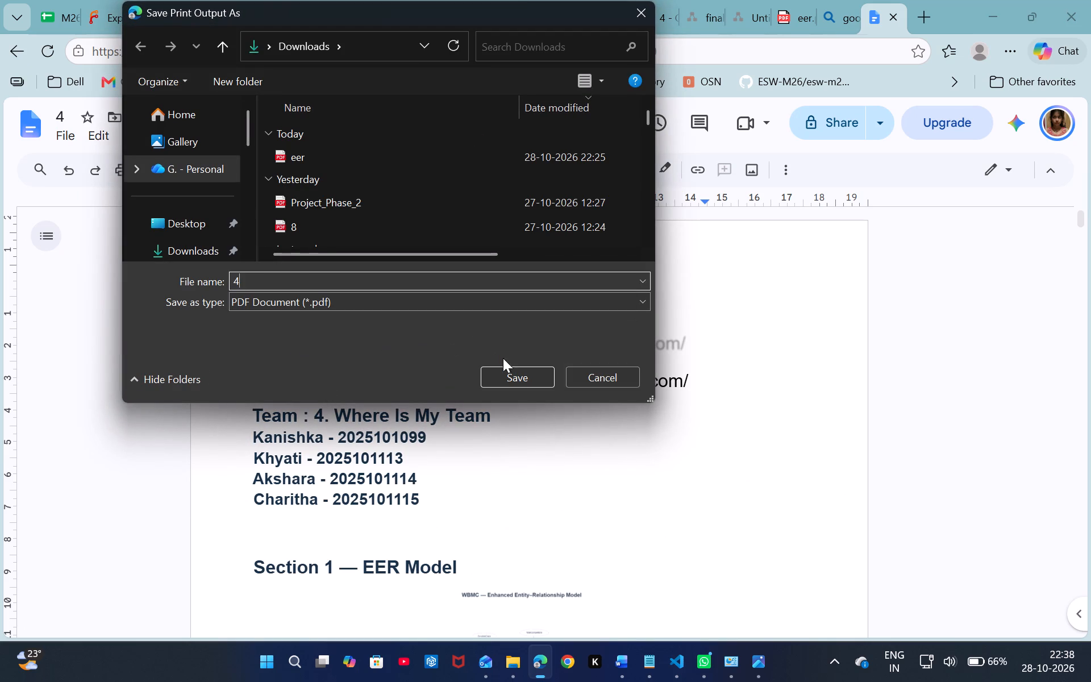
Save the report's print output as the PDF document 4 in the Downloads folder.
click(522, 381)
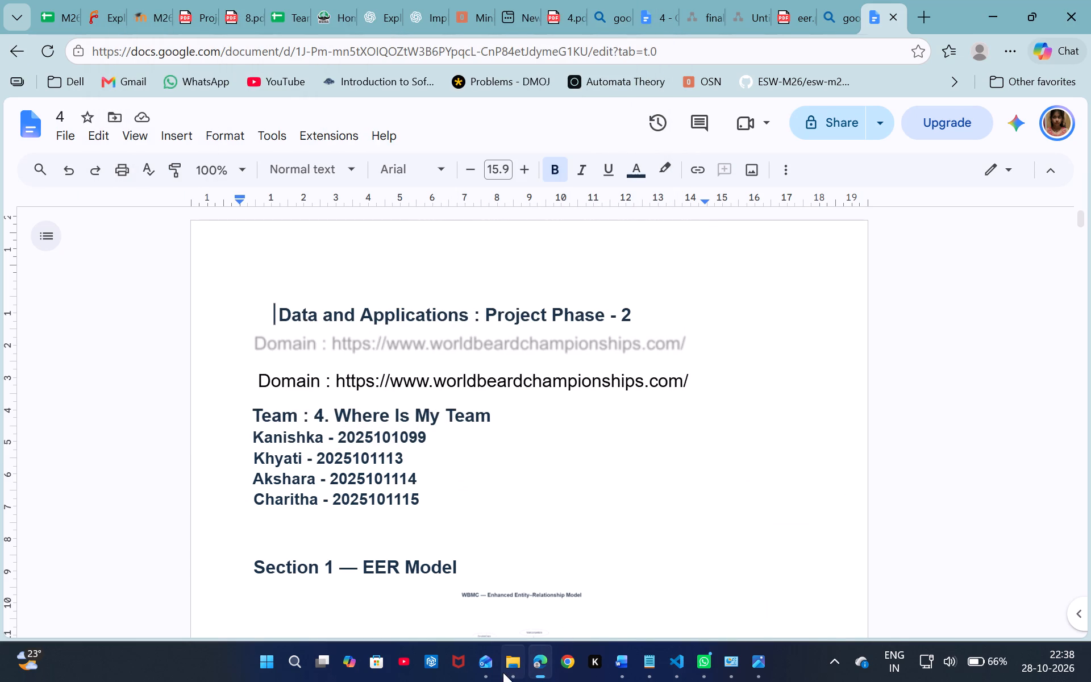
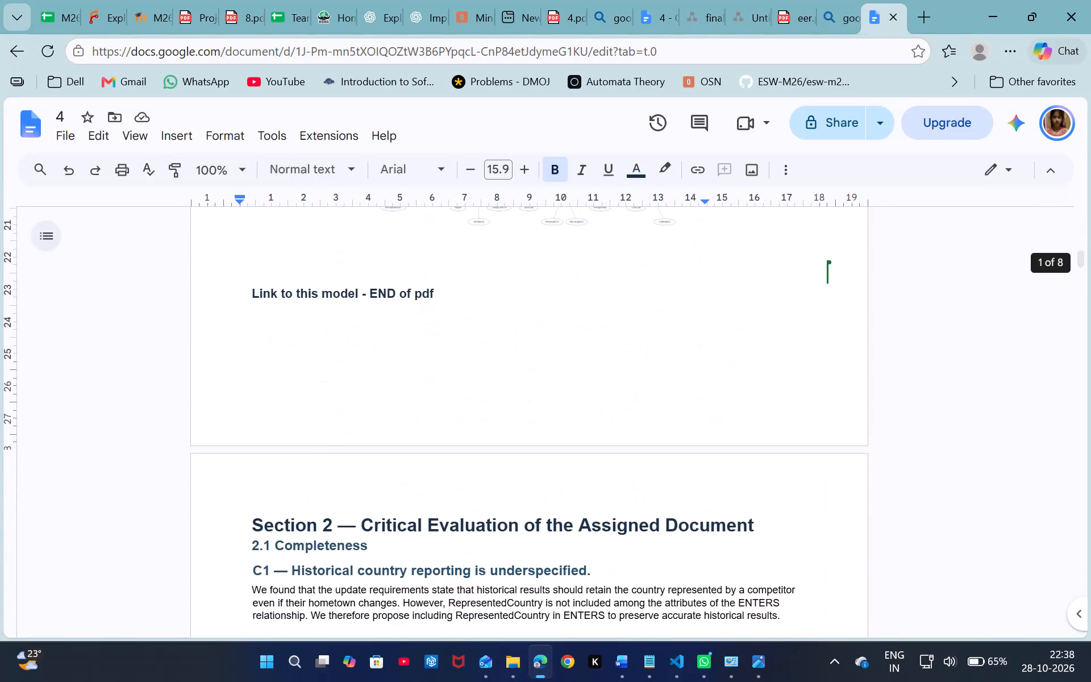
Open the newly printed 4 PDF from the Downloads folder, check how its pages came out, and close it.
click(518, 661)
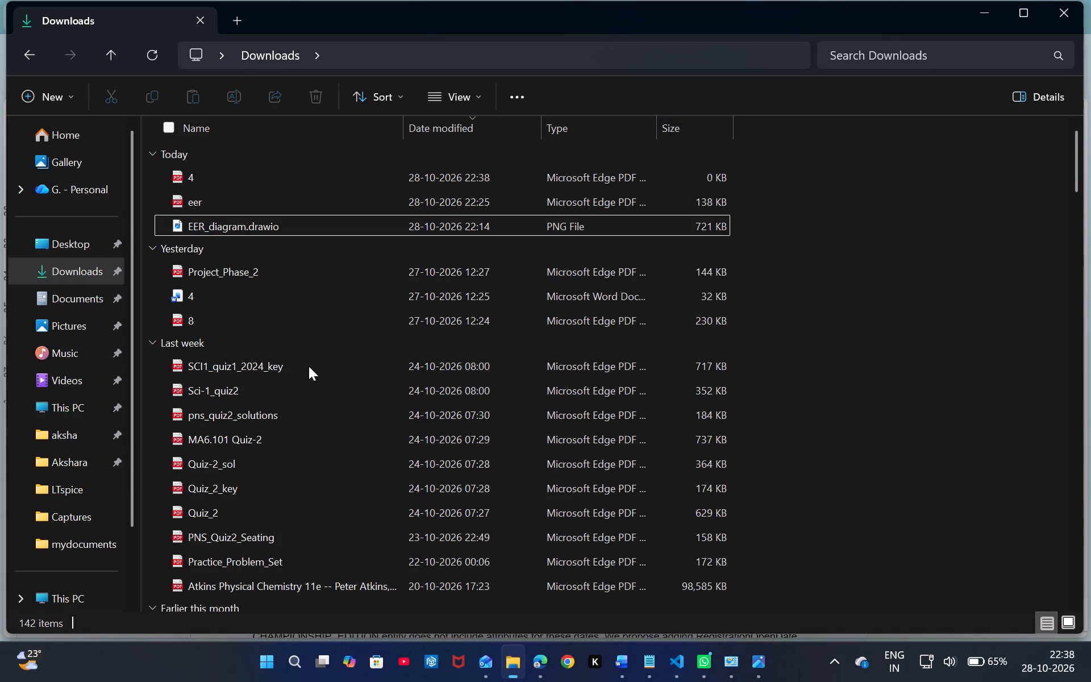
double_click(229, 177)
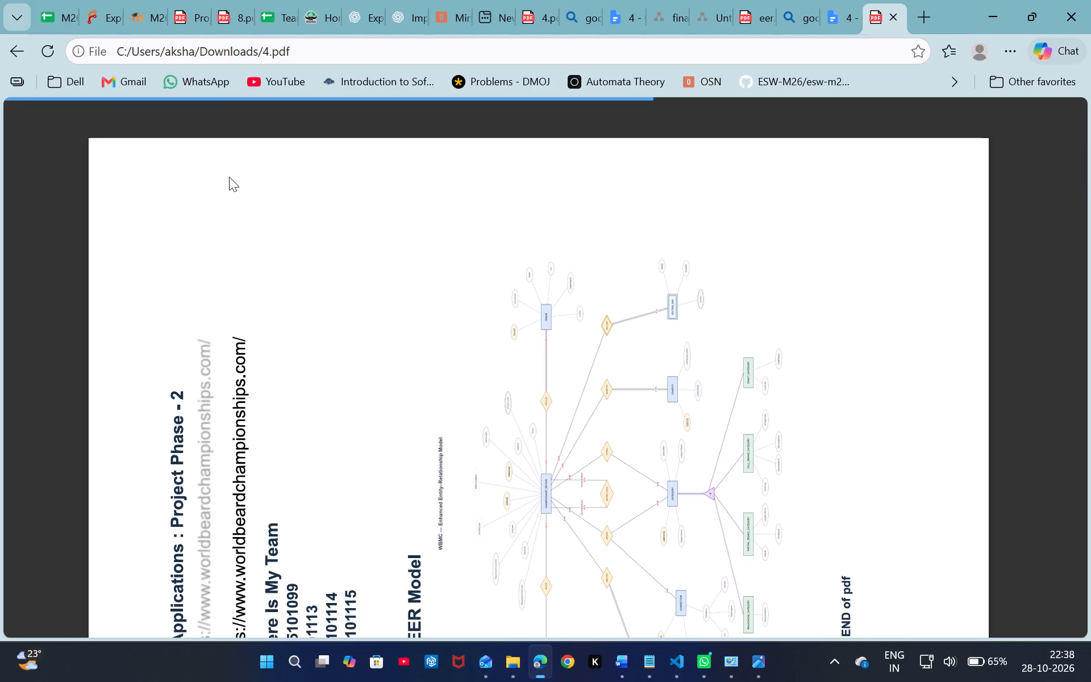
scroll(229, 177, down, 8)
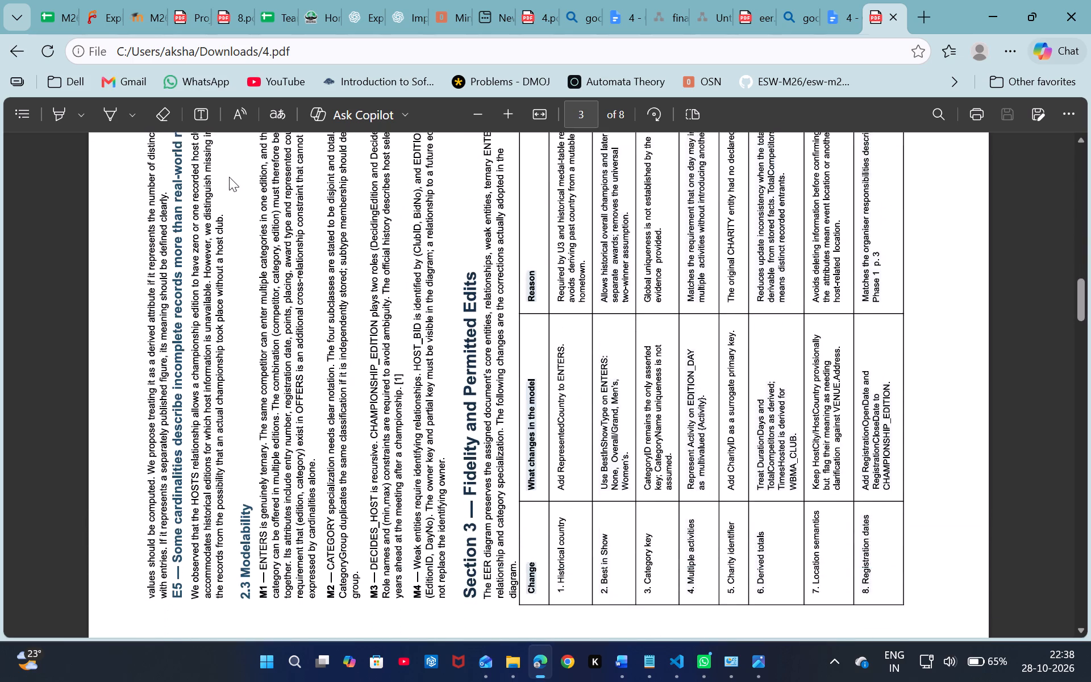
click(890, 15)
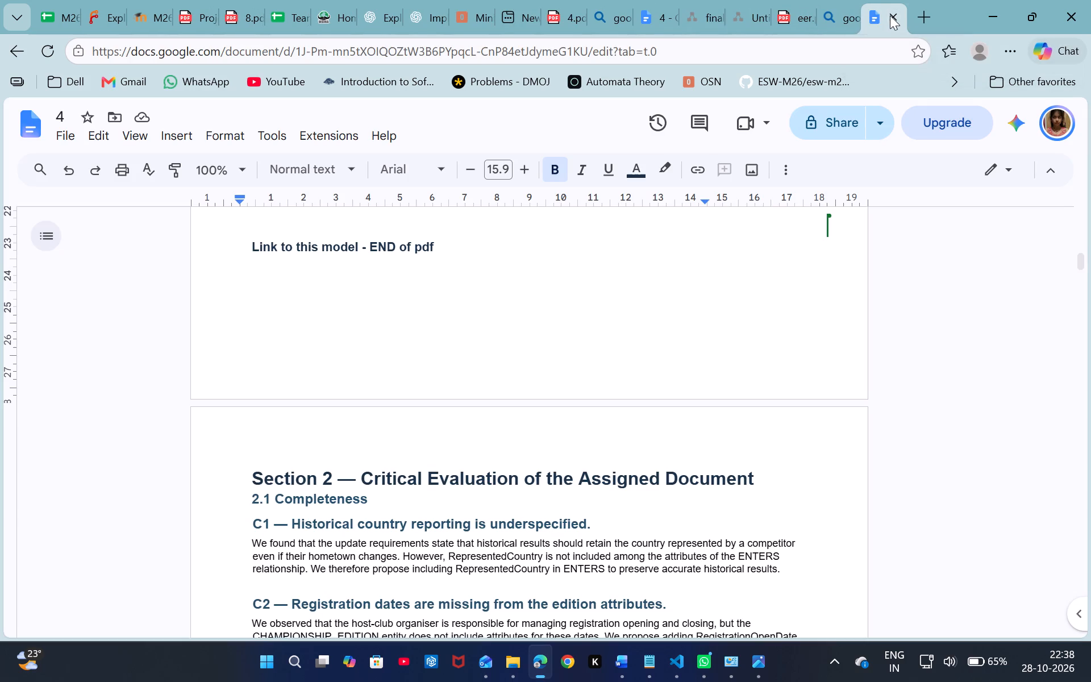
Start printing the Google Docs report again.
click(120, 168)
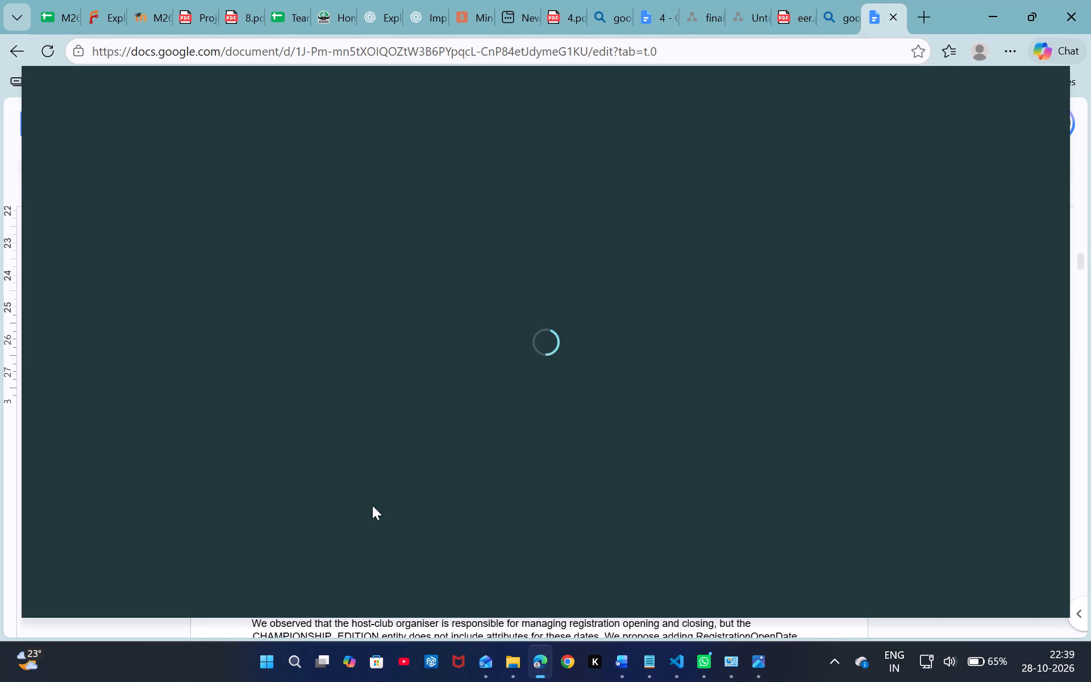
Delete the printed 4 PDF from the Downloads folder and return to the report's print settings.
click(512, 658)
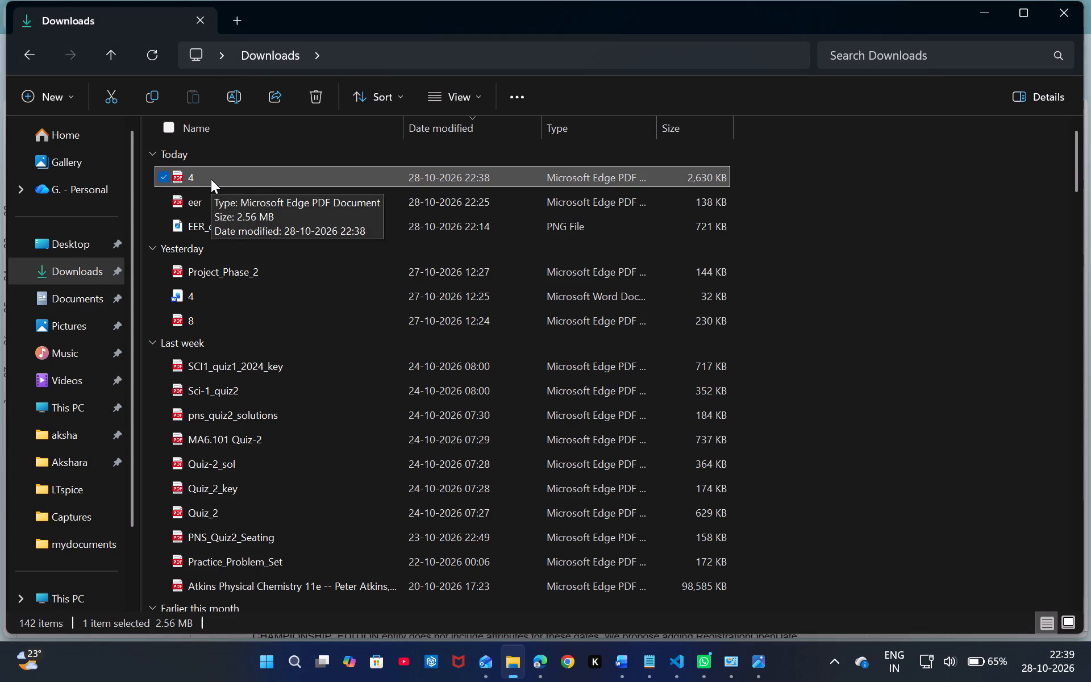
key(Delete)
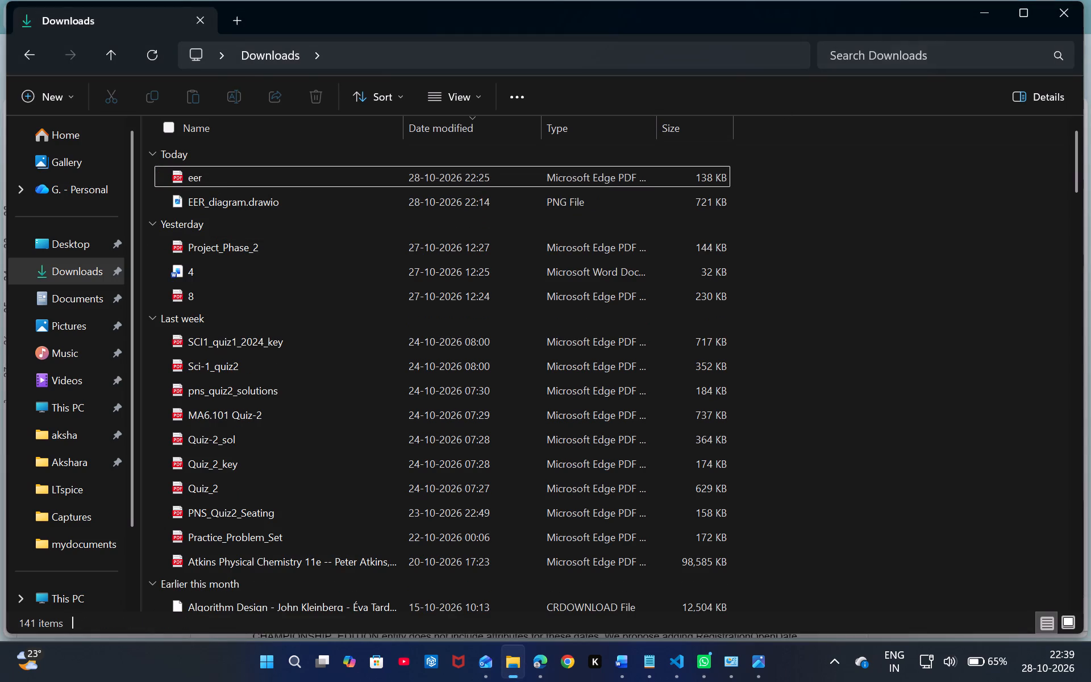
click(980, 20)
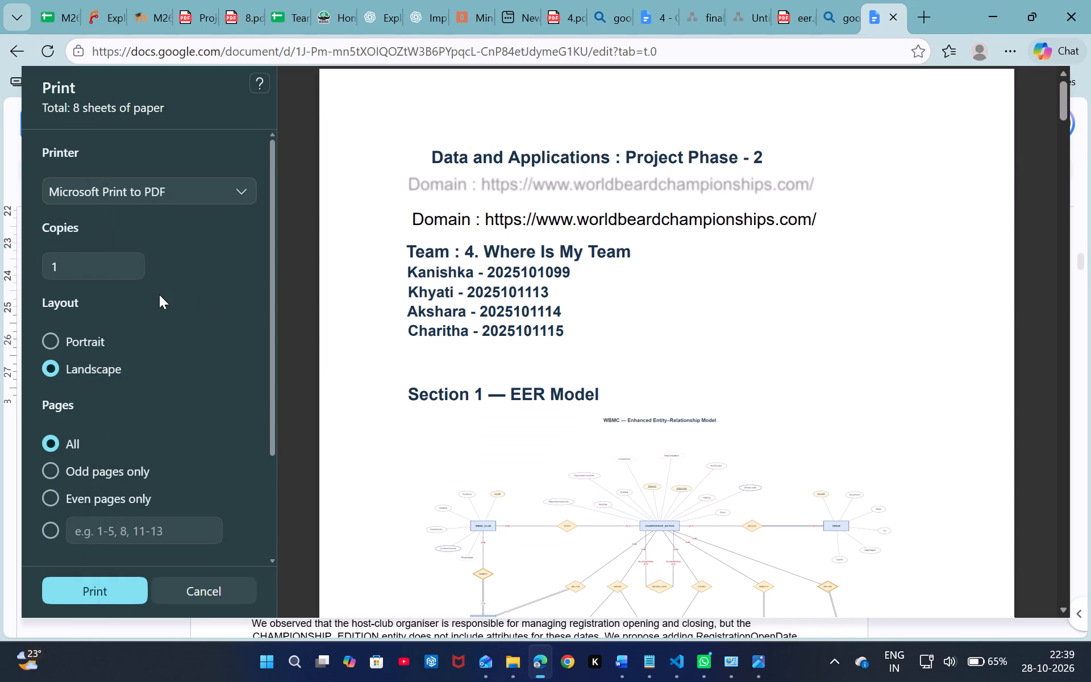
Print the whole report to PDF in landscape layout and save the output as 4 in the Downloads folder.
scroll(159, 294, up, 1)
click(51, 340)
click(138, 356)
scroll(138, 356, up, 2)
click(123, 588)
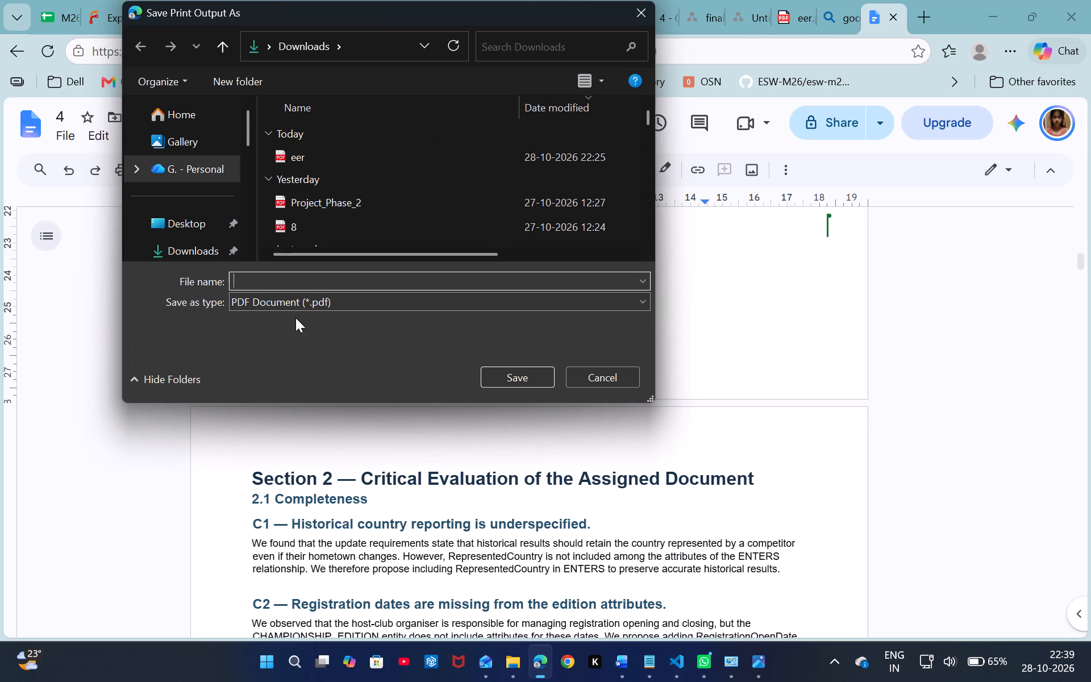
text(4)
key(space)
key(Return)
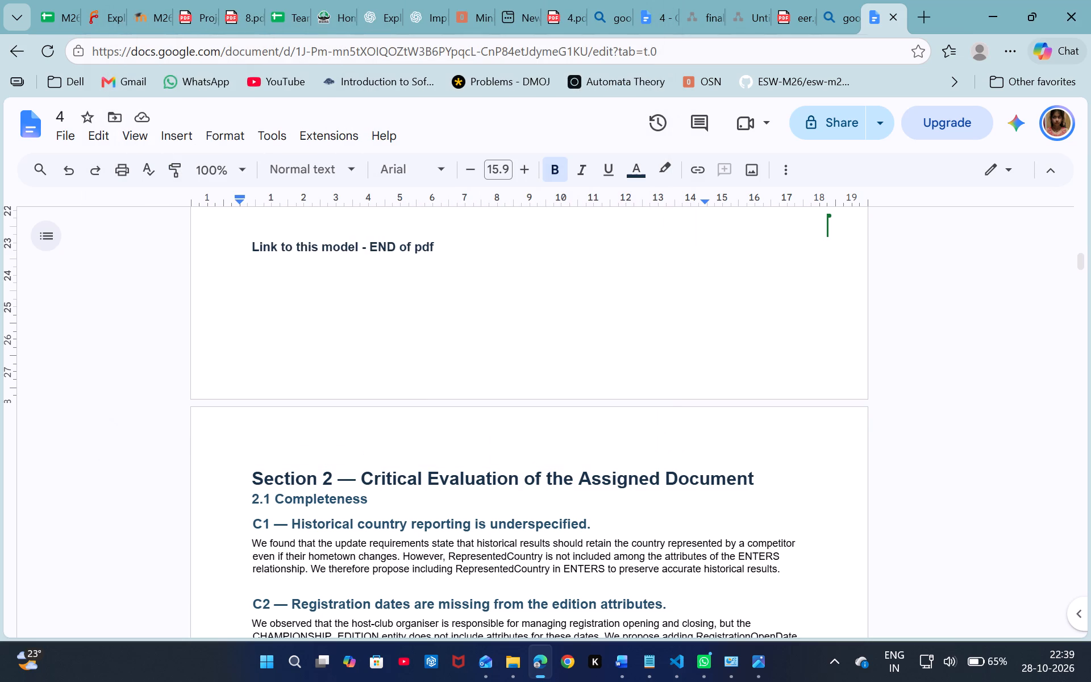
Open the newly saved PDF named 4 from the Downloads folder, reloading it in the viewer.
click(505, 655)
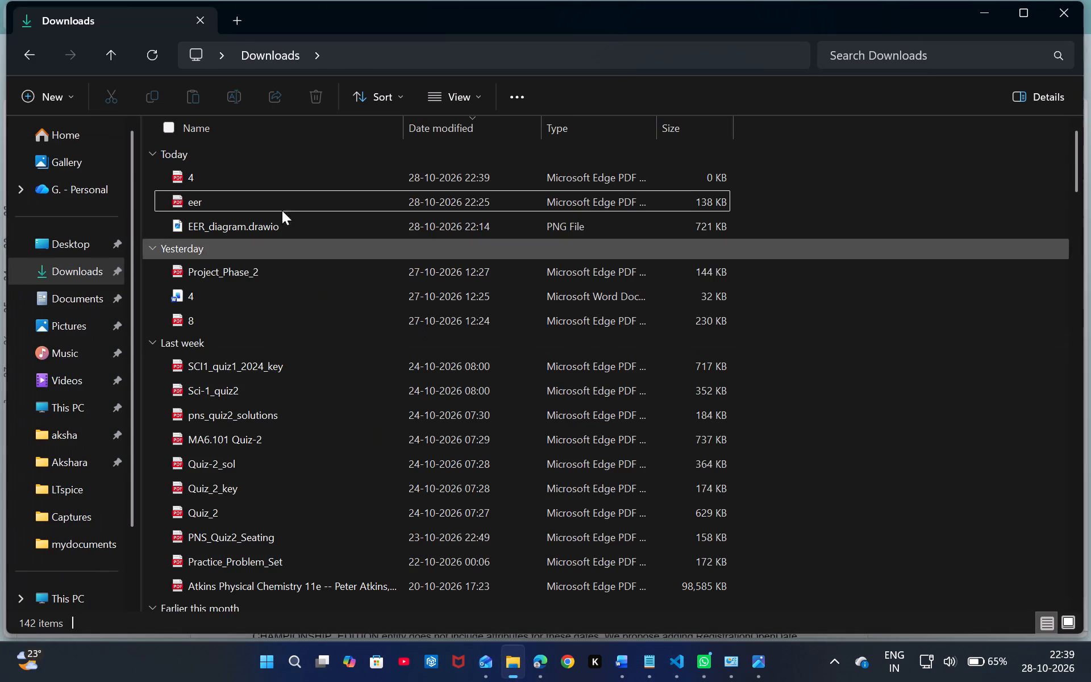
double_click(244, 172)
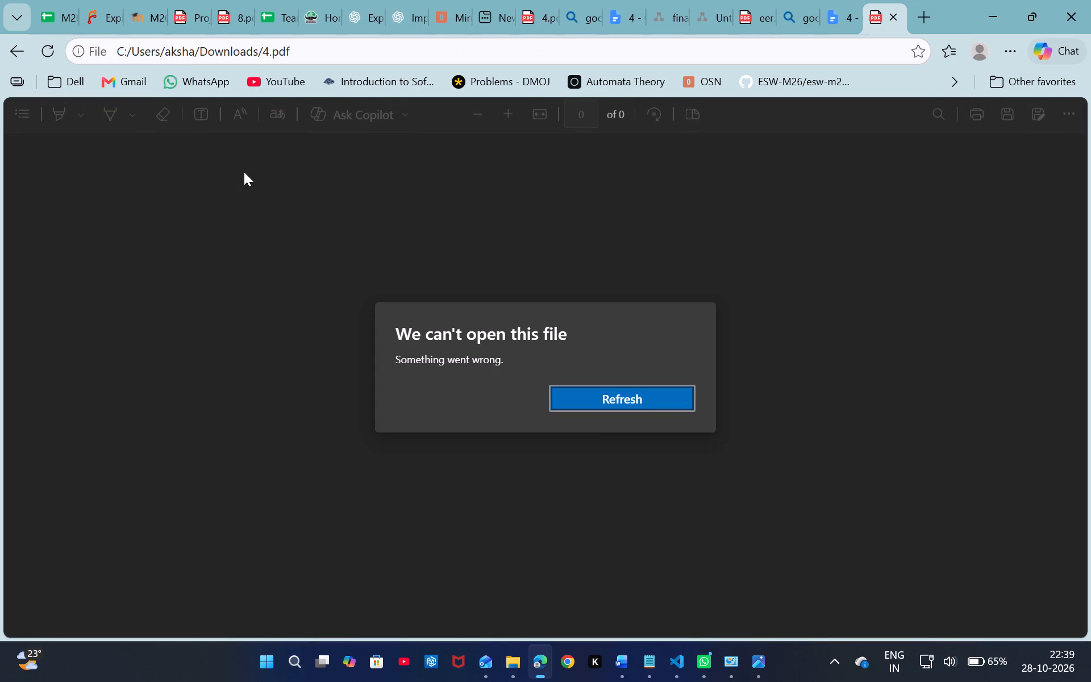
click(893, 19)
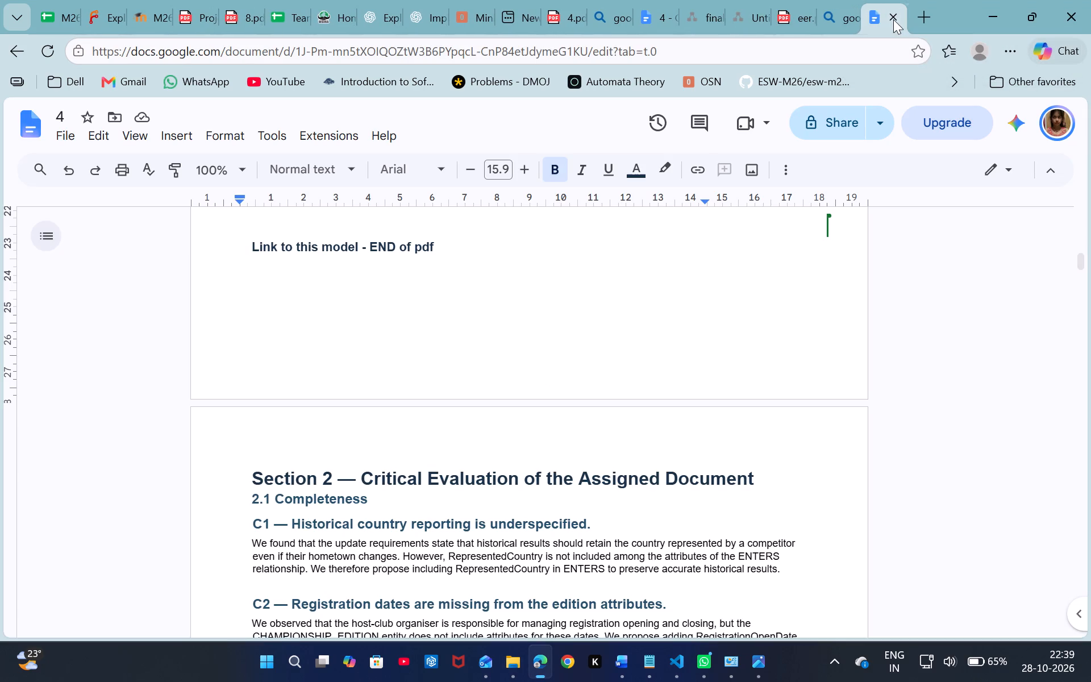
click(514, 658)
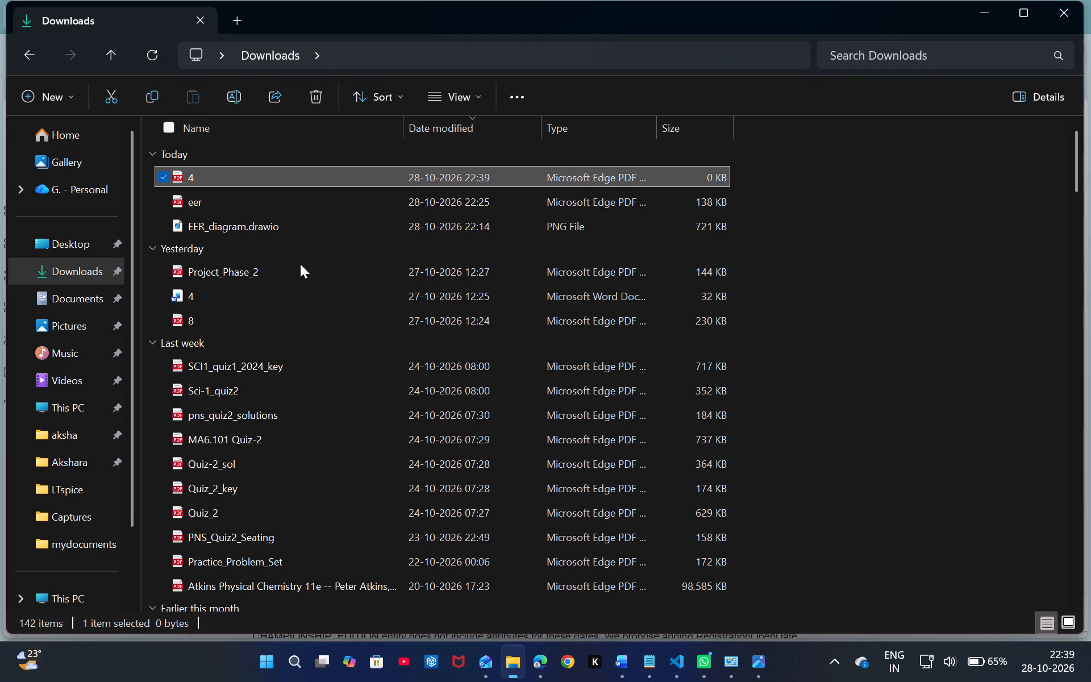
double_click(278, 169)
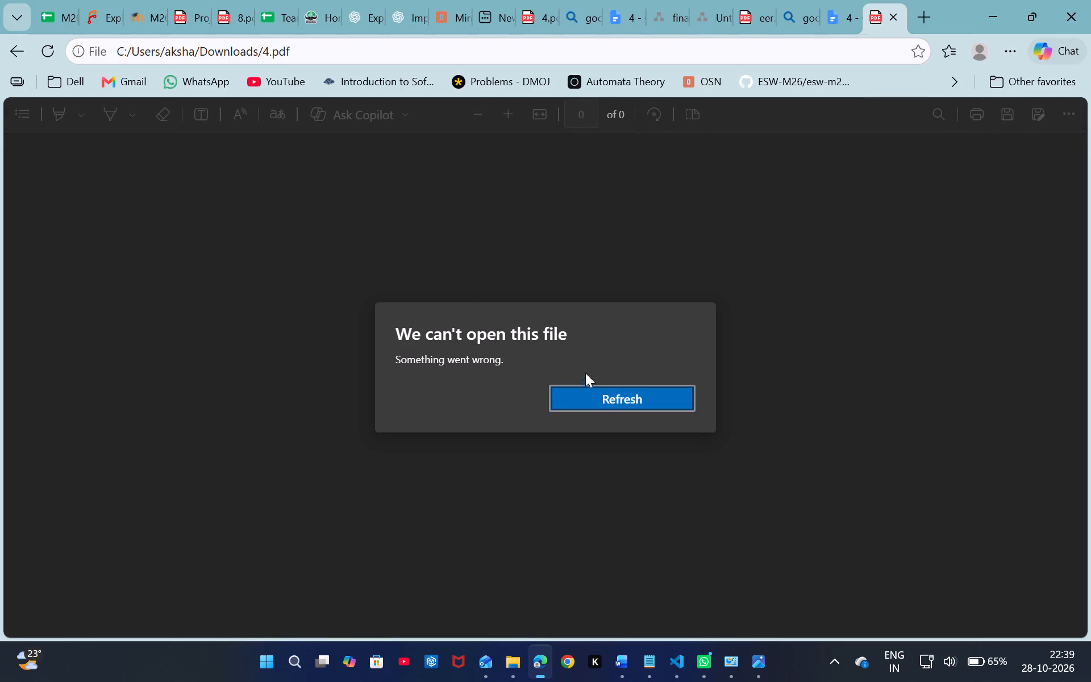
click(602, 397)
scroll(602, 397, down, 3)
click(652, 103)
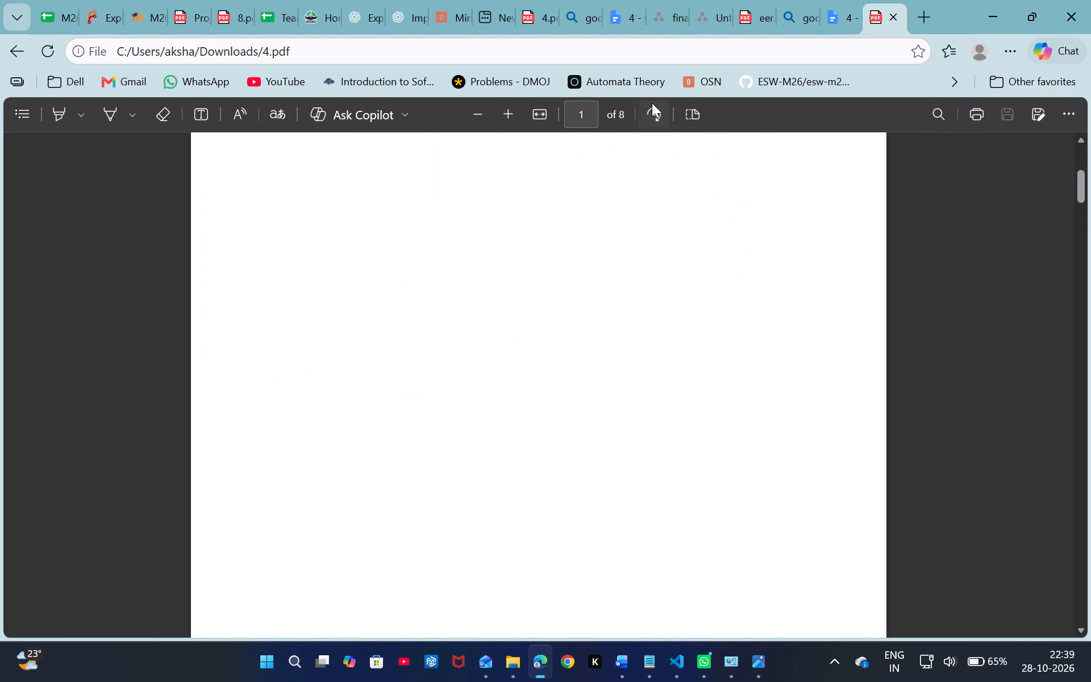
scroll(651, 227, down, 7)
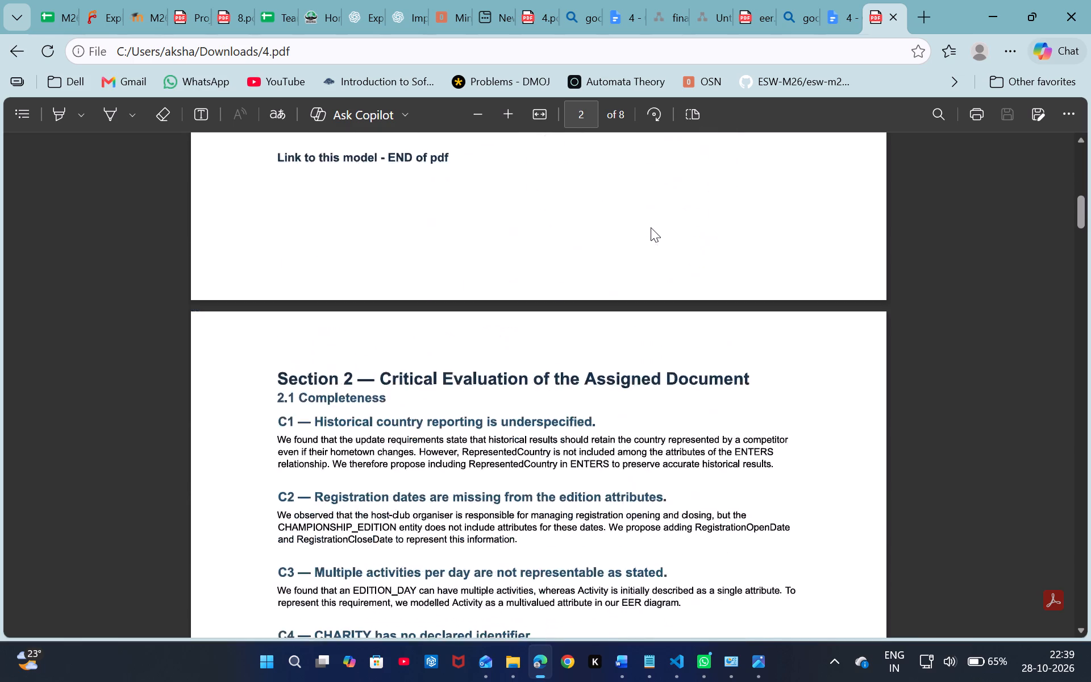
scroll(651, 227, down, 4)
scroll(651, 227, up, 8)
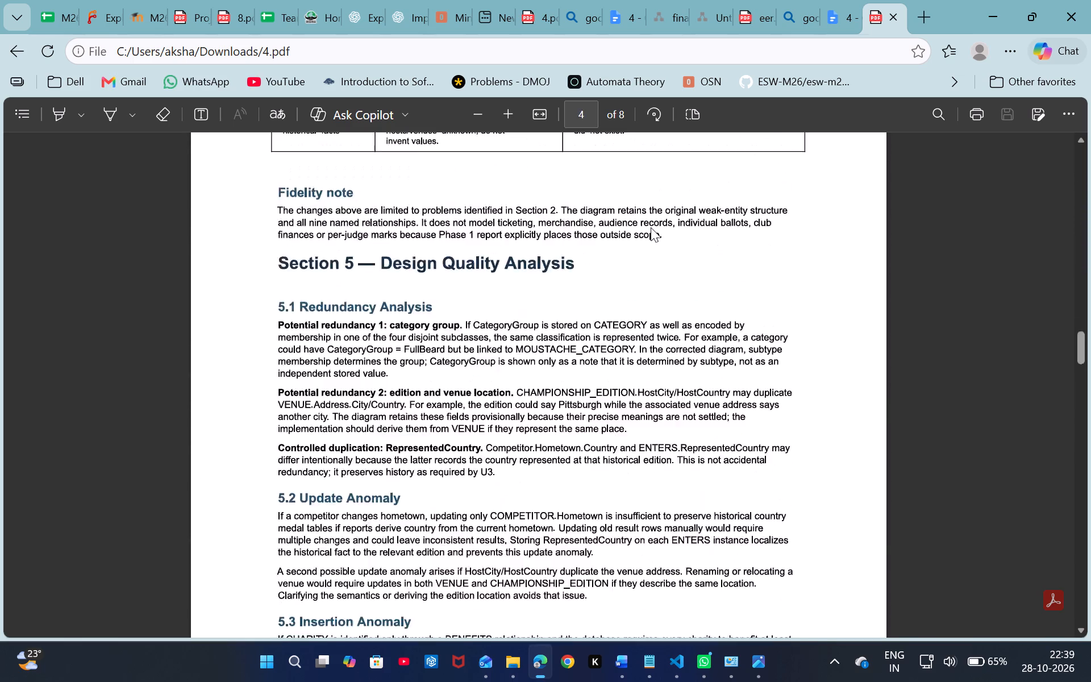
scroll(651, 227, up, 13)
scroll(651, 227, down, 3)
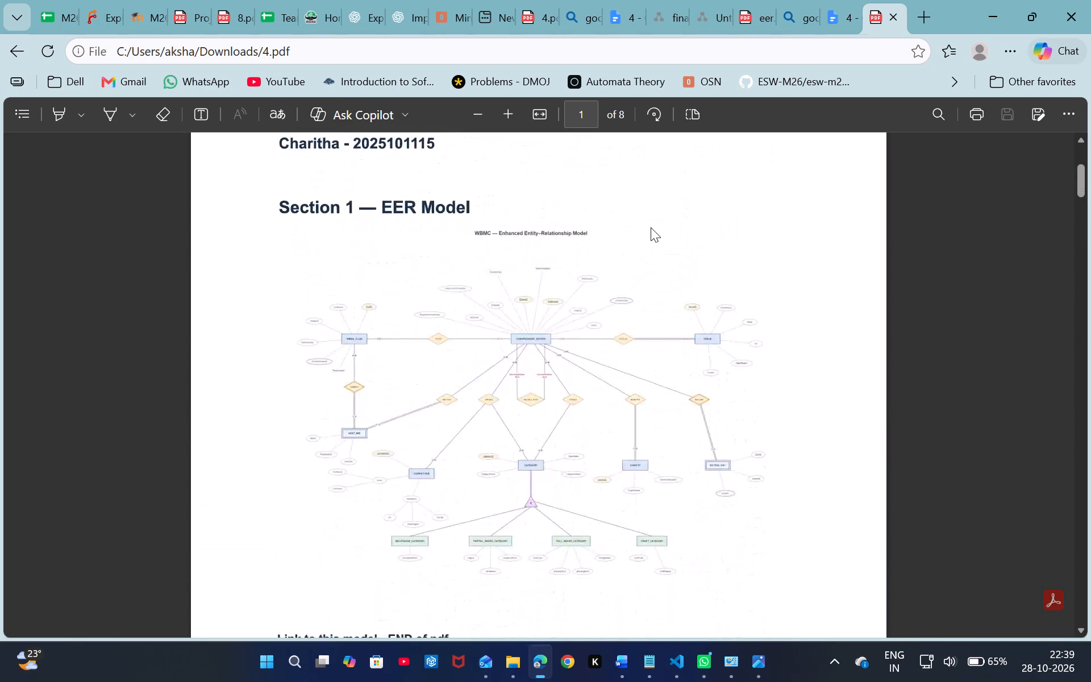
scroll(651, 227, down, 2)
scroll(651, 227, down, 19)
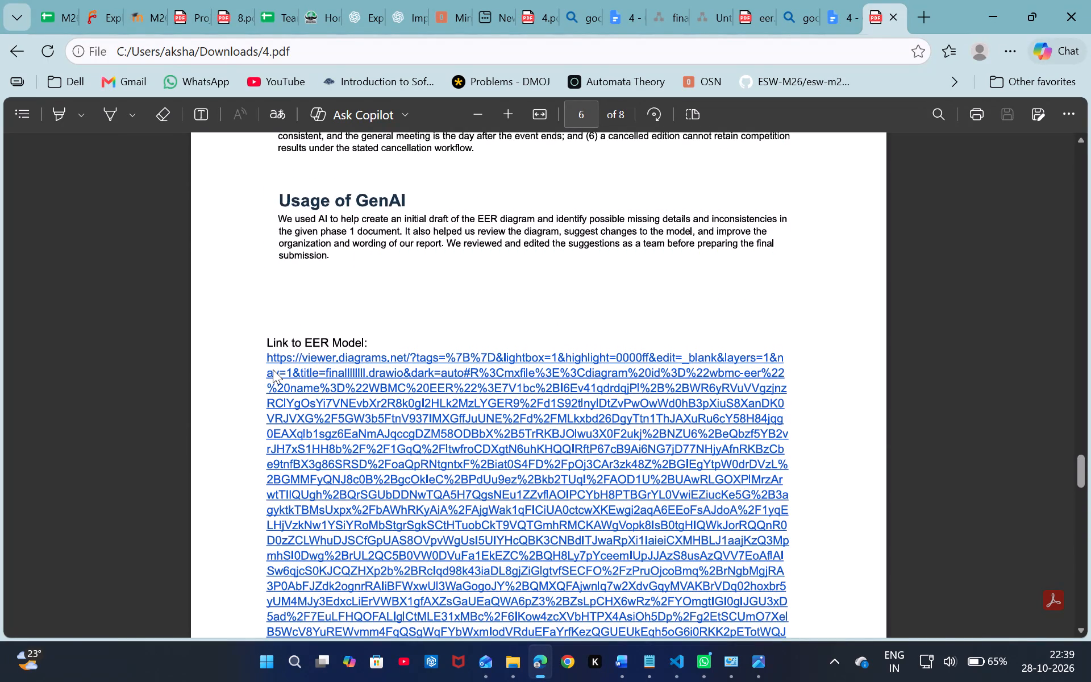
drag(264, 357, 288, 339)
drag(288, 339, 268, 348)
drag(268, 348, 315, 414)
double_click(280, 213)
drag(280, 213, 413, 393)
click(564, 213)
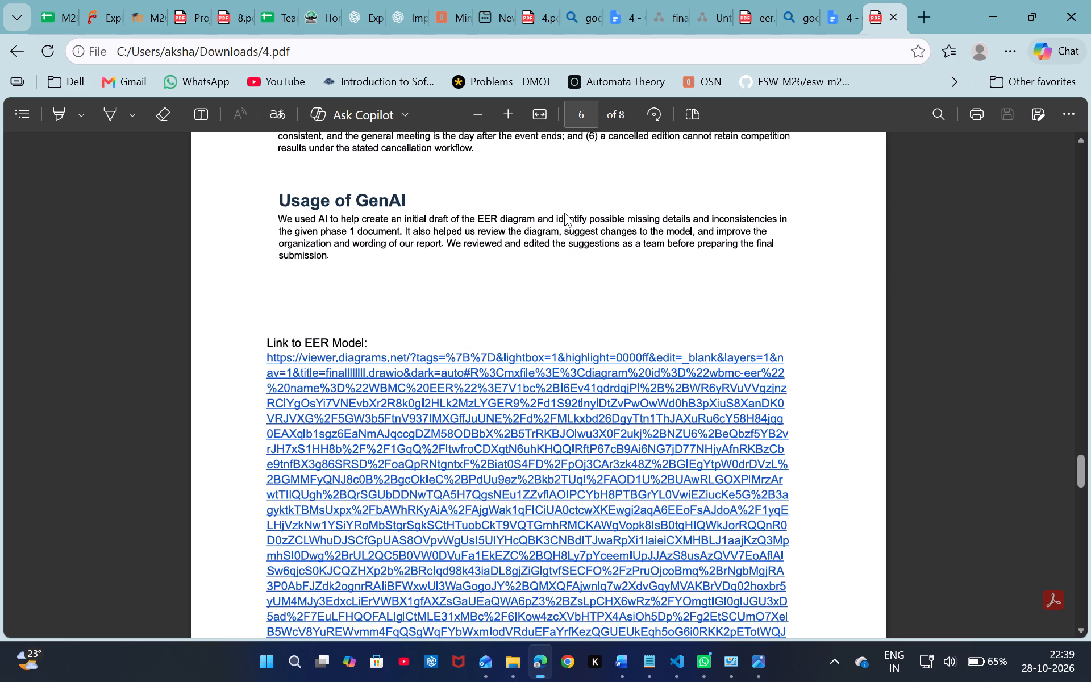
drag(564, 213, 638, 355)
drag(270, 196, 516, 391)
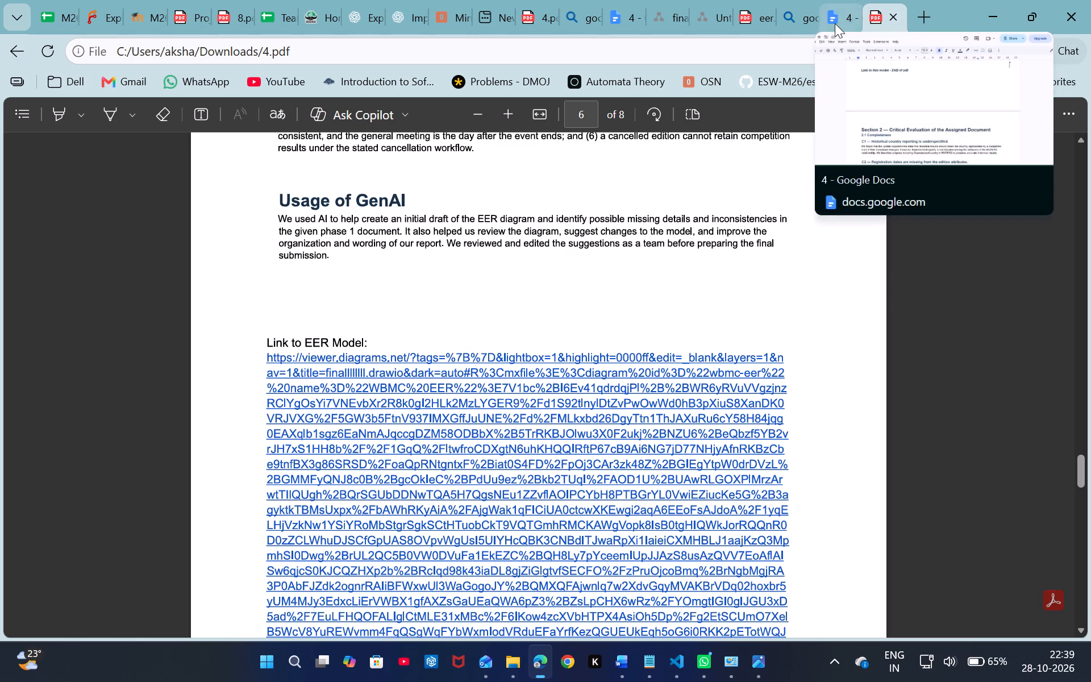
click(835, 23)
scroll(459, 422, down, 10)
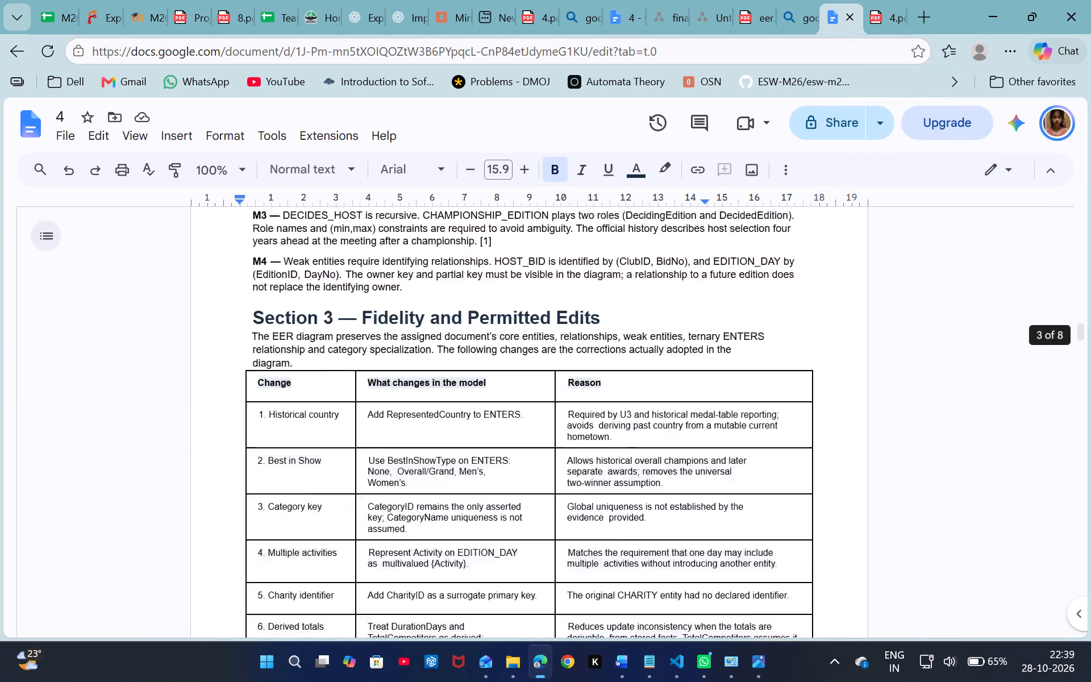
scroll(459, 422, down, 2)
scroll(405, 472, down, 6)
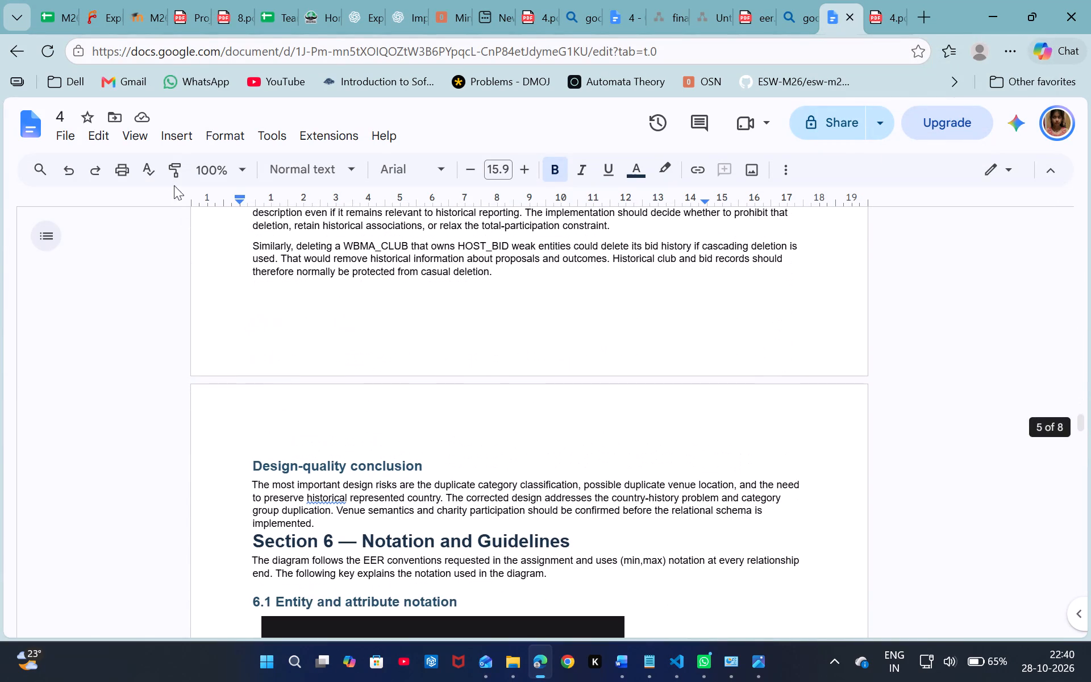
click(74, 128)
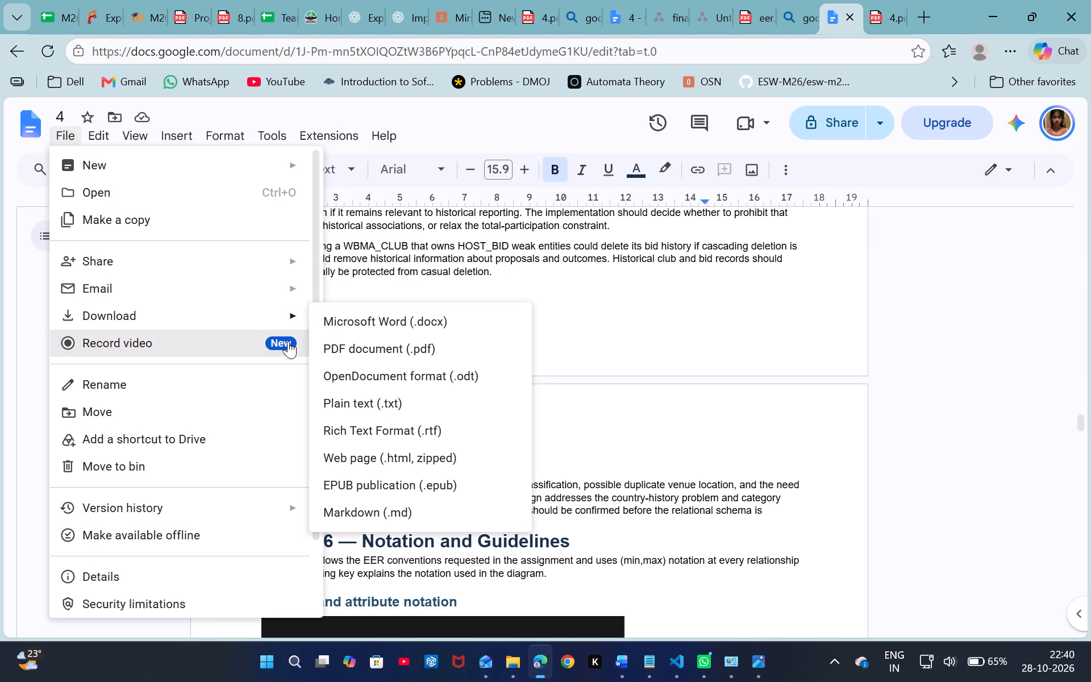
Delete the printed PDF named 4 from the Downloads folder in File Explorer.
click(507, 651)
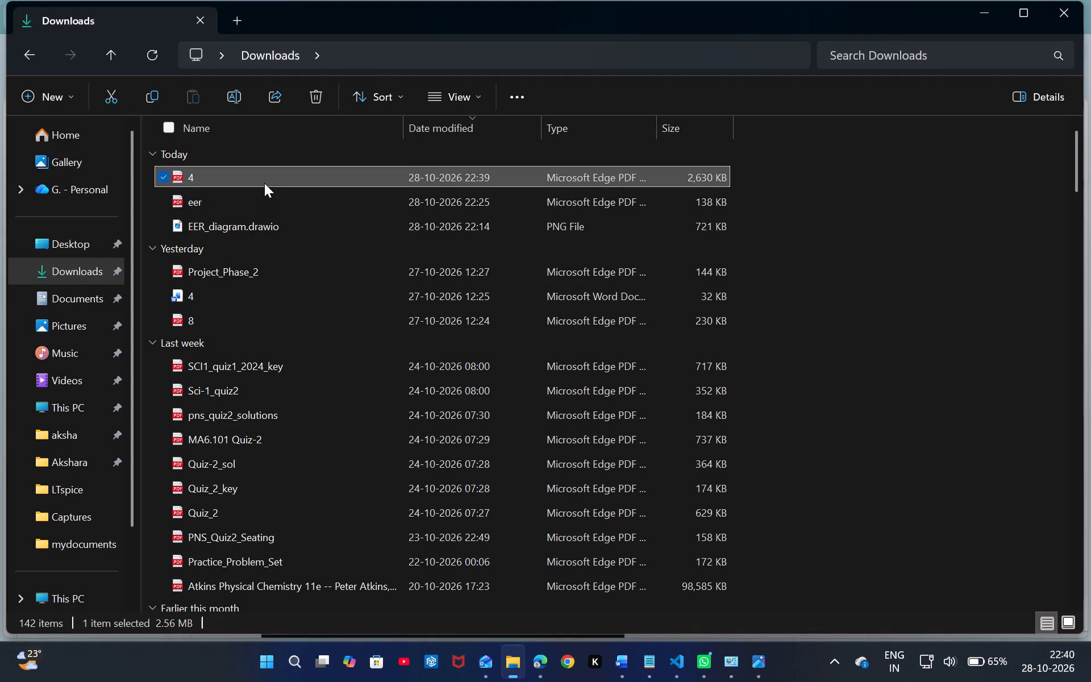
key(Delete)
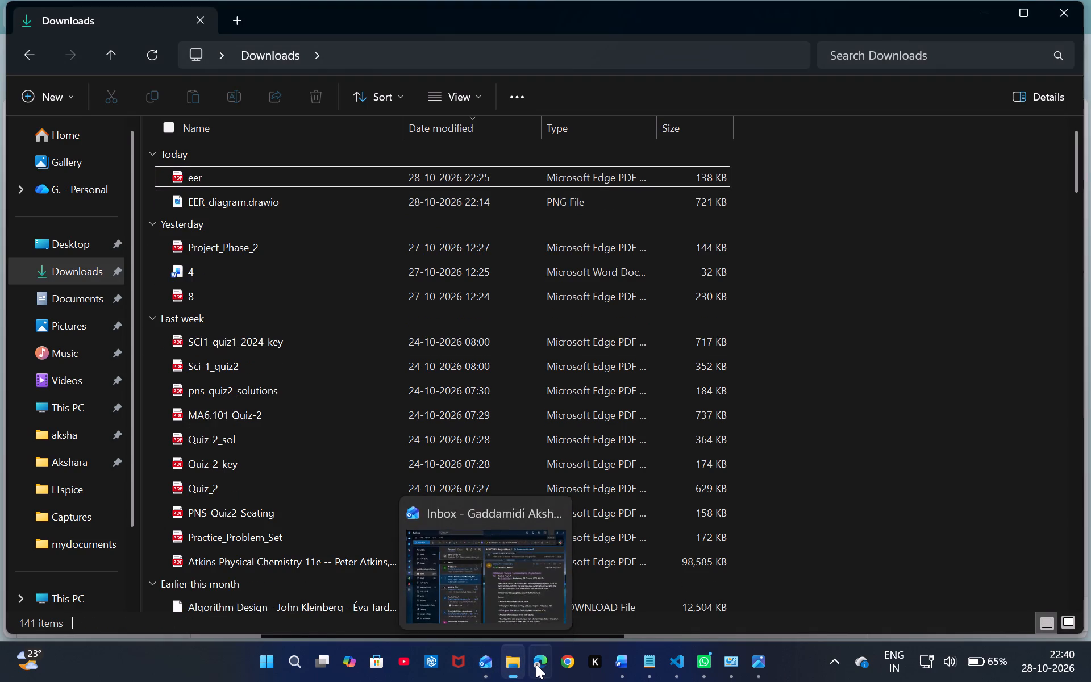
Switch back to the report in Google Docs and download it as a PDF document (.pdf).
click(536, 664)
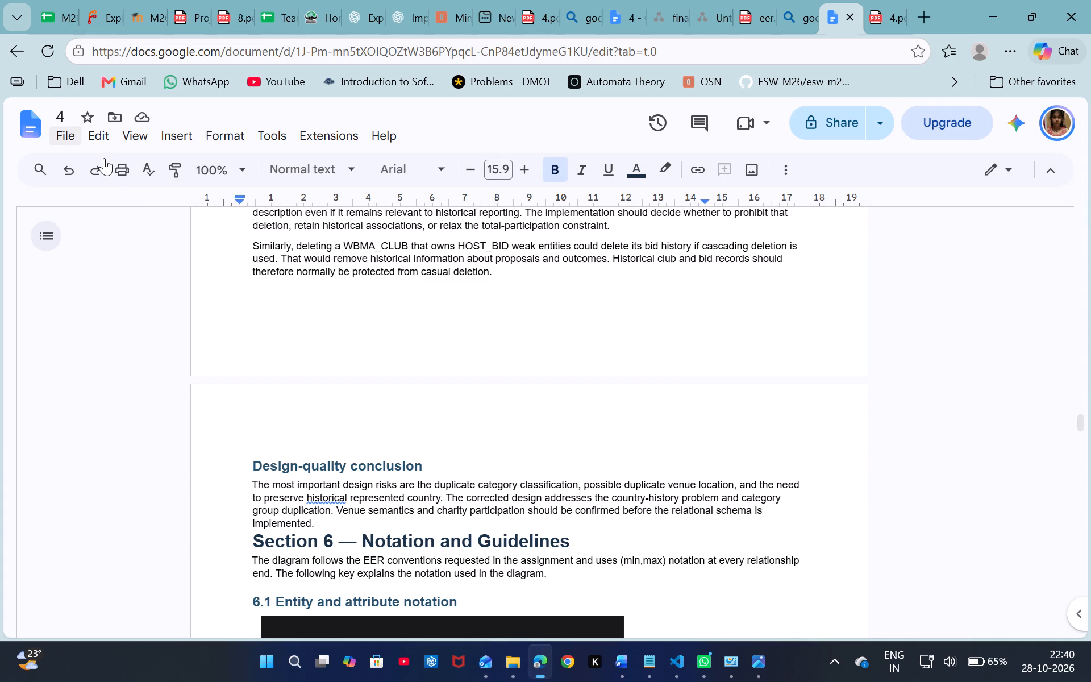
drag(69, 136, 158, 313)
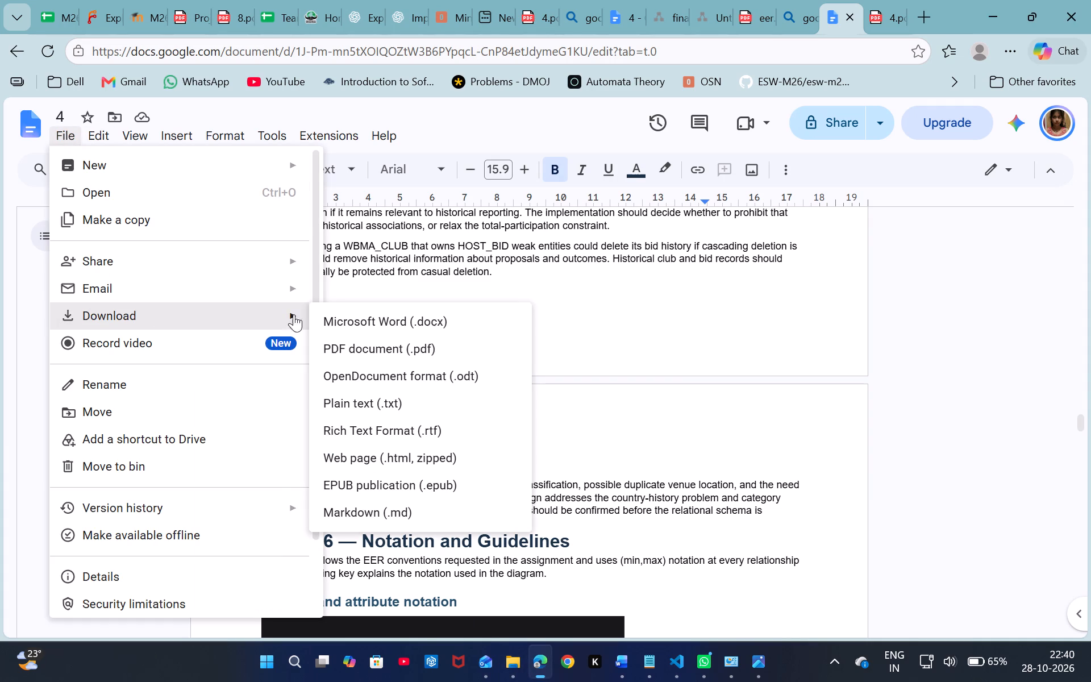
click(356, 351)
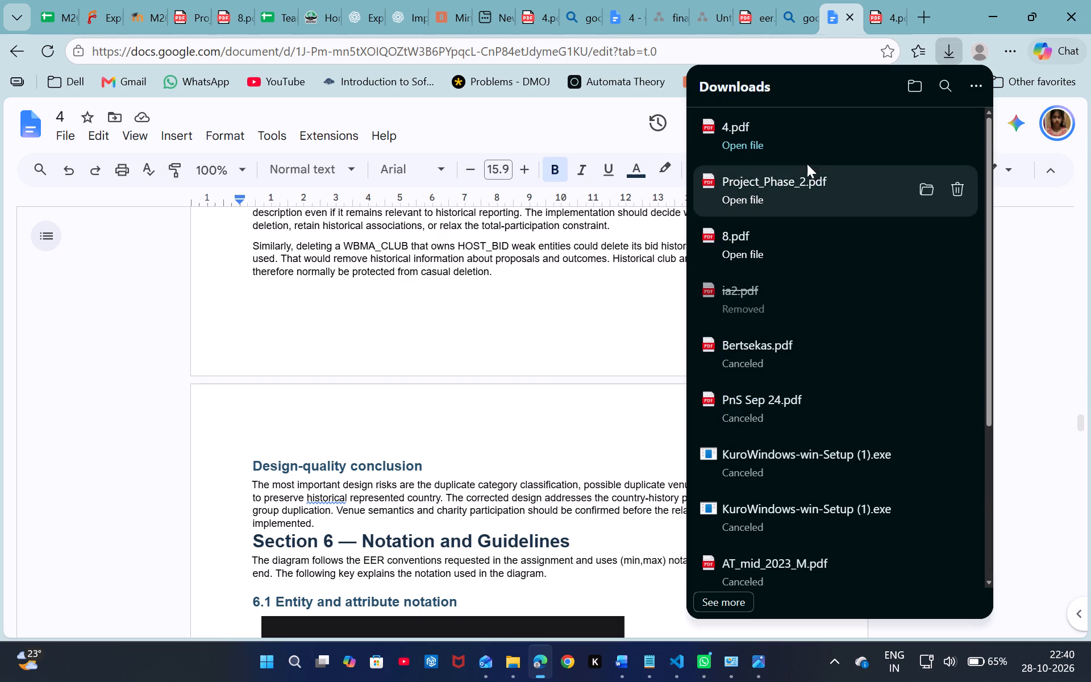
Open the newly downloaded 4.pdf and rotate its sideways pages until the text reads upright.
click(749, 144)
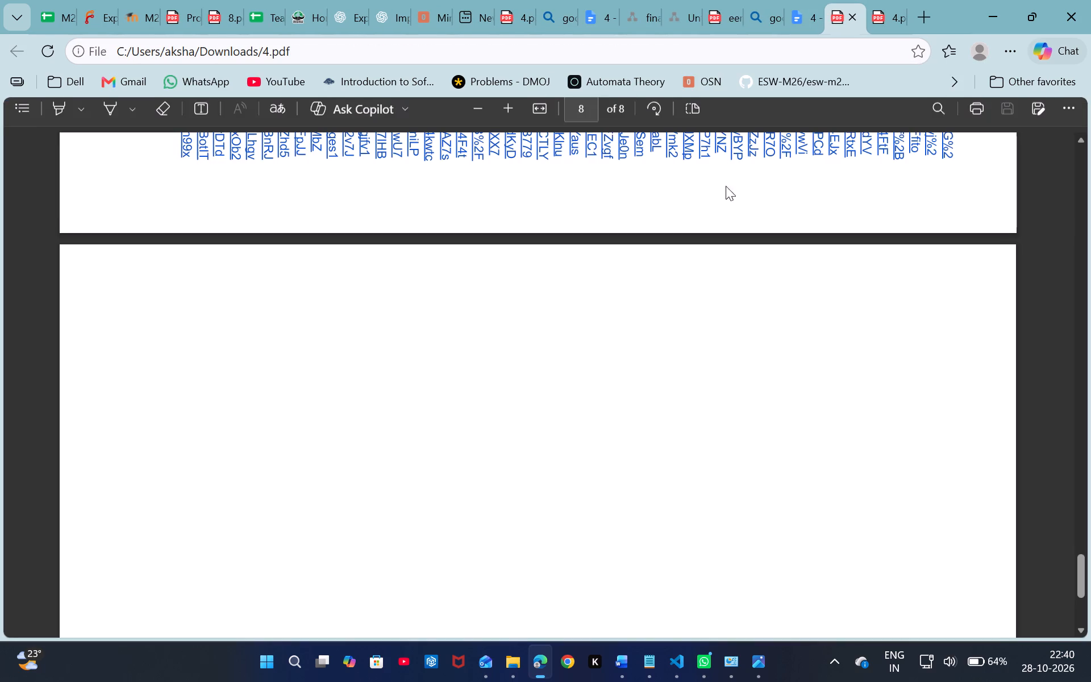
scroll(669, 261, up, 5)
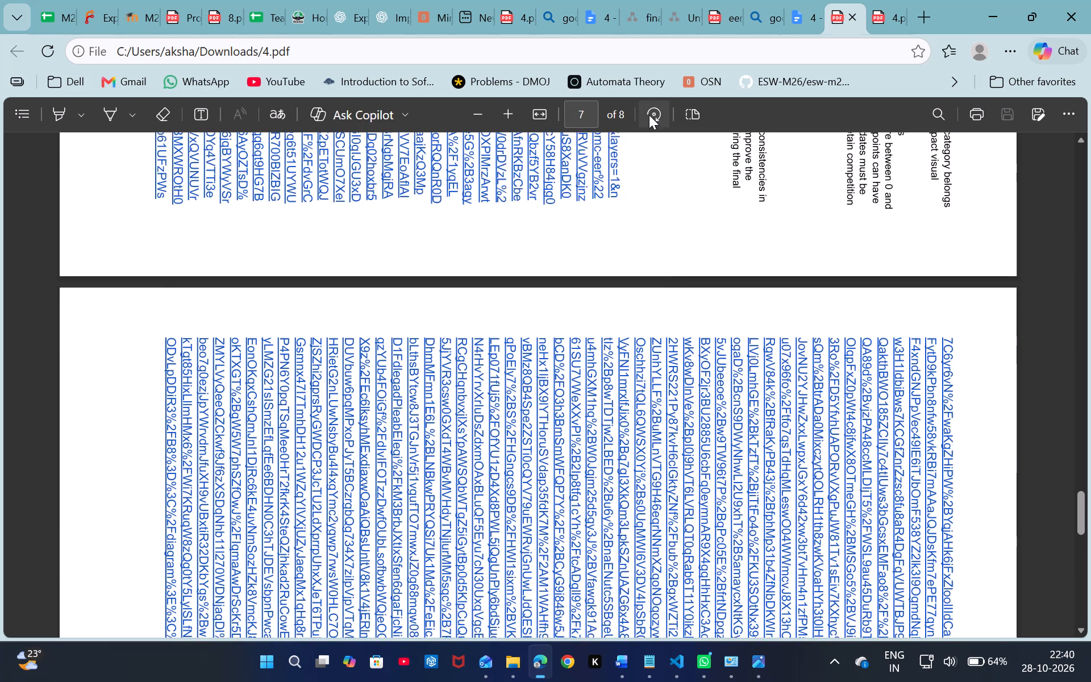
click(649, 115)
click(649, 115)
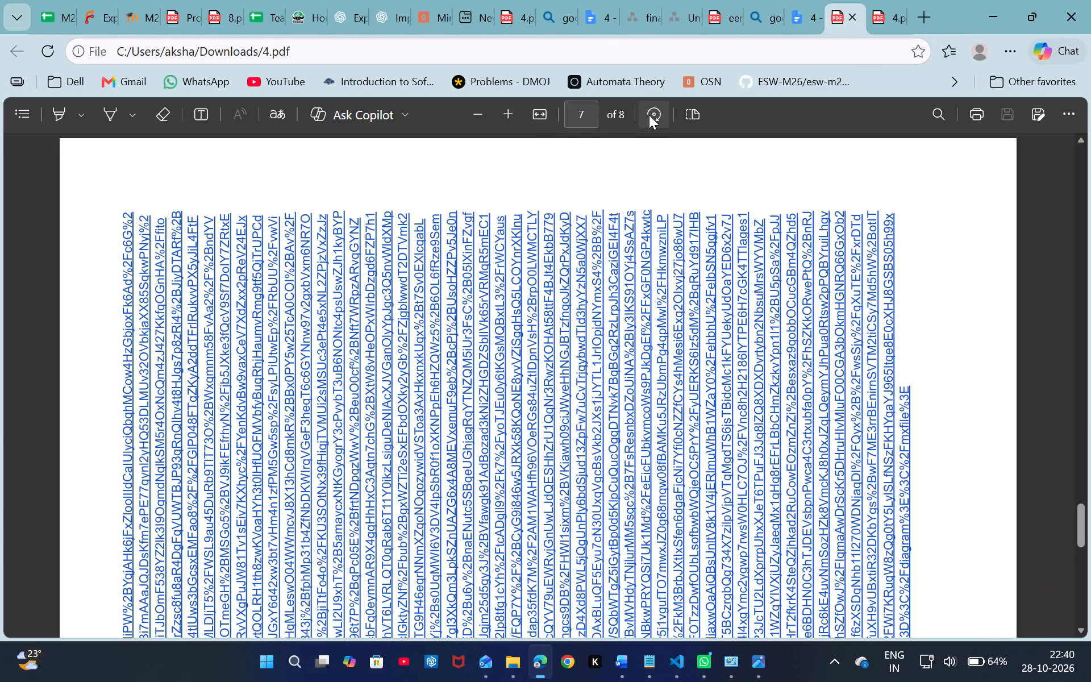
click(649, 115)
click(649, 115)
click(649, 115)
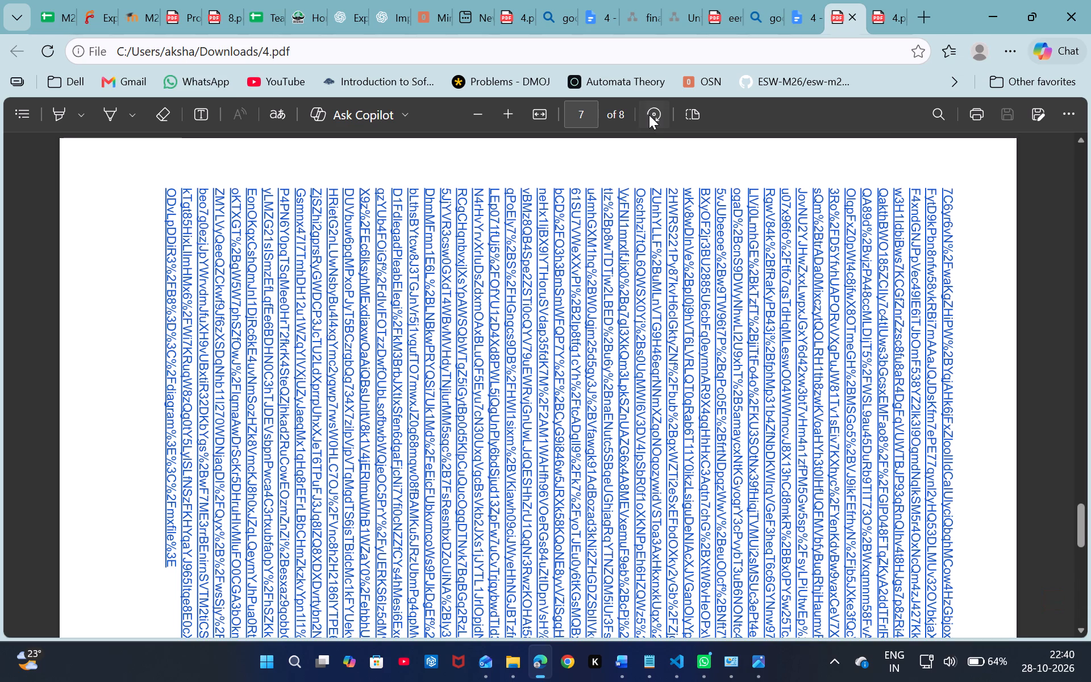
click(649, 115)
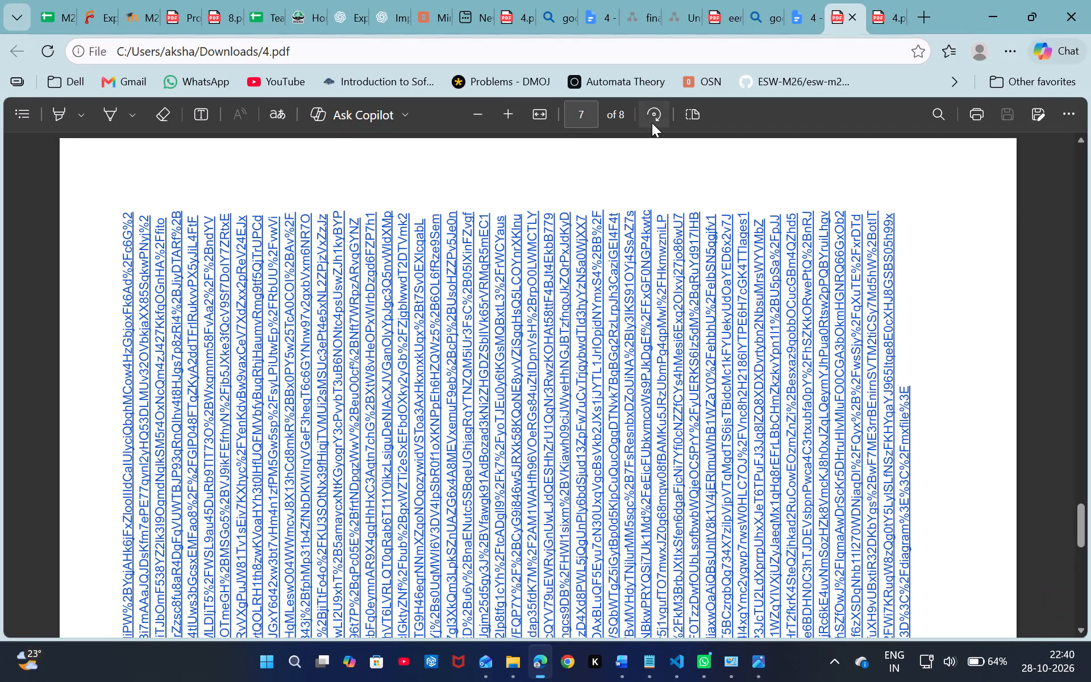
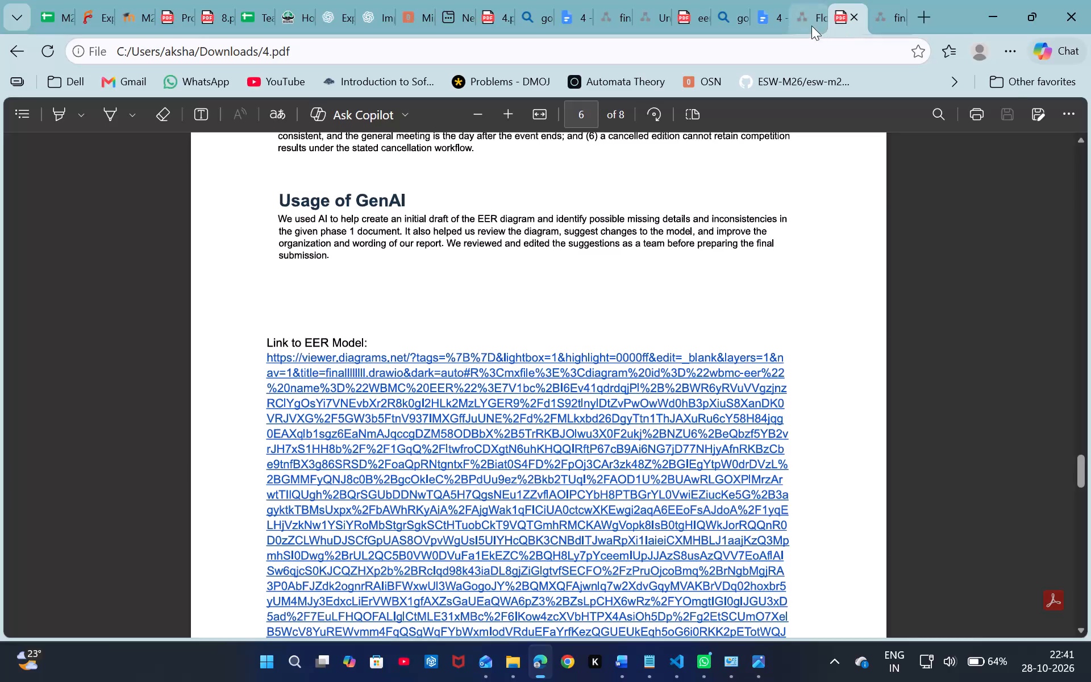
Check the EER diagram opened from the report's link, and close the duplicate diagram tab and the spare 4.pdf tab.
click(811, 26)
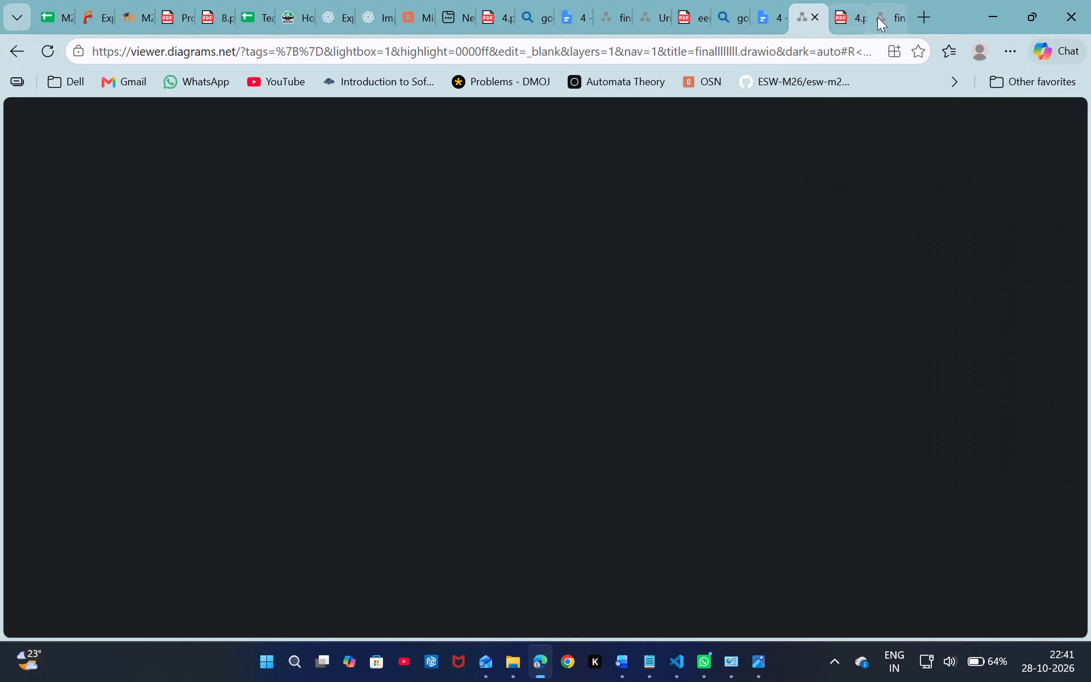
click(902, 16)
click(893, 14)
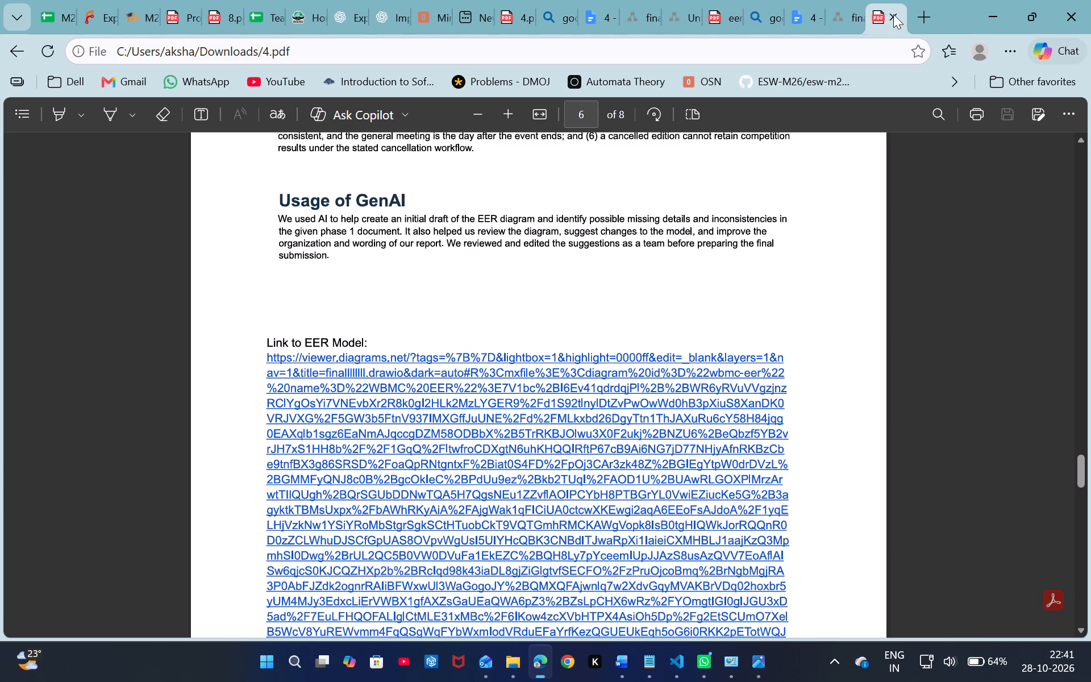
click(848, 13)
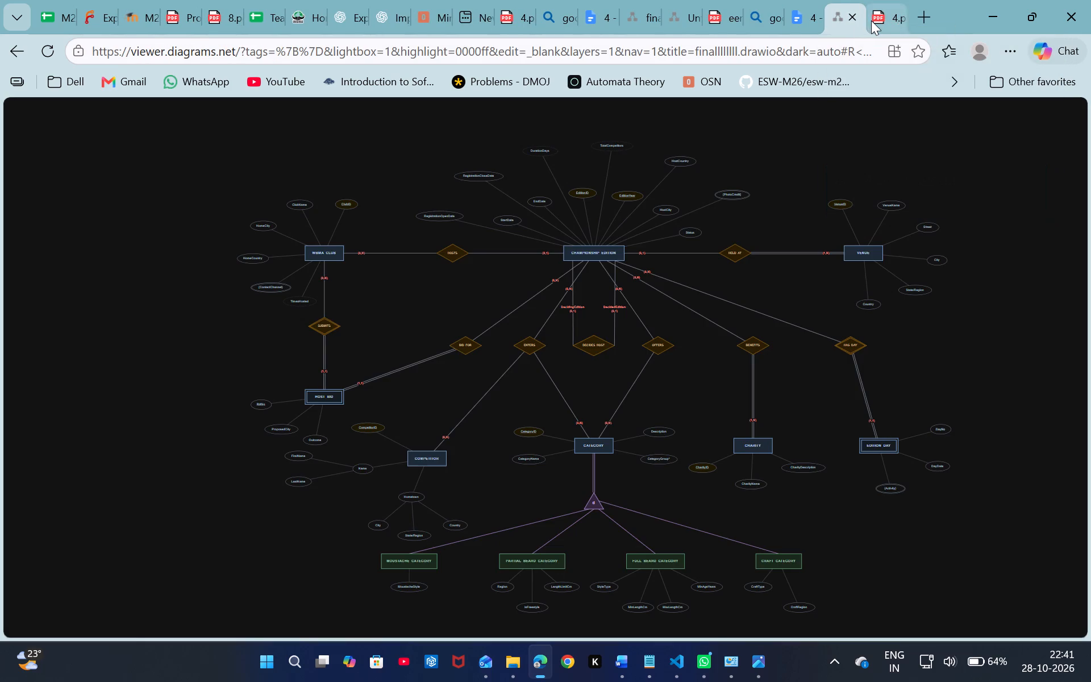
click(871, 20)
click(560, 402)
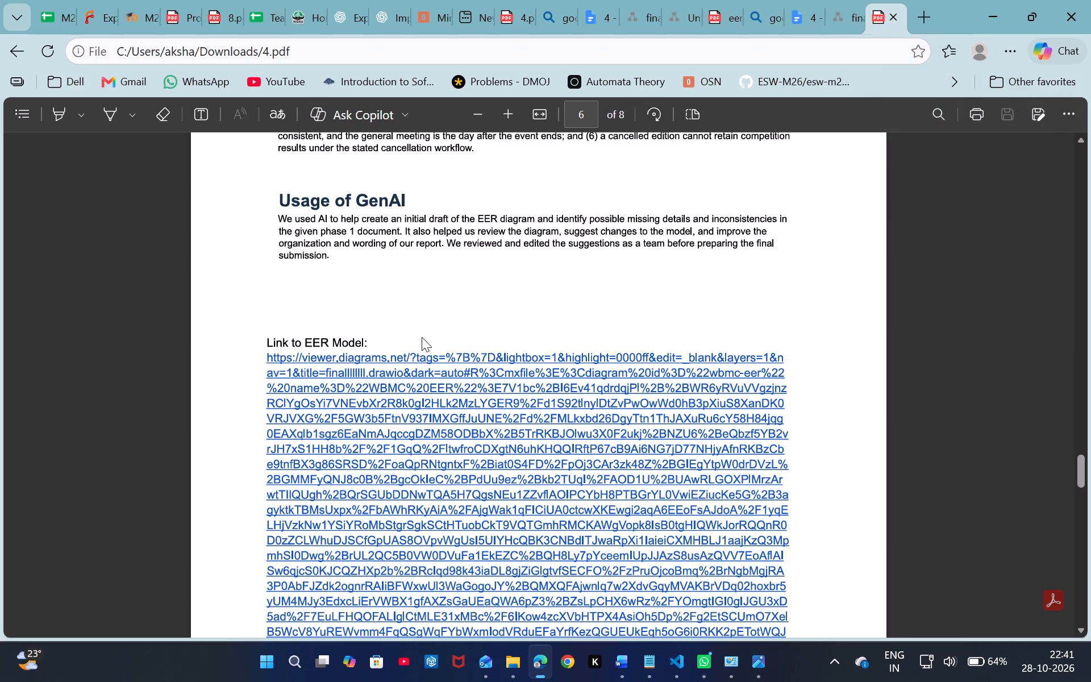
click(890, 16)
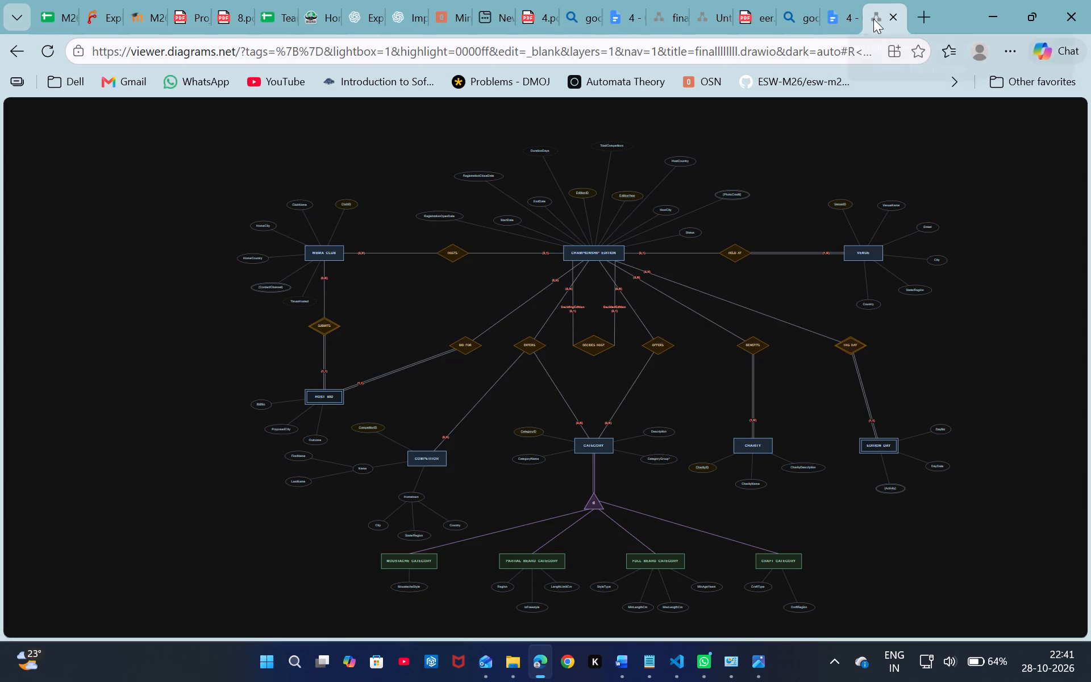
Return from the diagram viewer to 4.pdf and examine the domain and team heading and the Section 1 EER diagram on its first page.
click(10, 41)
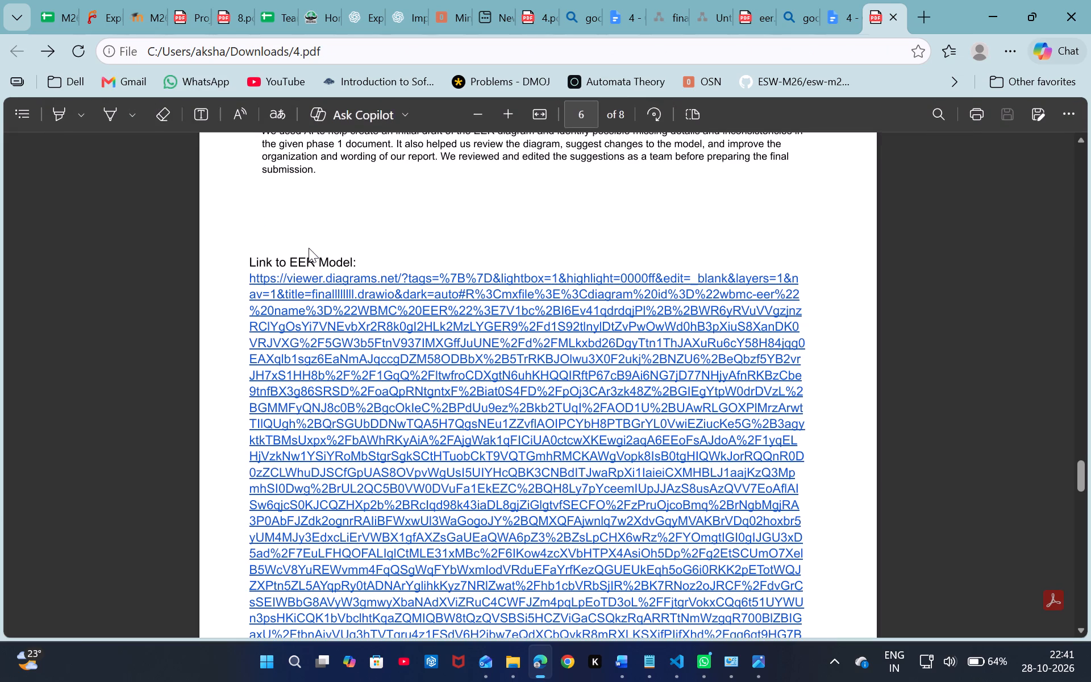
scroll(309, 248, up, 15)
scroll(309, 248, up, 6)
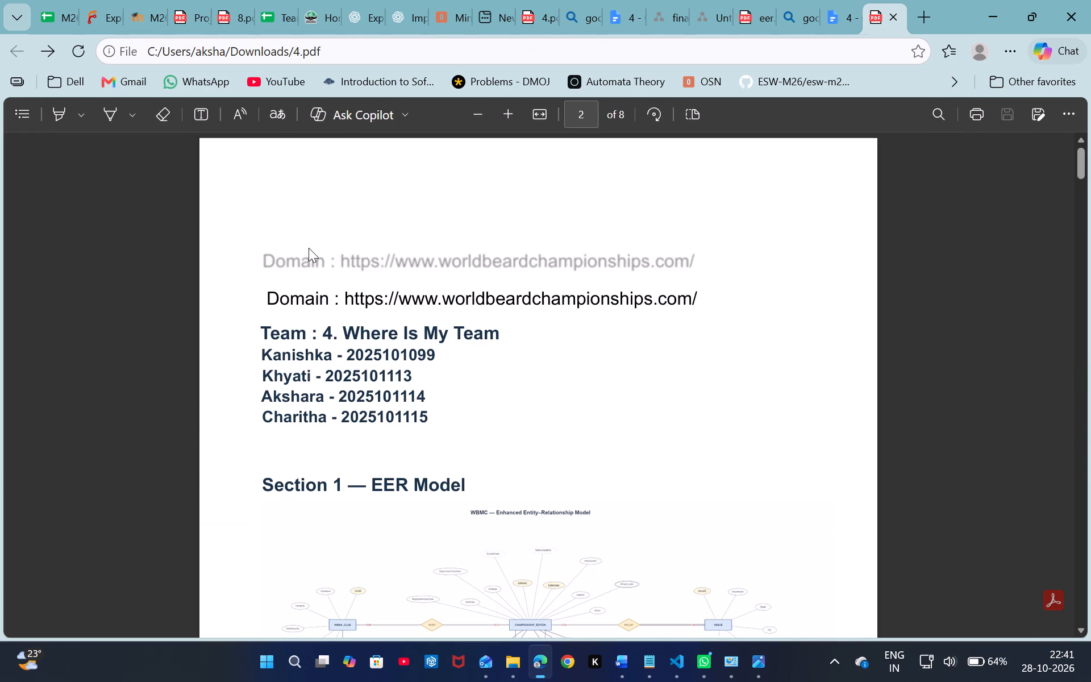
scroll(309, 248, down, 5)
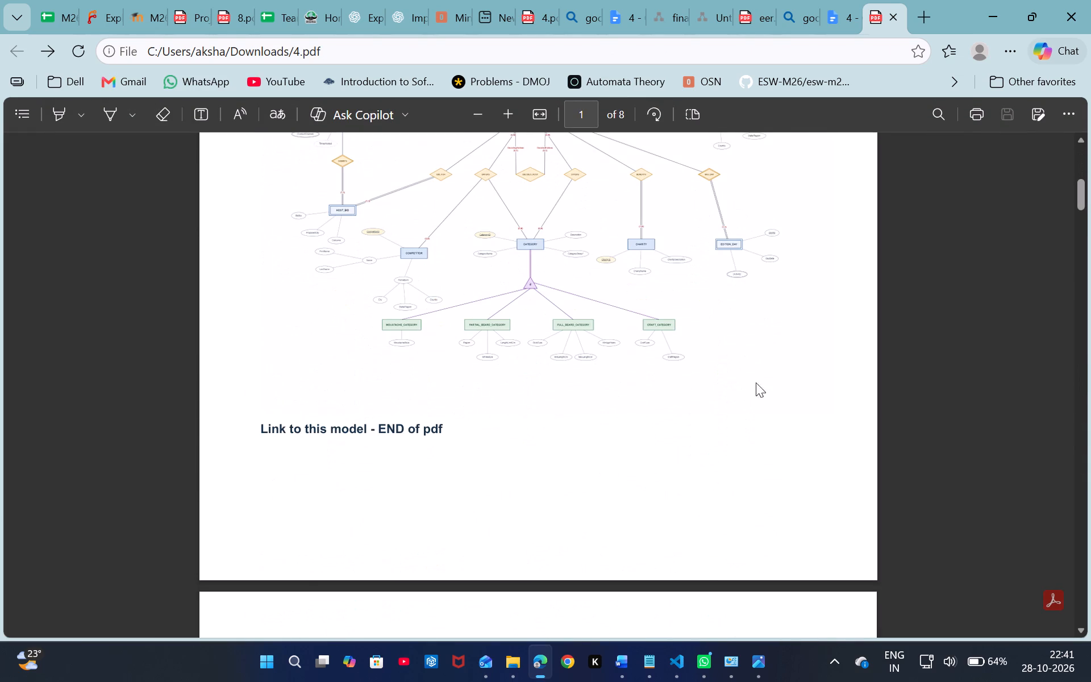
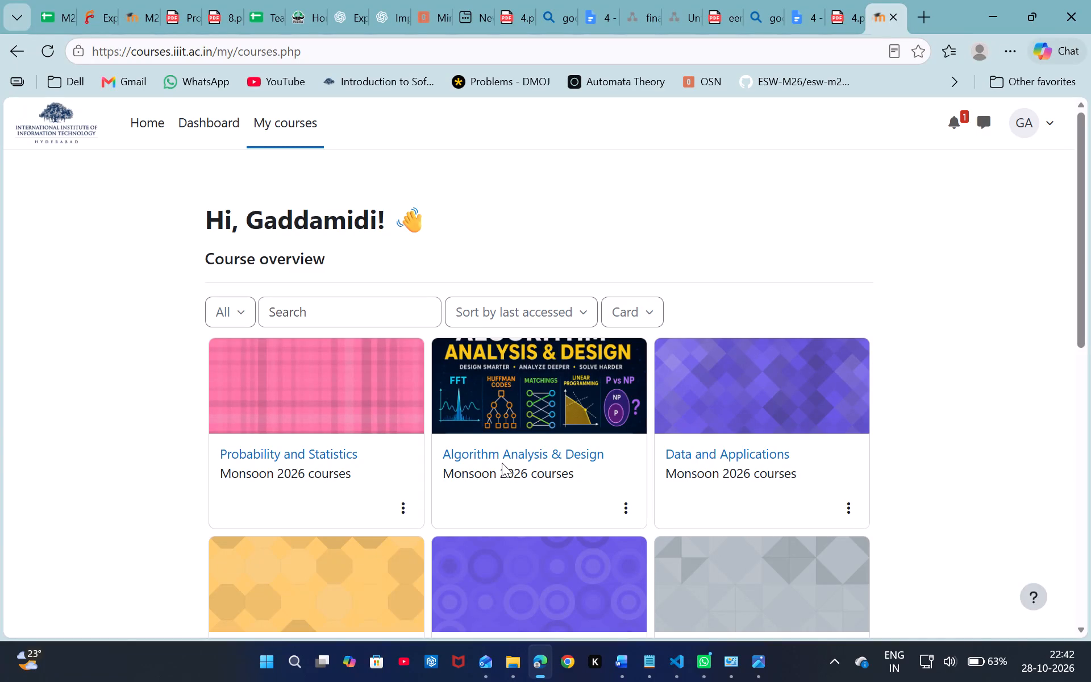
Open the Phase 2 assignment from the Project section of the Data and Applications course.
scroll(502, 463, down, 3)
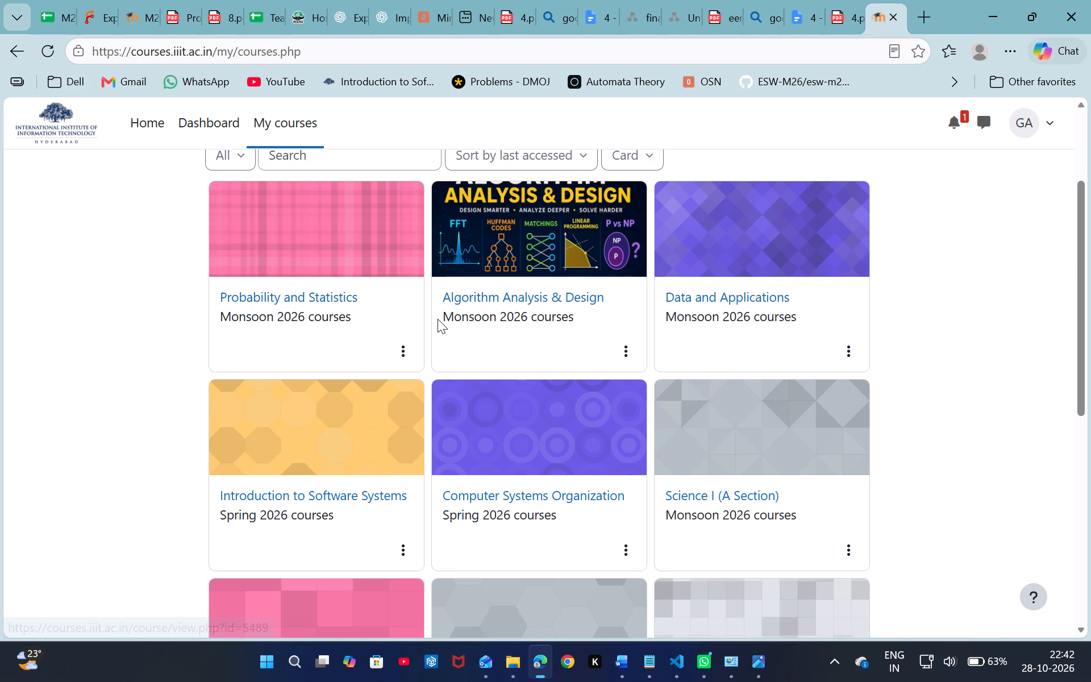
scroll(438, 319, down, 1)
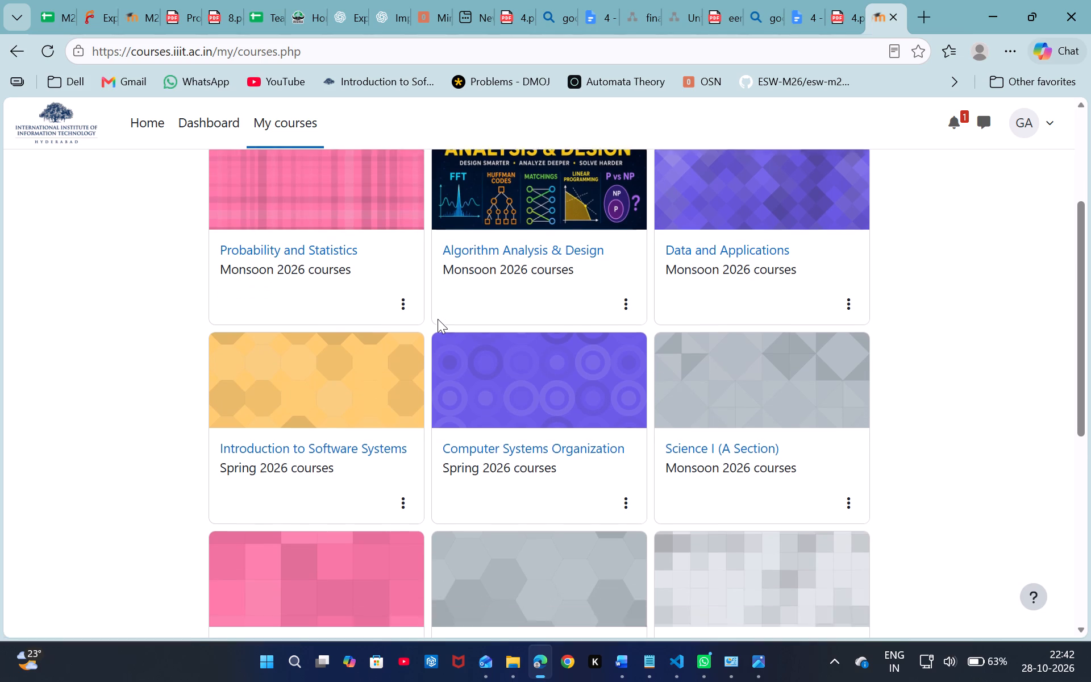
scroll(438, 319, down, 1)
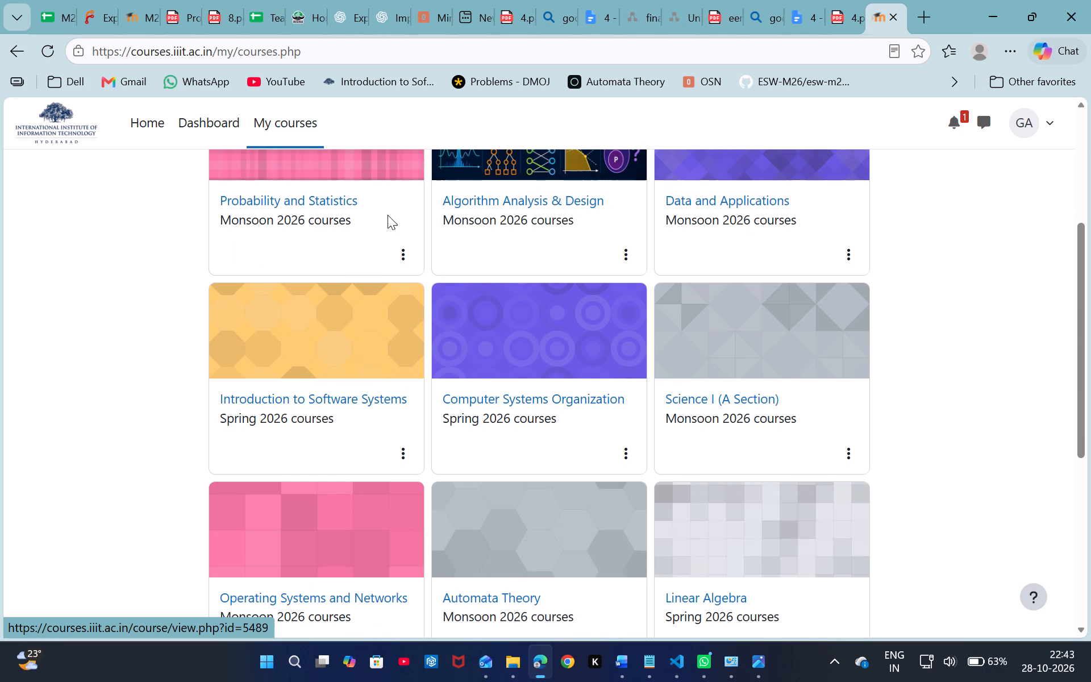
click(688, 196)
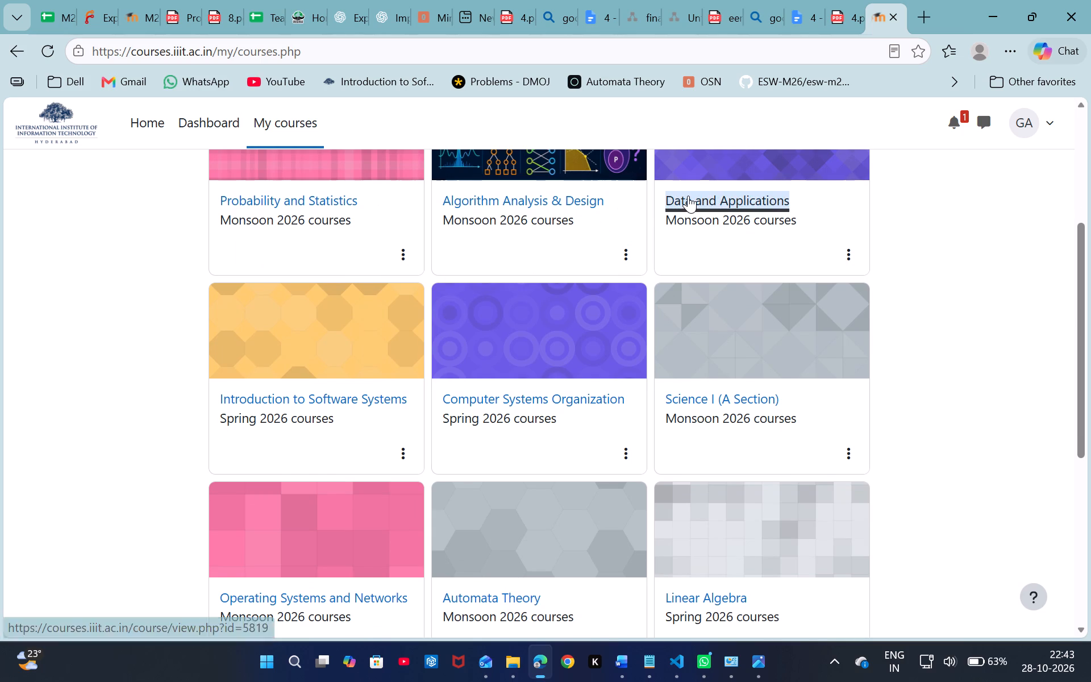
scroll(501, 340, down, 4)
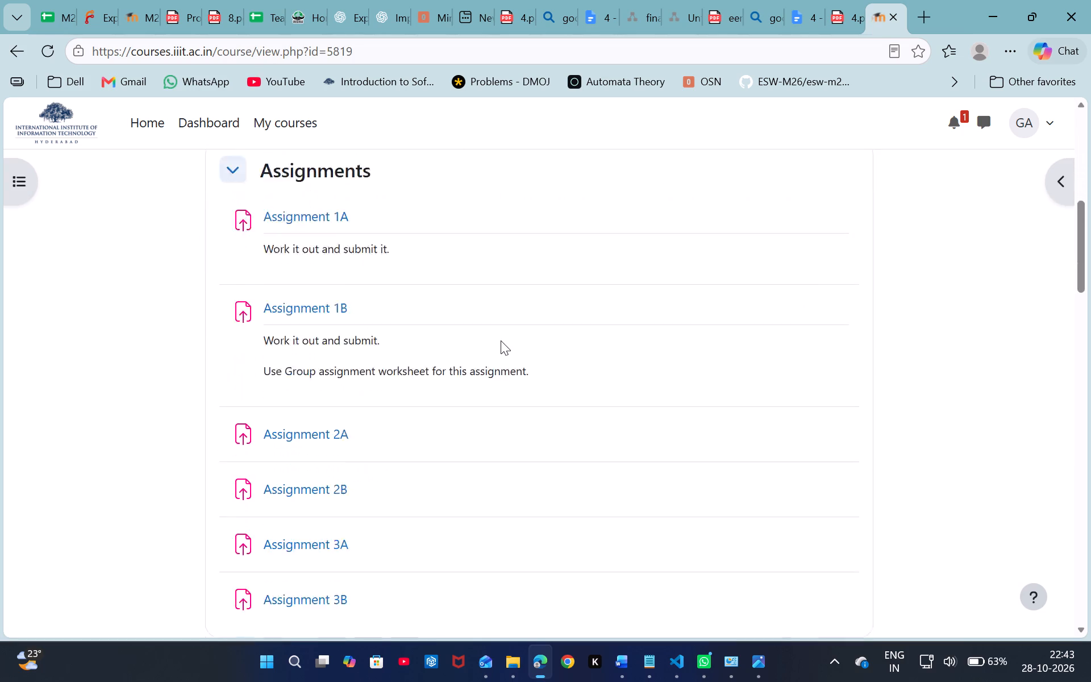
scroll(501, 340, down, 7)
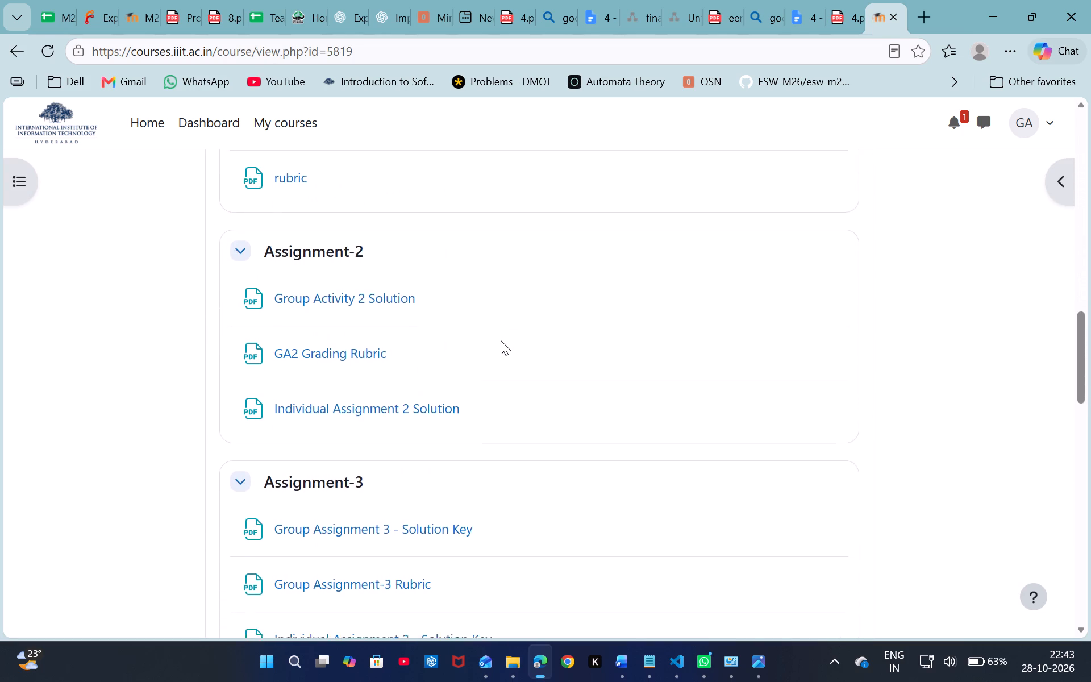
scroll(501, 340, down, 6)
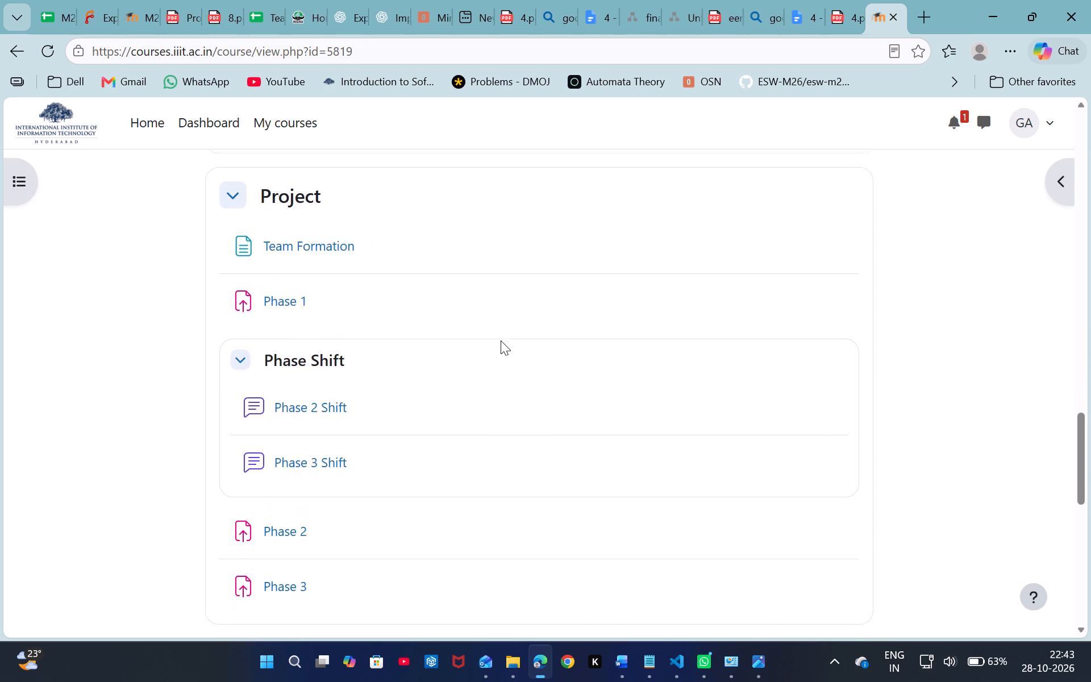
scroll(322, 407, down, 2)
click(283, 398)
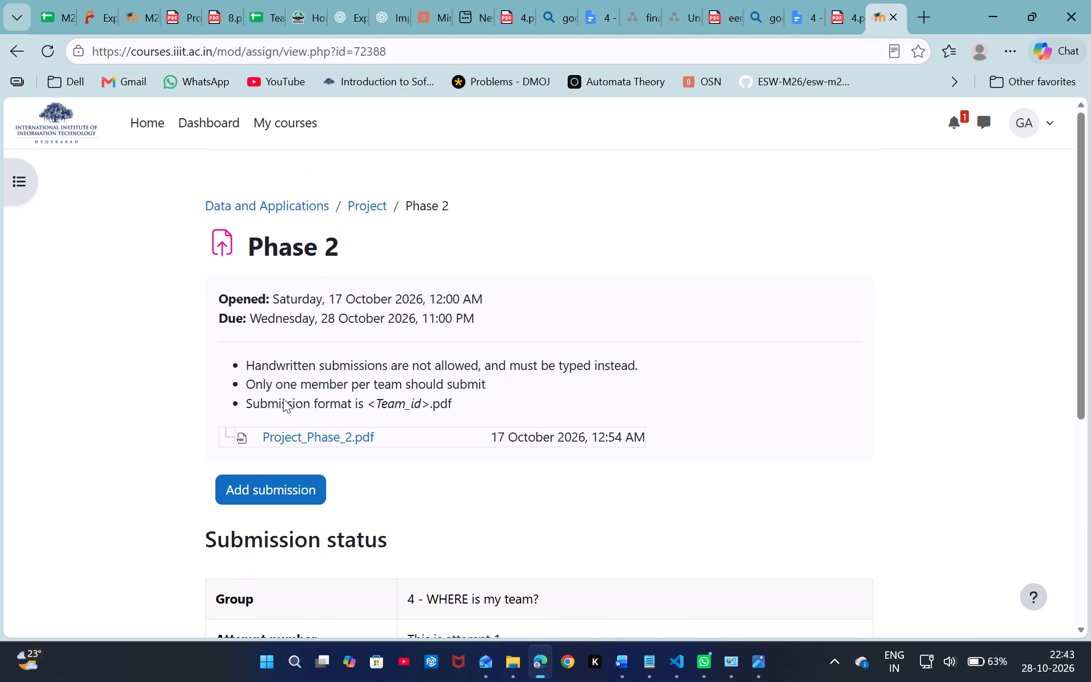
Start a new submission for the Phase 2 assignment and open the file picker for its file submissions.
scroll(302, 493, down, 3)
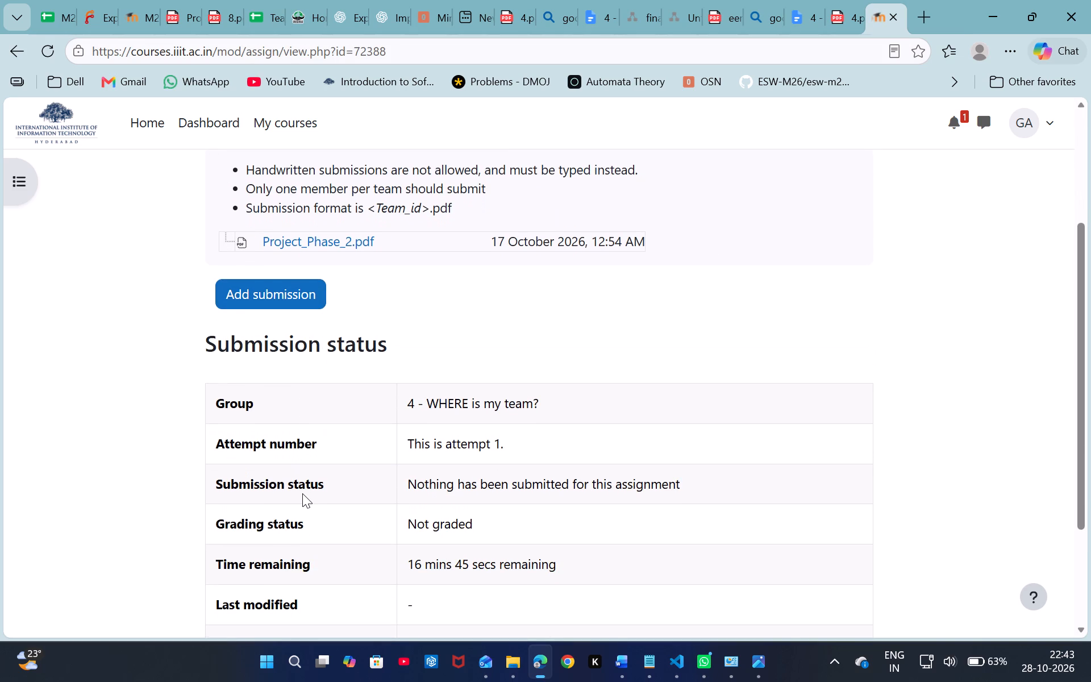
scroll(302, 493, up, 1)
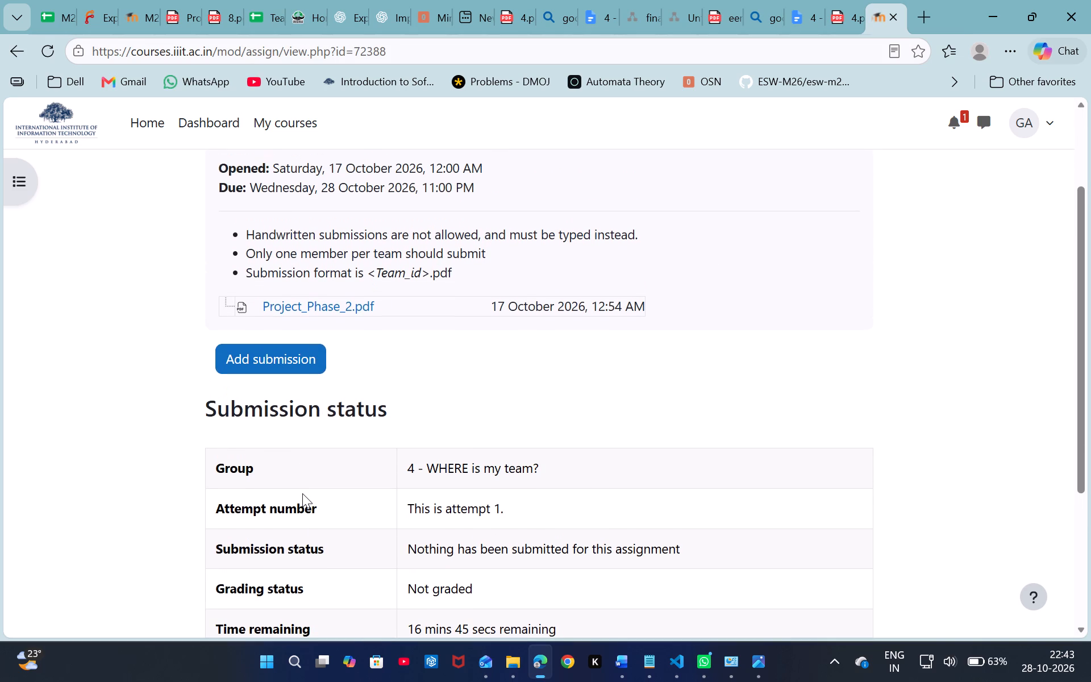
click(286, 364)
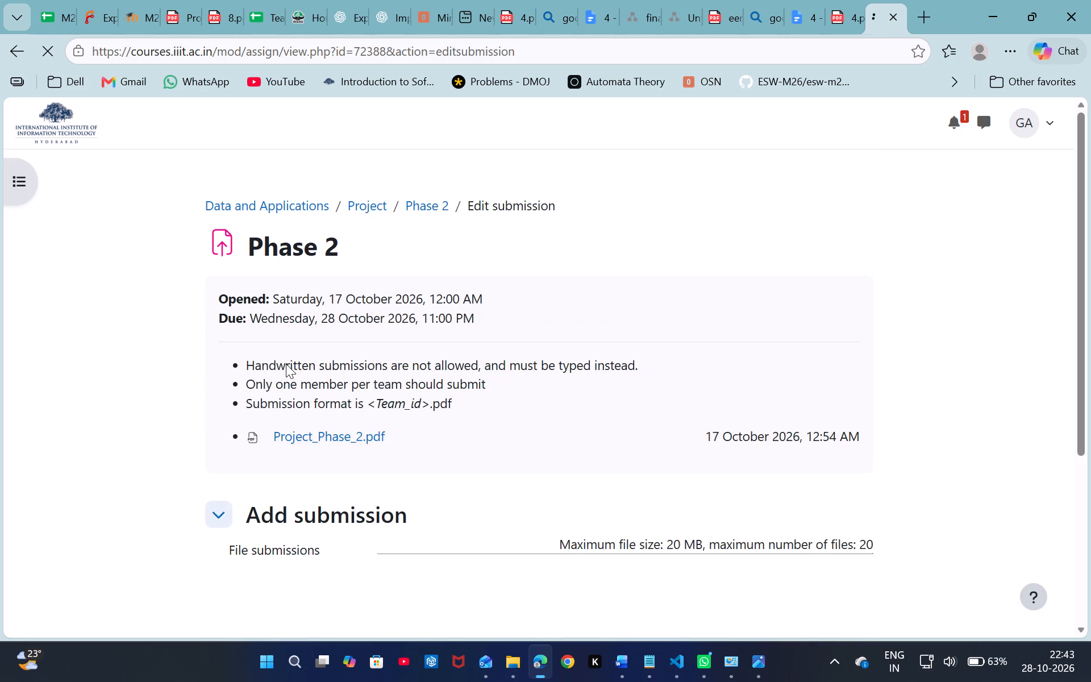
scroll(450, 507, down, 2)
click(497, 504)
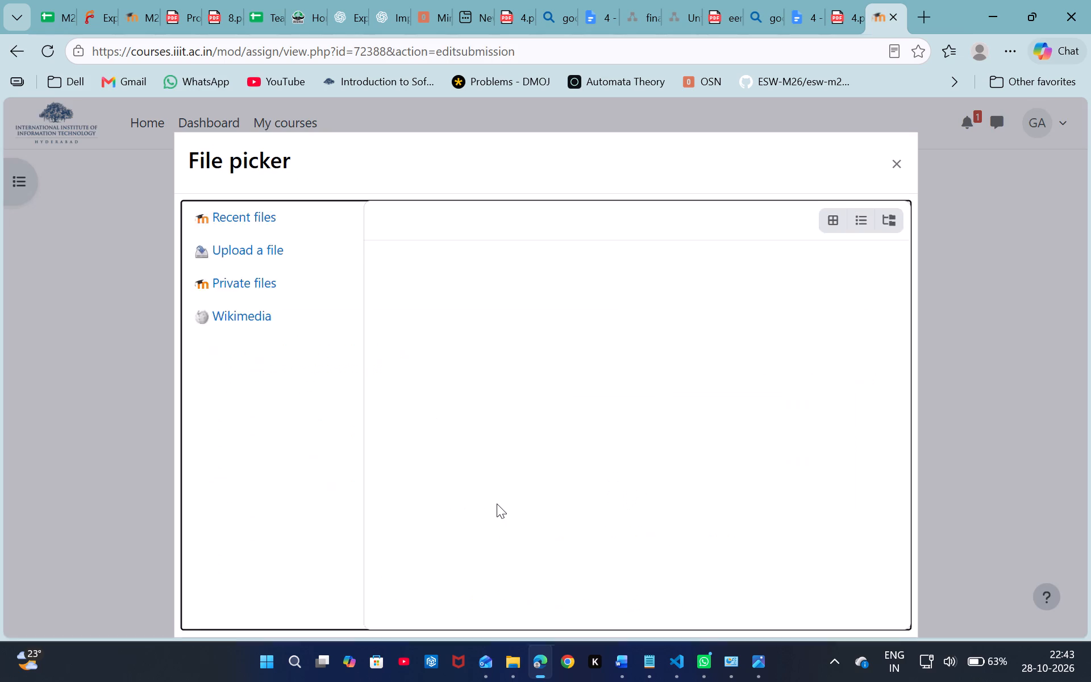
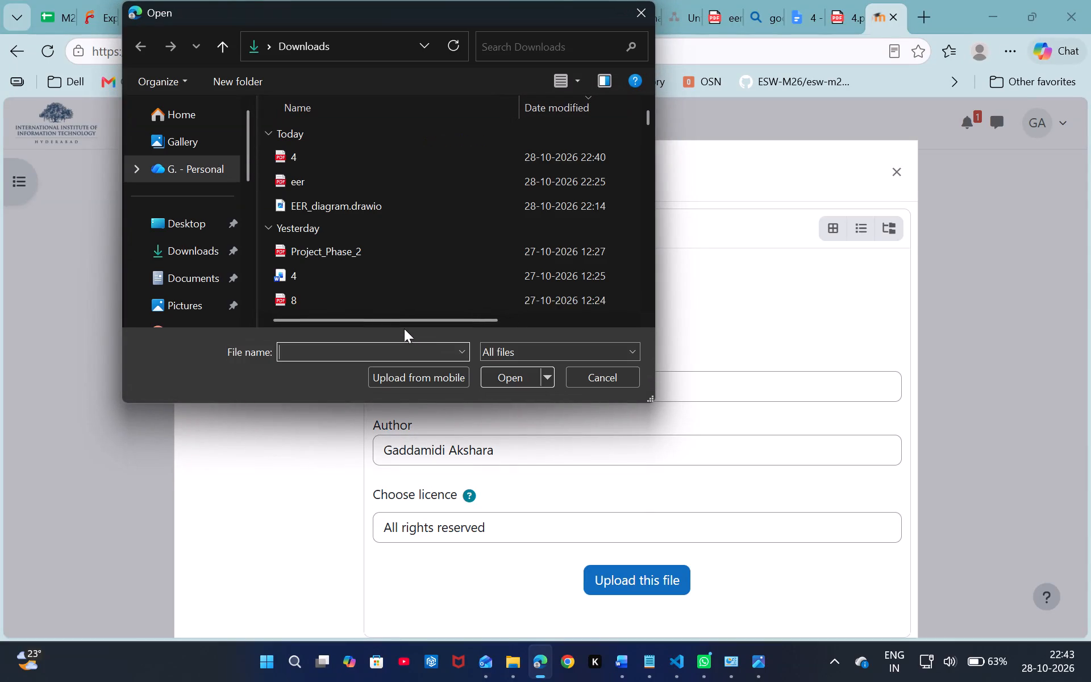
Upload today's PDF named 4 from the Downloads folder to the Phase 2 submission and save the submission.
click(297, 148)
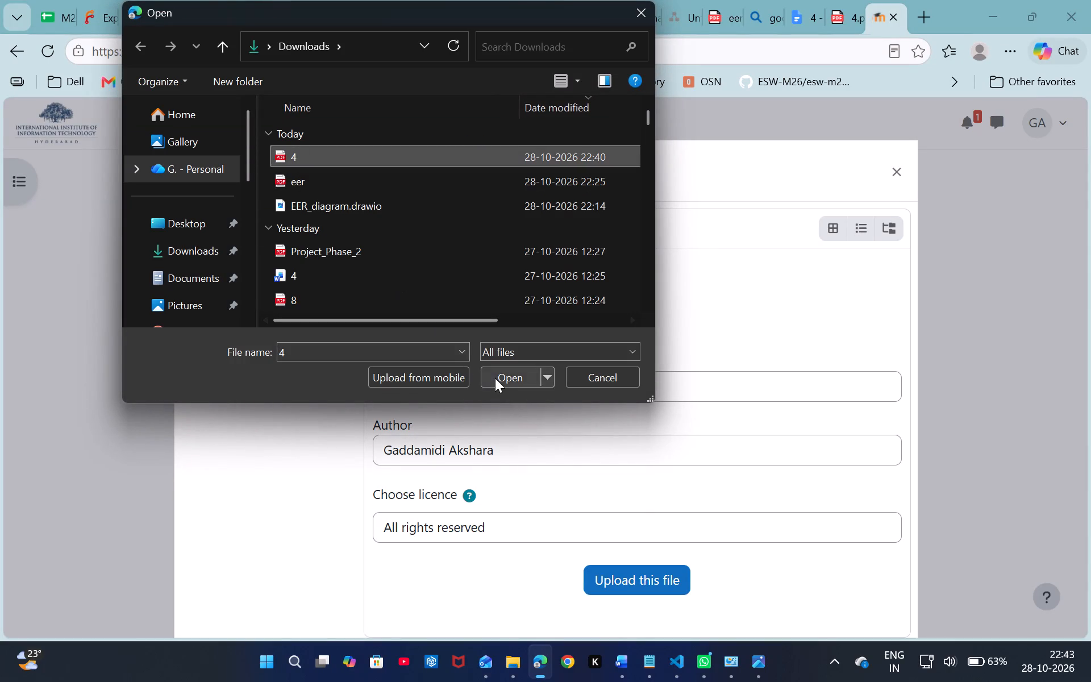
click(495, 378)
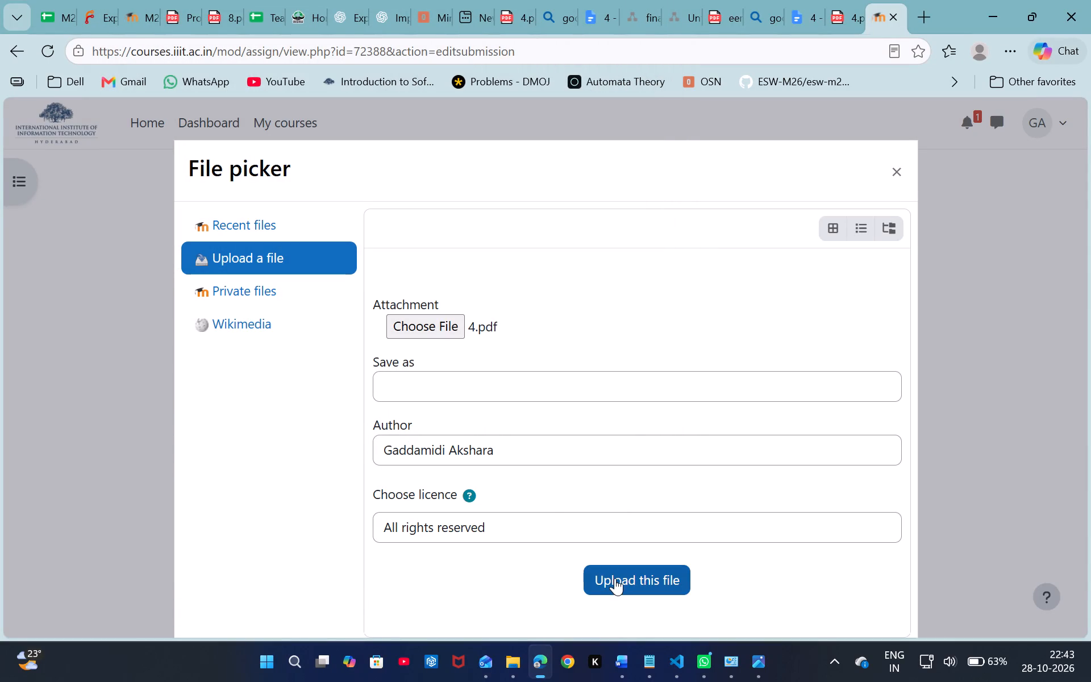
click(615, 578)
scroll(615, 578, down, 2)
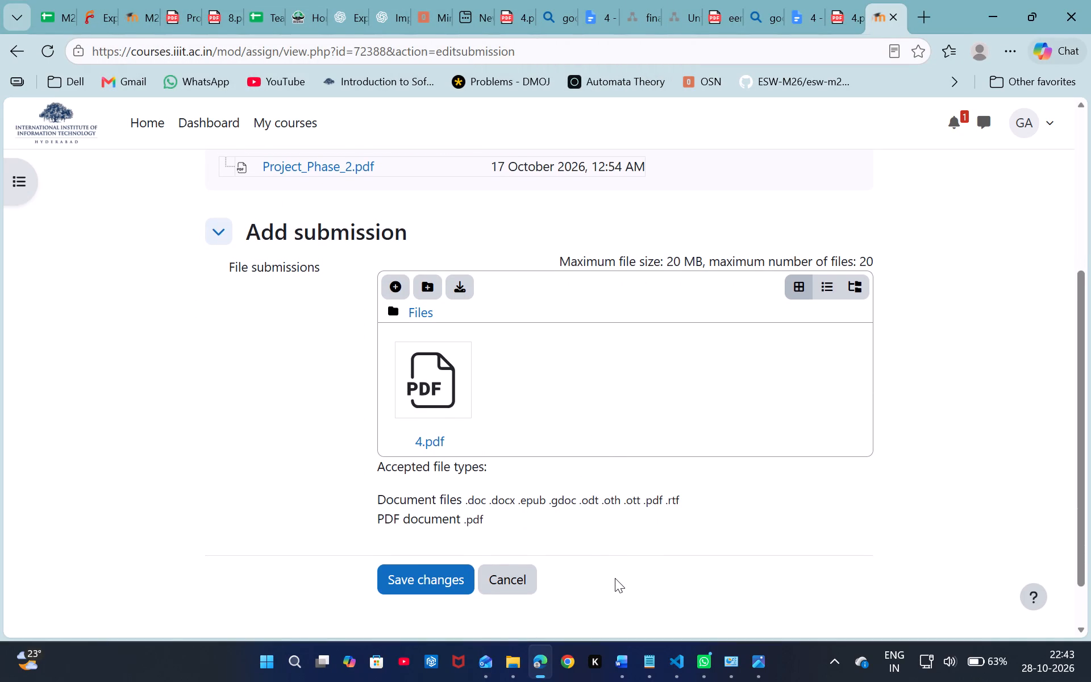
click(450, 576)
Download the submitted 4.pdf from the submission status and open the downloaded copy to check the domain and team lines on its first page.
scroll(450, 576, down, 2)
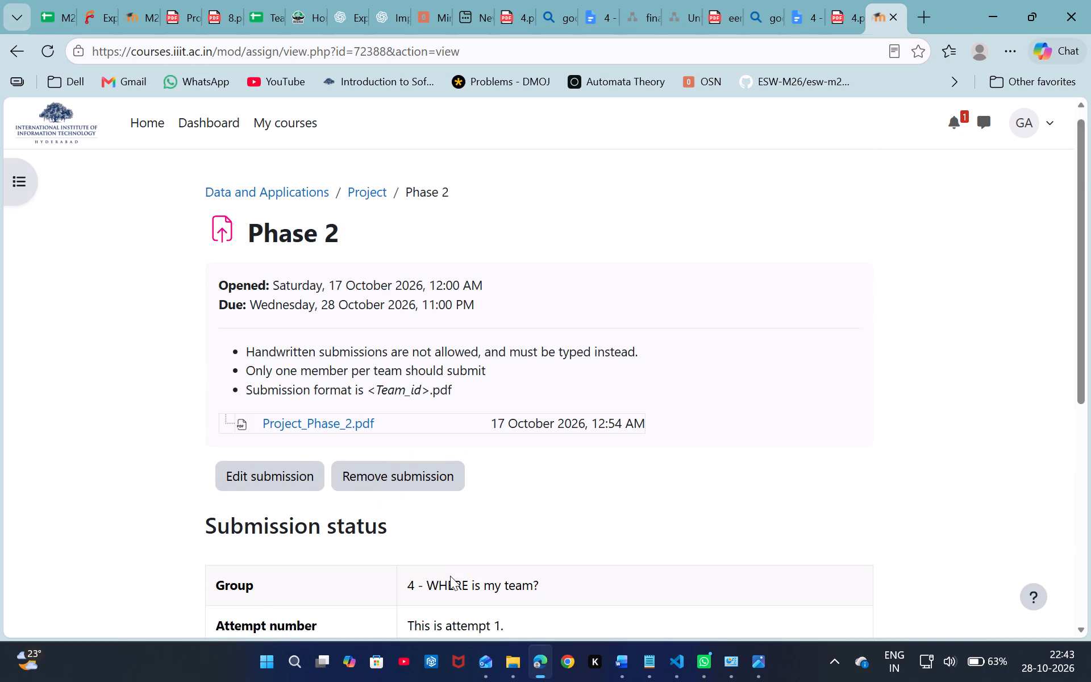
scroll(450, 576, down, 3)
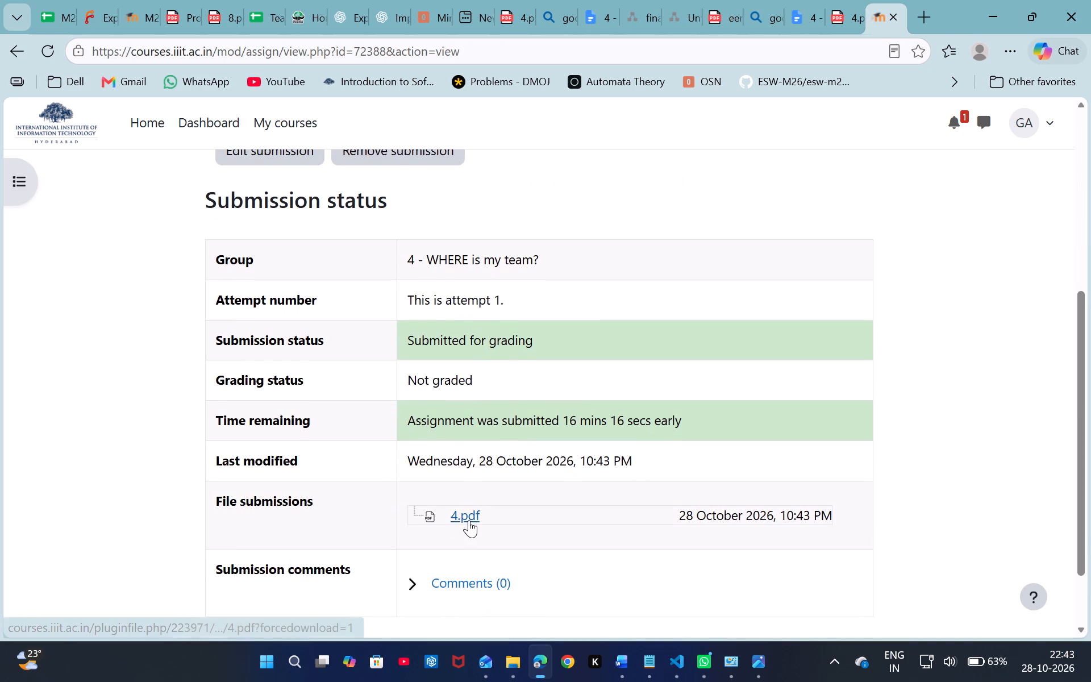
click(469, 520)
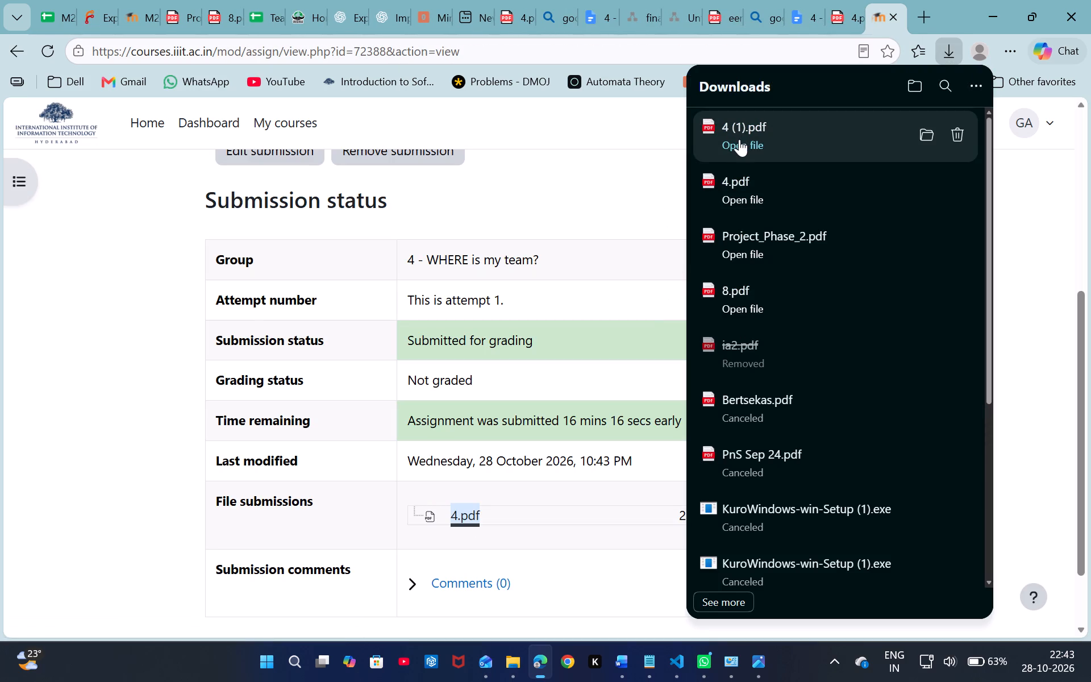
click(739, 143)
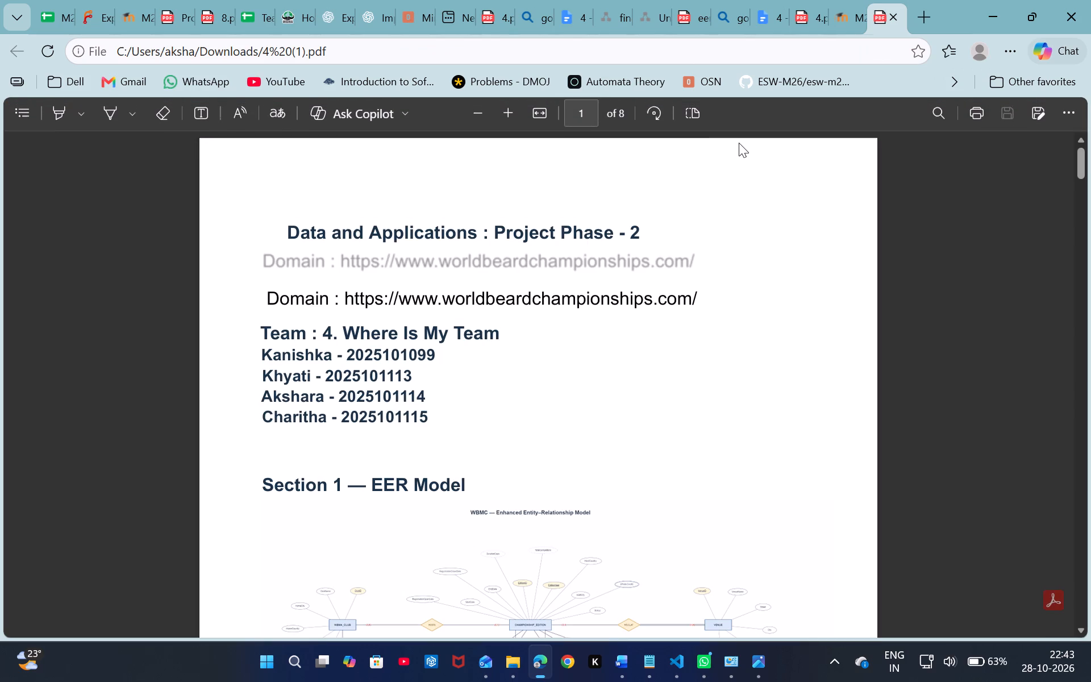
double_click(497, 260)
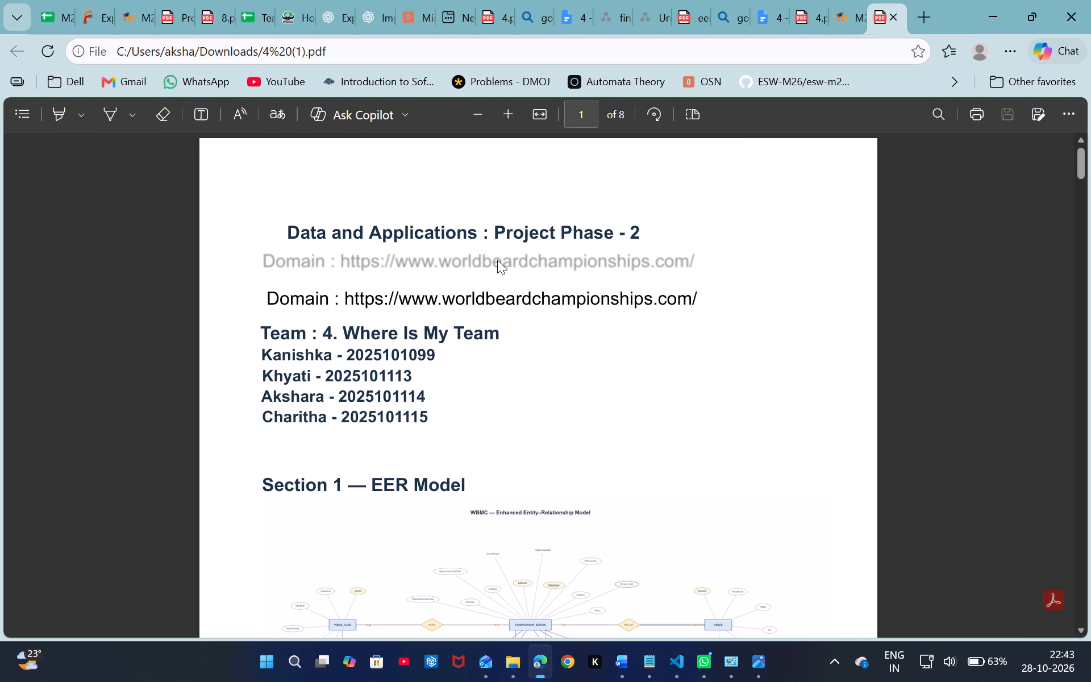
click(505, 328)
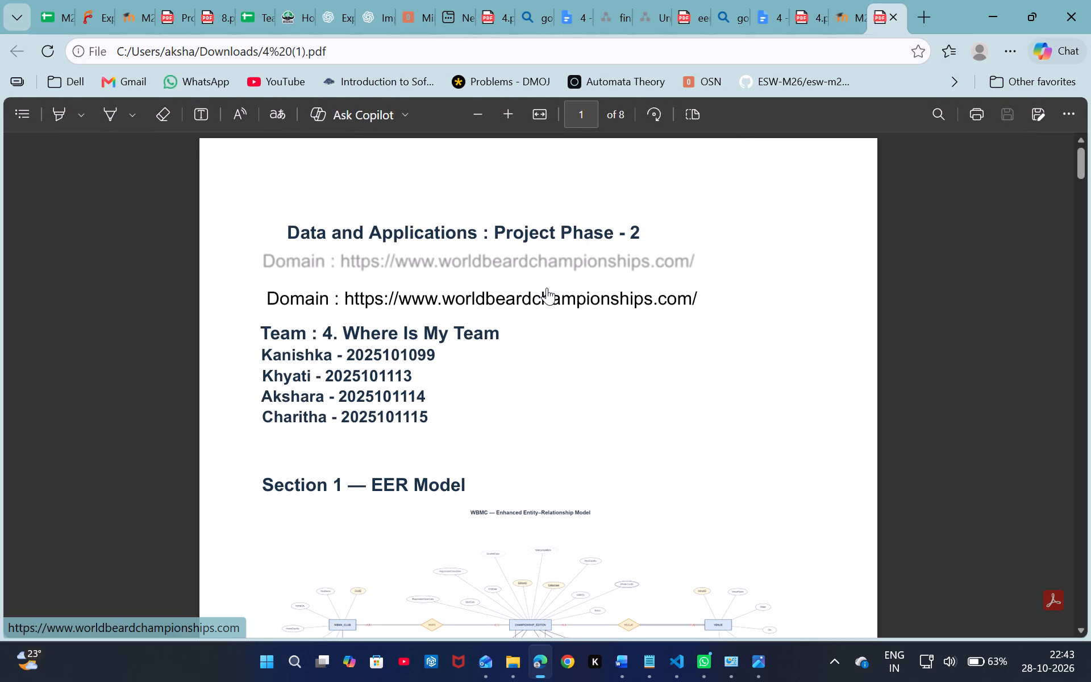
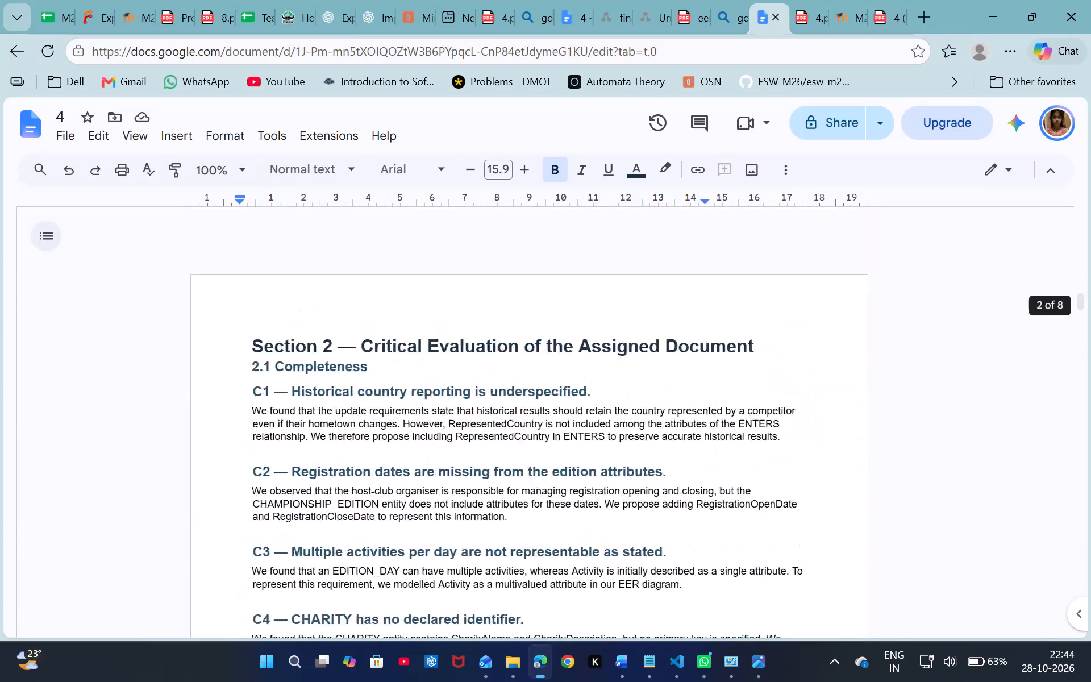
Delete the faded domain image beneath the title and place the Domain text on its own line under the title.
scroll(573, 303, up, 10)
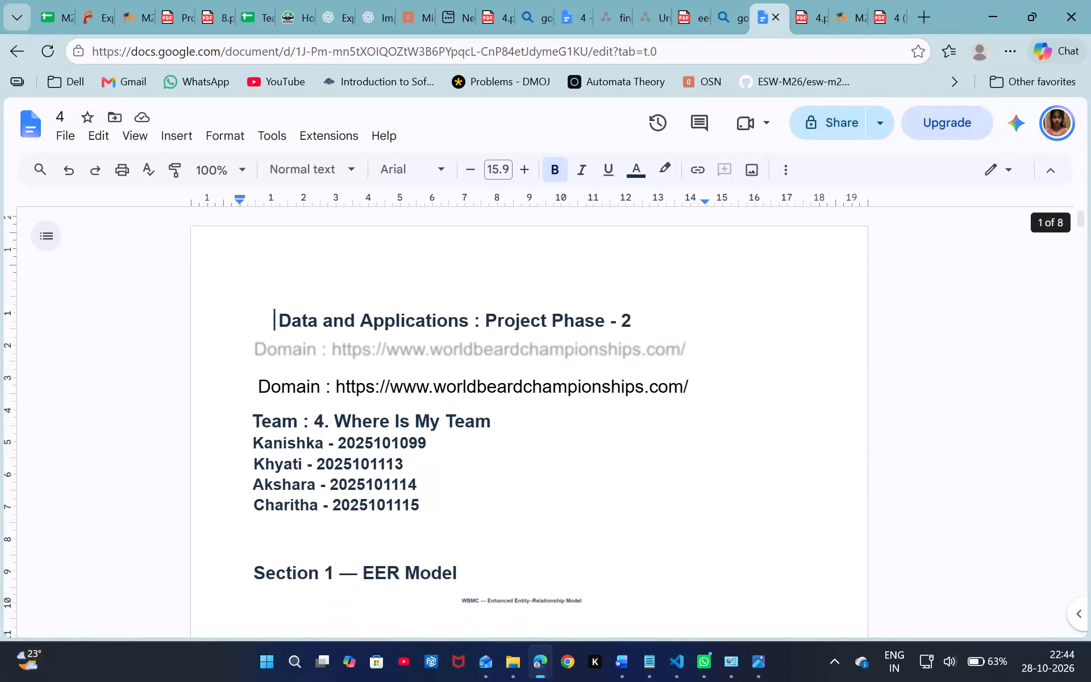
click(564, 353)
key(Delete)
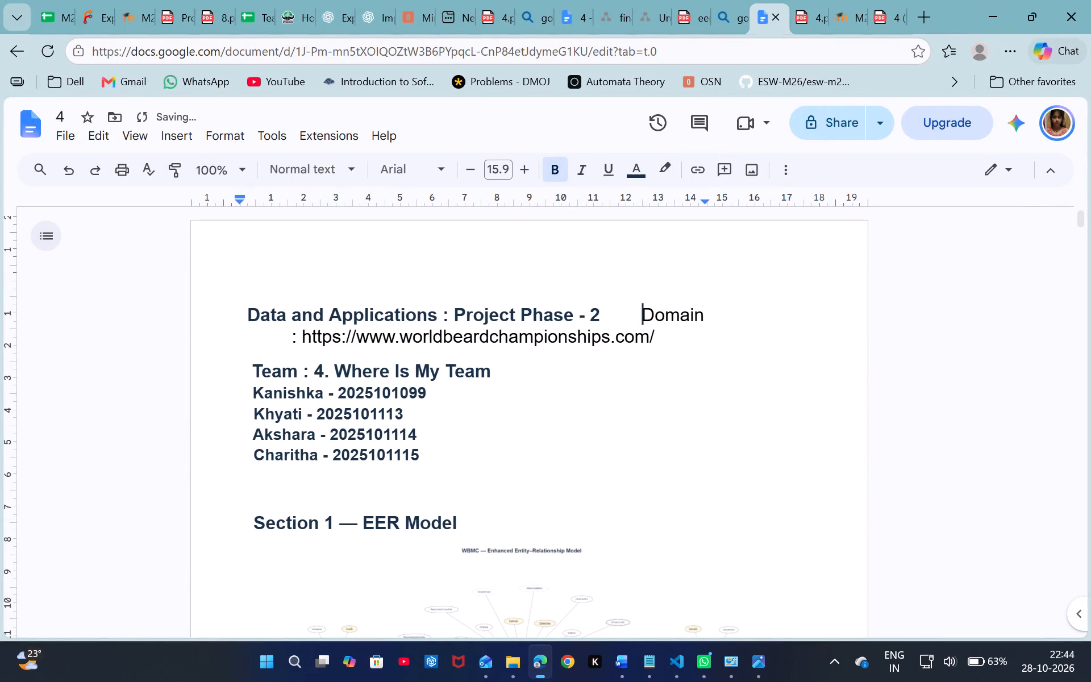
key(Return)
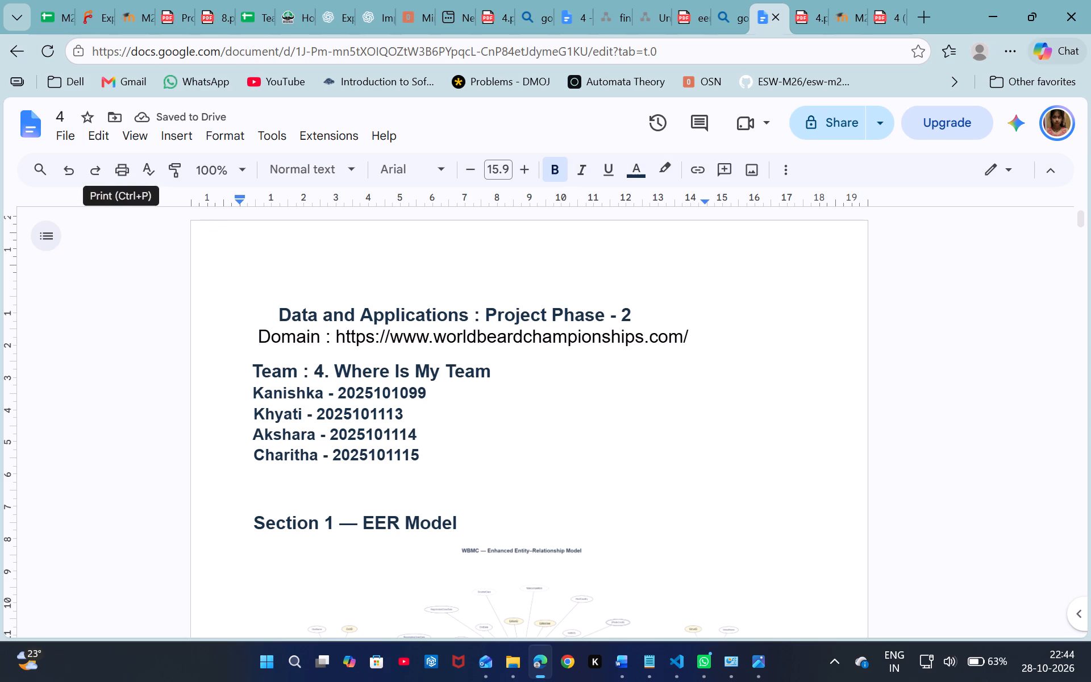
Switch to File Explorer and delete today's PDFs named 4 and 4 (1) from the Downloads folder.
click(517, 664)
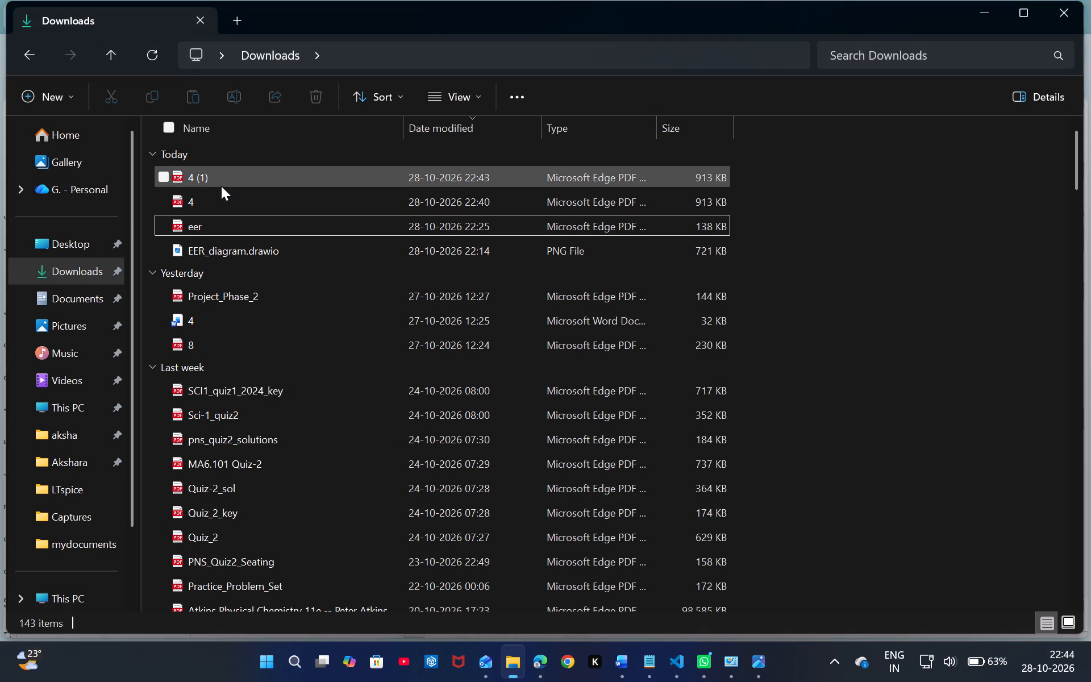
click(214, 170)
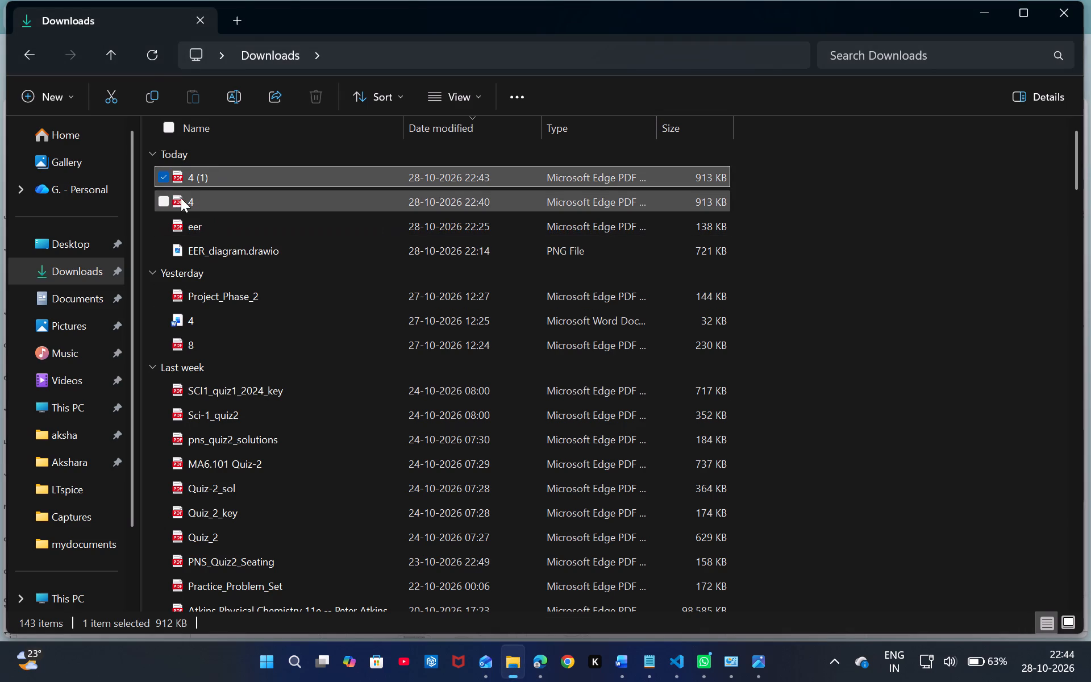
click(164, 198)
click(314, 95)
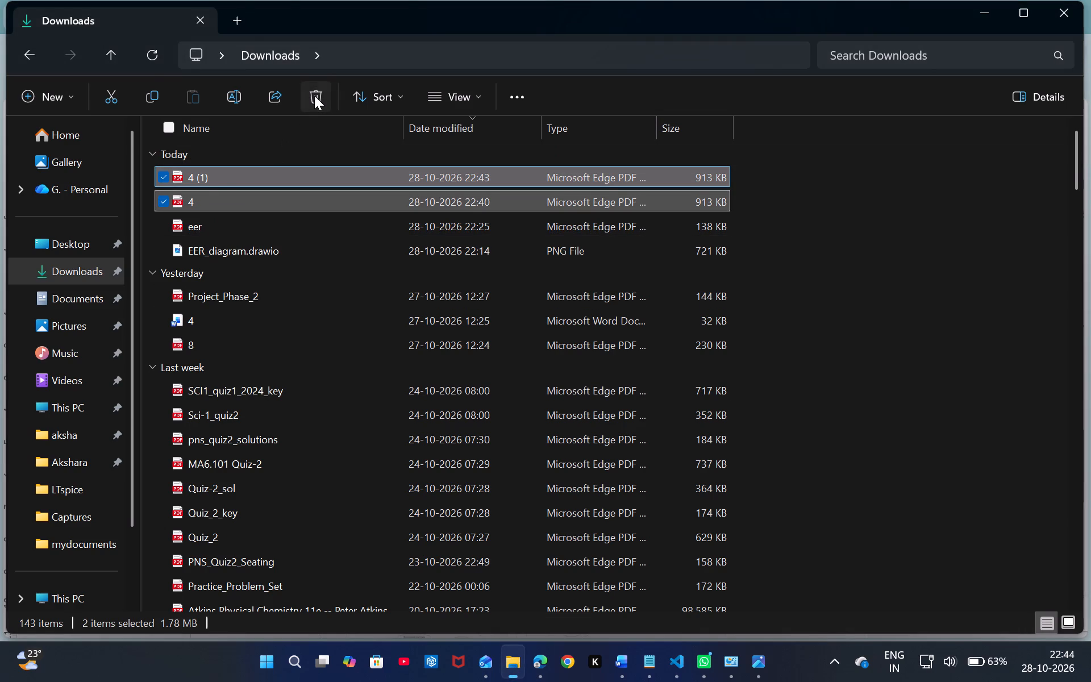
Return to the report document in the browser and download it as a PDF document.
click(547, 656)
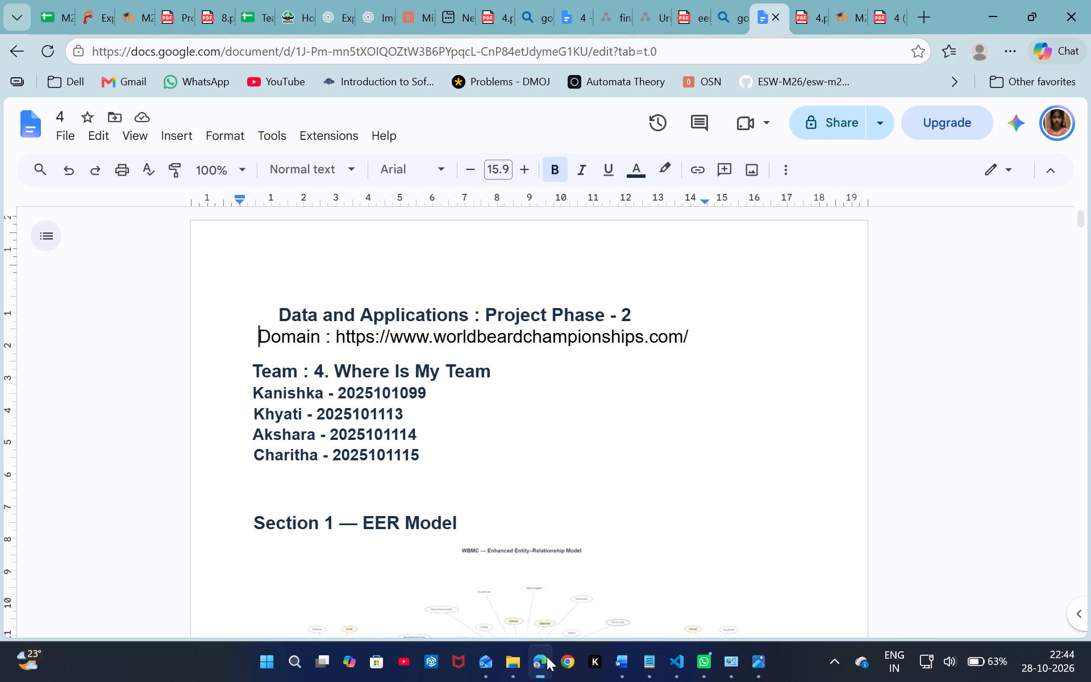
click(120, 167)
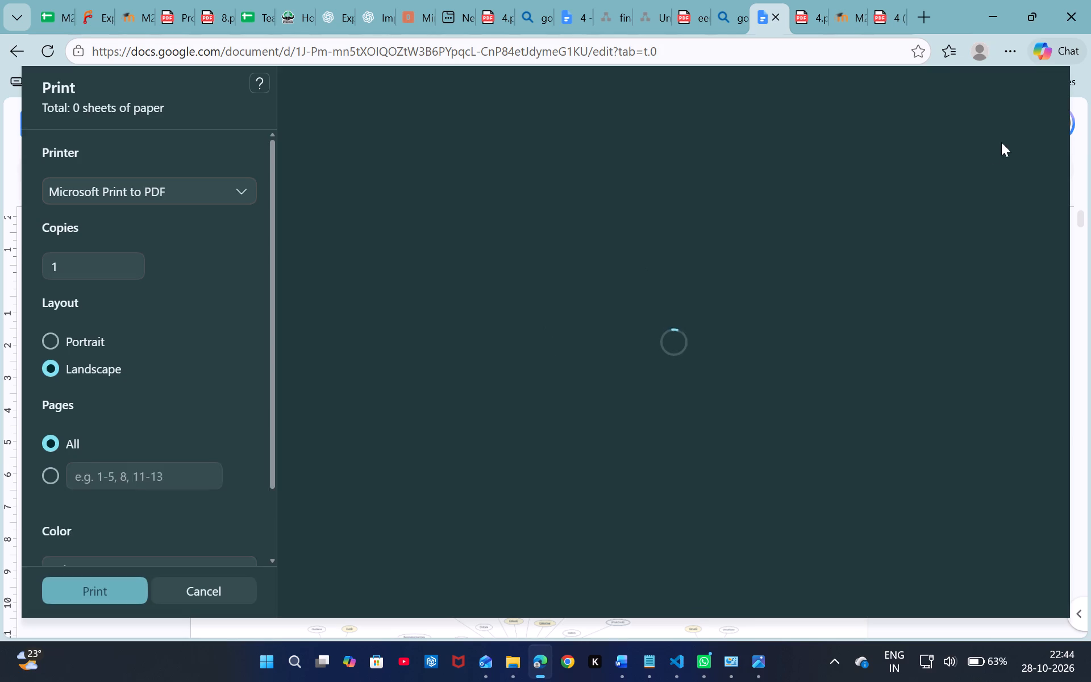
click(219, 580)
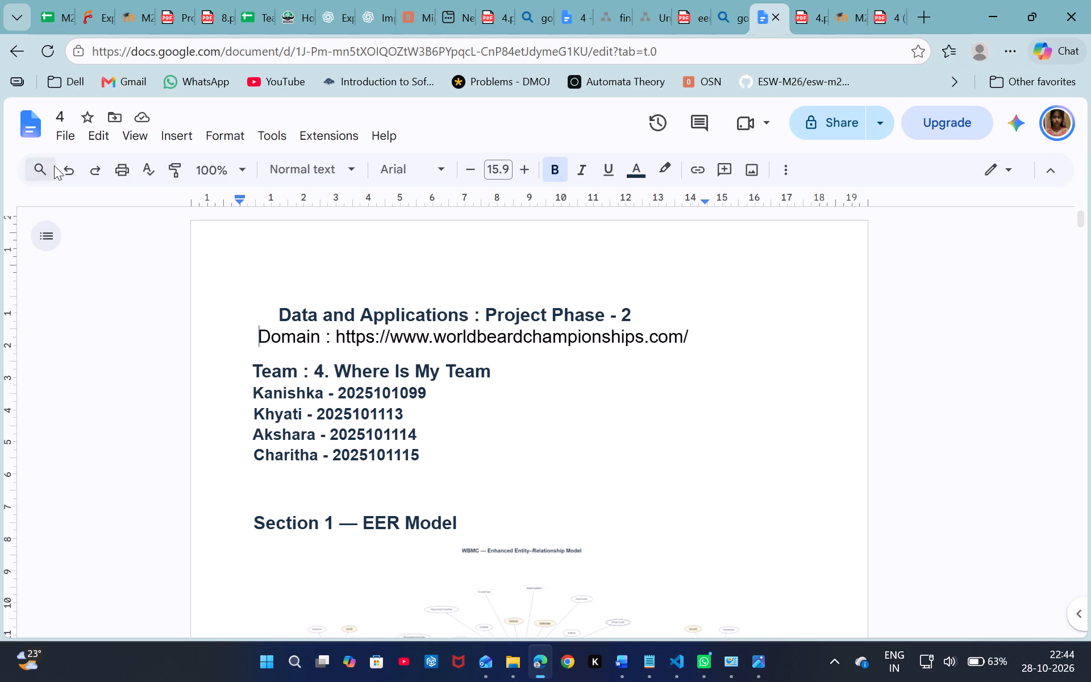
click(68, 136)
click(148, 320)
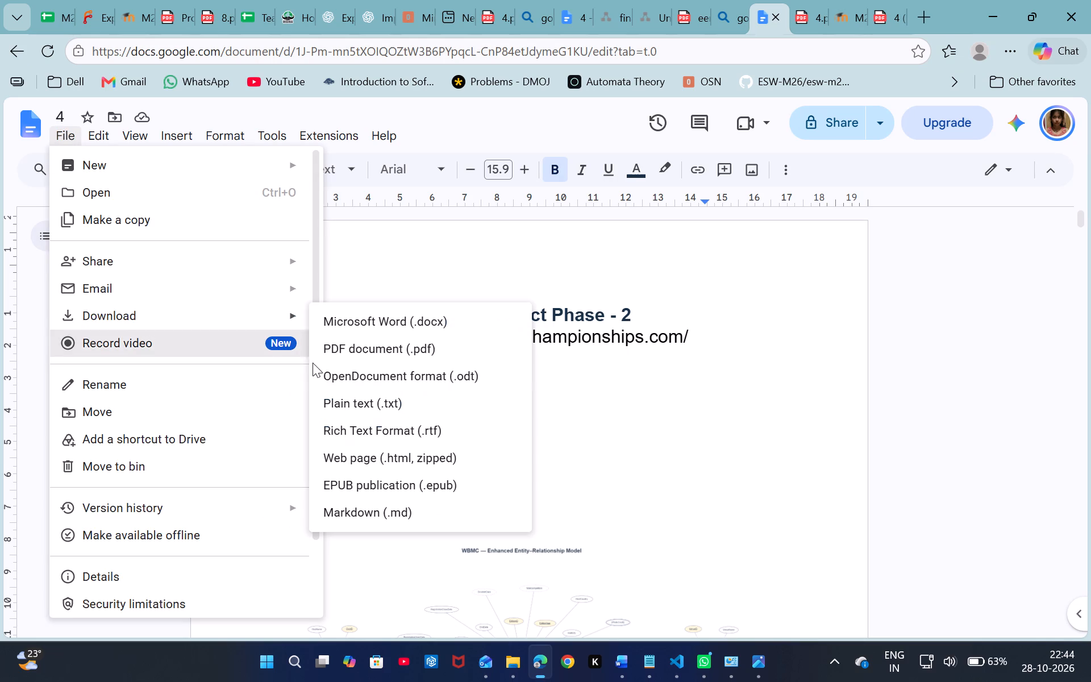
click(344, 353)
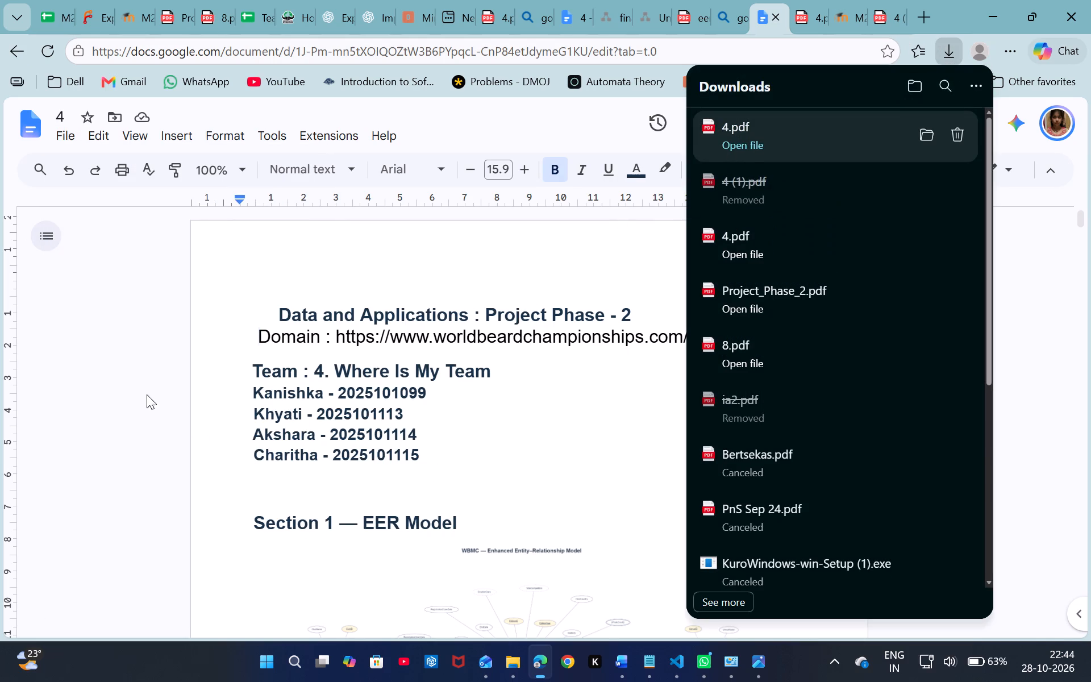
Open the newly downloaded 4.pdf and examine the first-page layout and where the Section 2 heading falls.
click(749, 149)
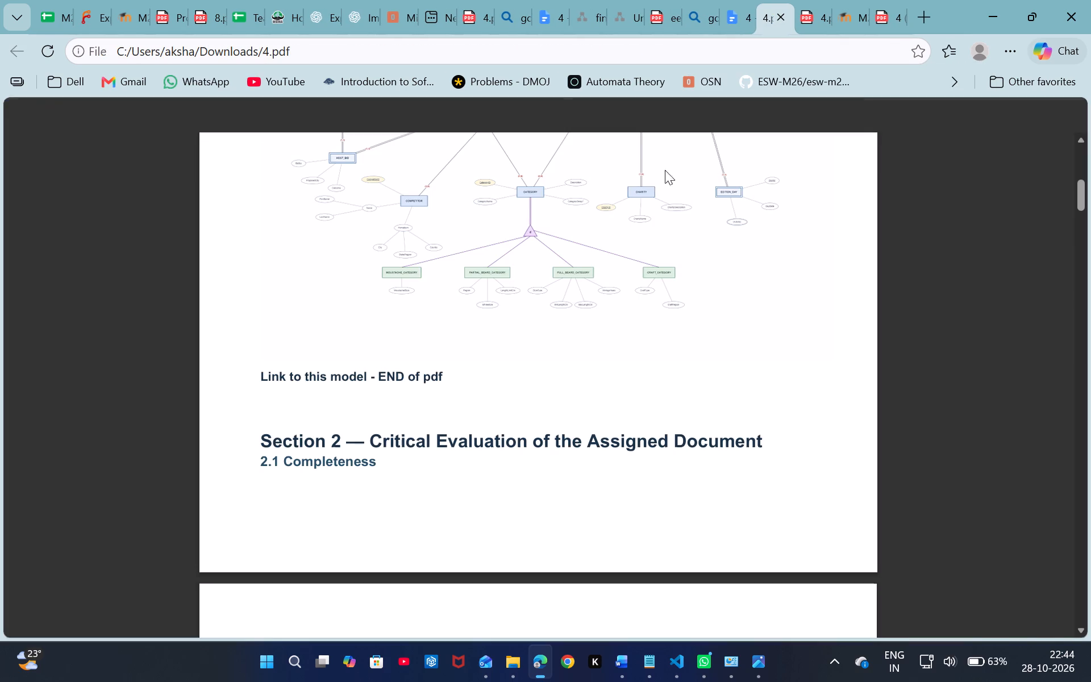
scroll(598, 339, down, 1)
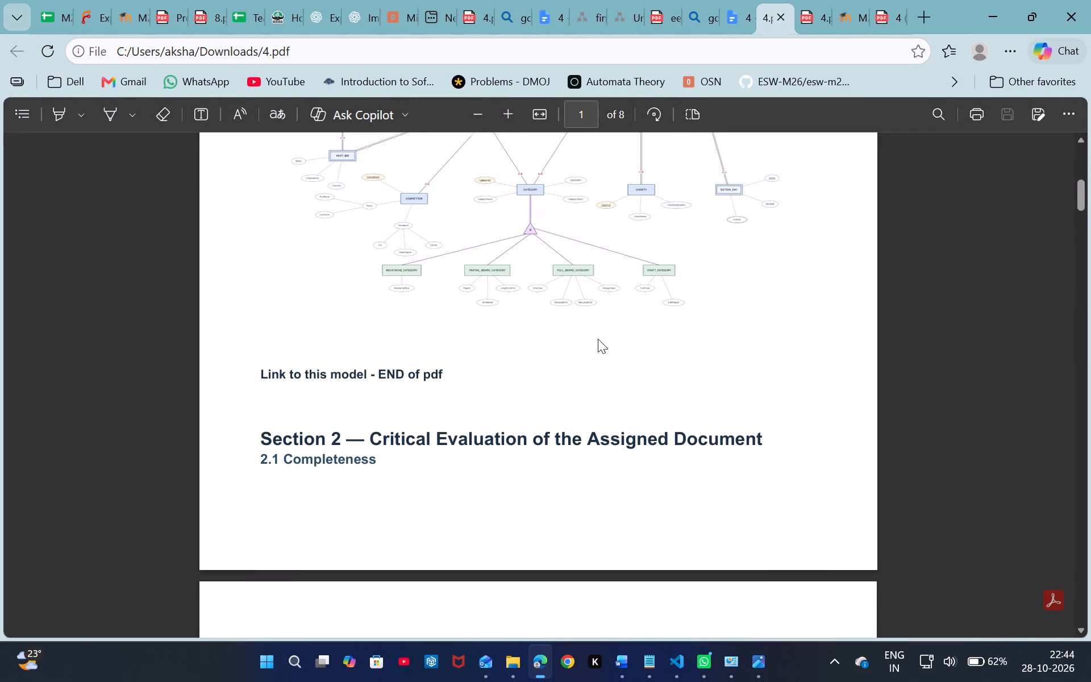
scroll(598, 339, down, 1)
scroll(598, 339, up, 3)
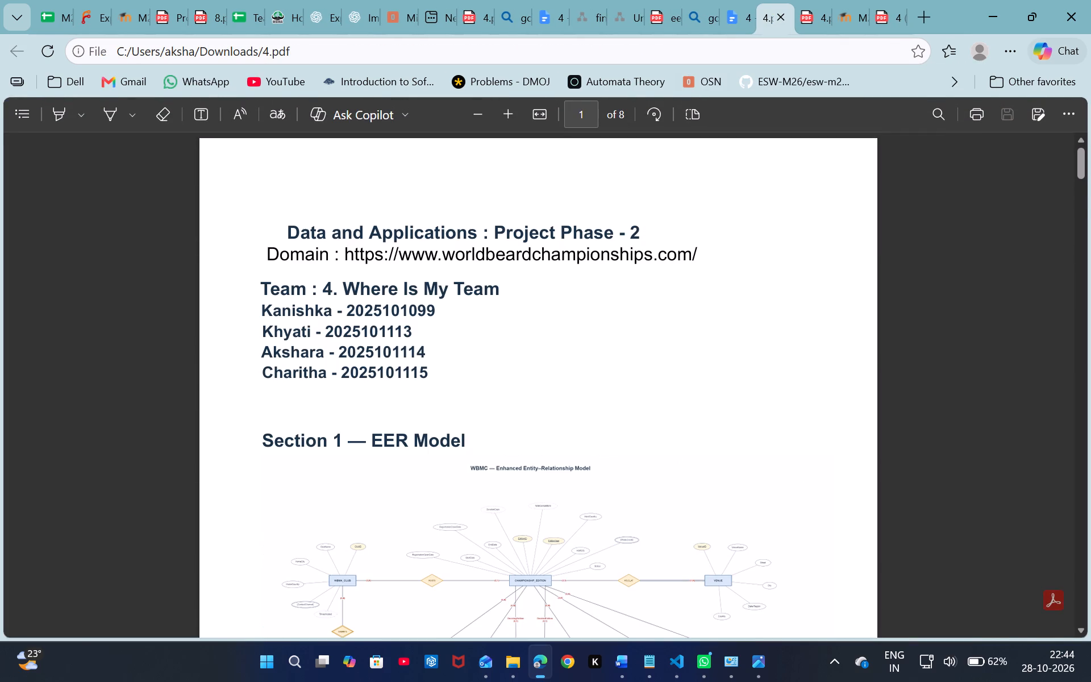
Back in the report document, insert blank lines before the Section 2 heading so it starts on page 2.
click(730, 24)
scroll(370, 383, down, 4)
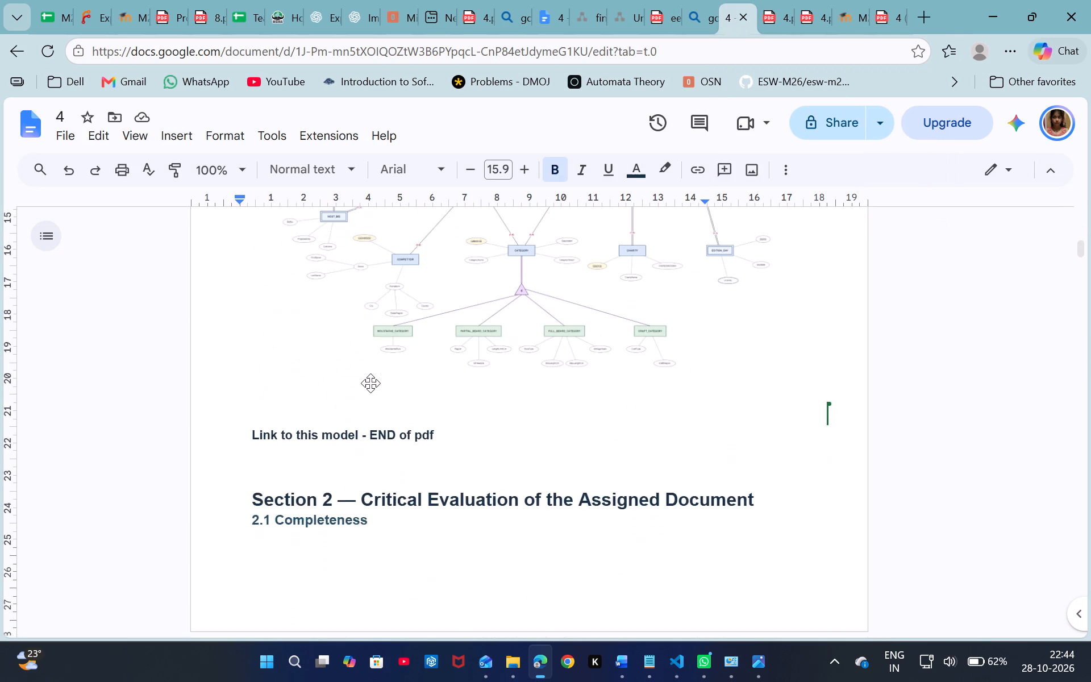
scroll(370, 383, down, 2)
click(318, 419)
key(Return)
key(Return)
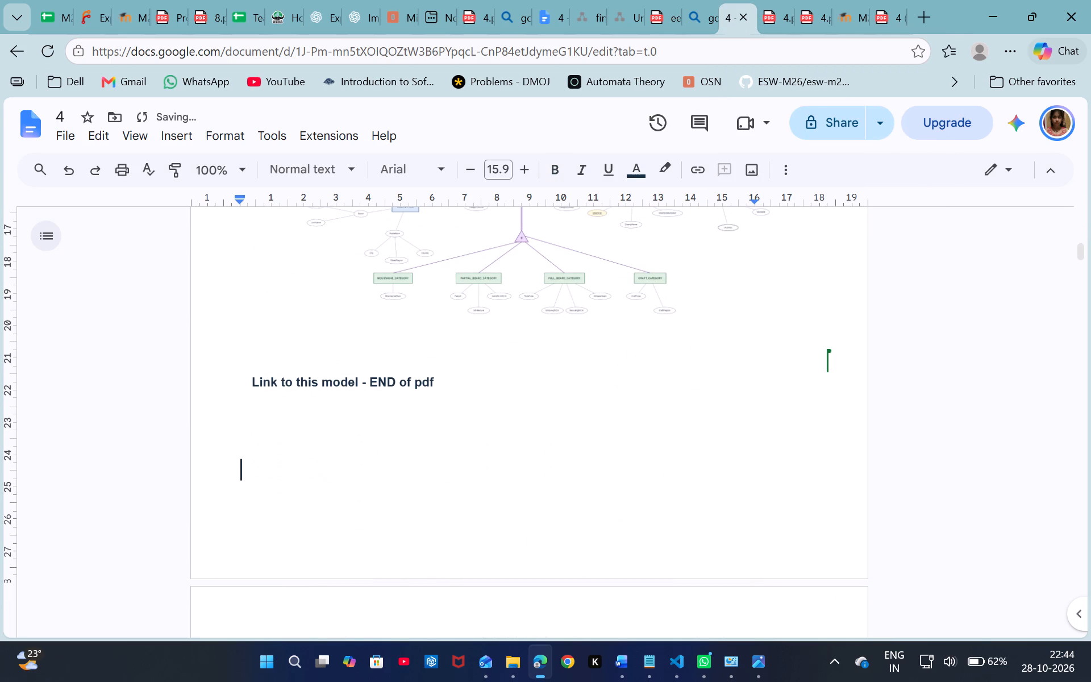
Insert a blank line between the title "Data and Applications : Project Phase - 2" and the Domain line.
scroll(318, 419, up, 8)
click(643, 310)
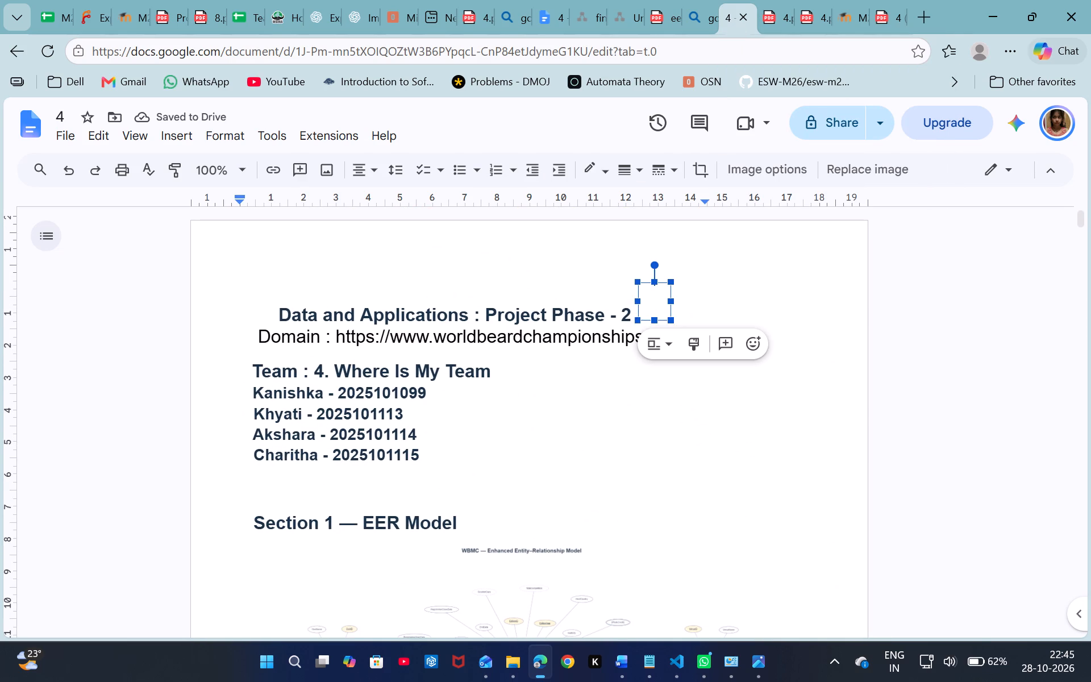
click(632, 318)
key(Return)
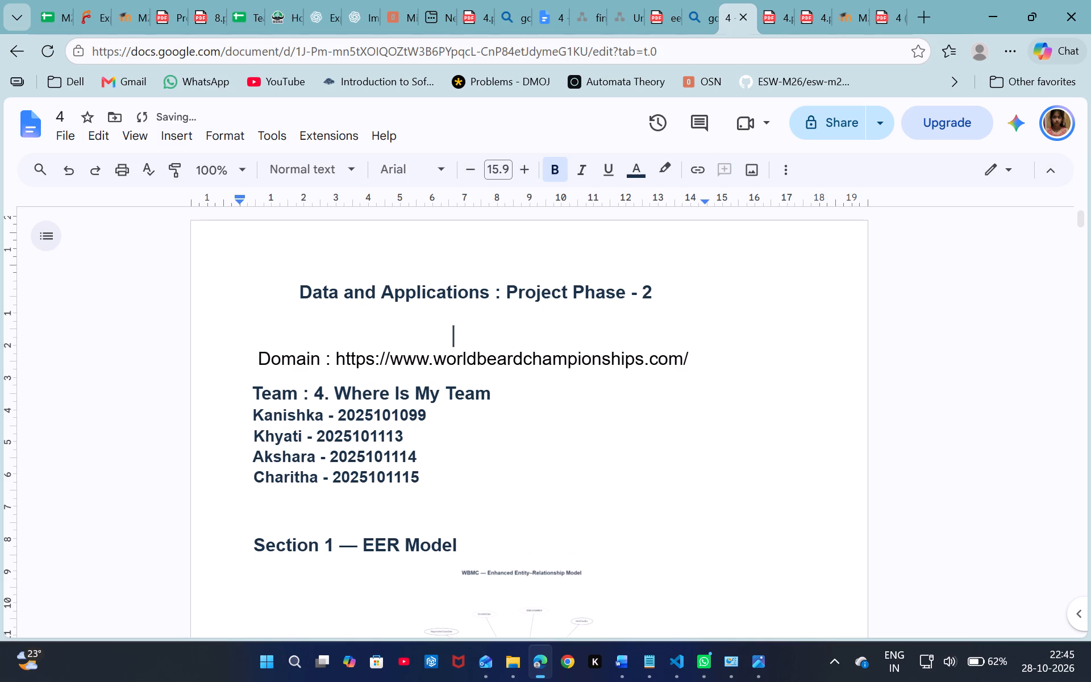
Change the font of the title "Data and Applications : Project Phase - 2" to Caveat.
scroll(632, 318, down, 7)
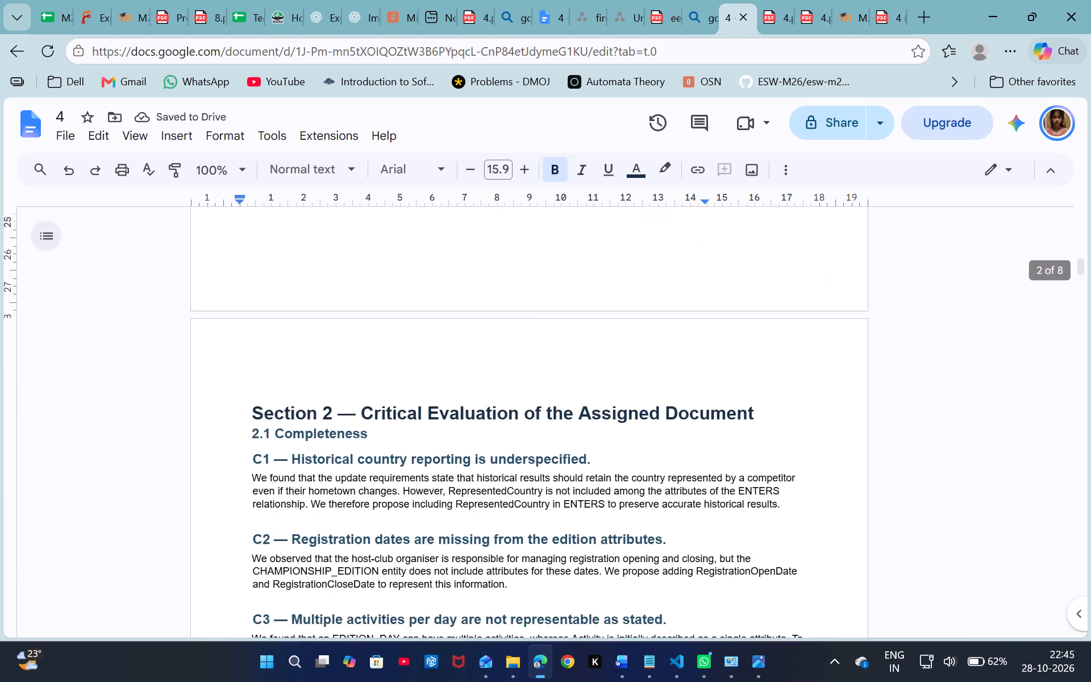
scroll(632, 318, down, 1)
scroll(632, 318, up, 8)
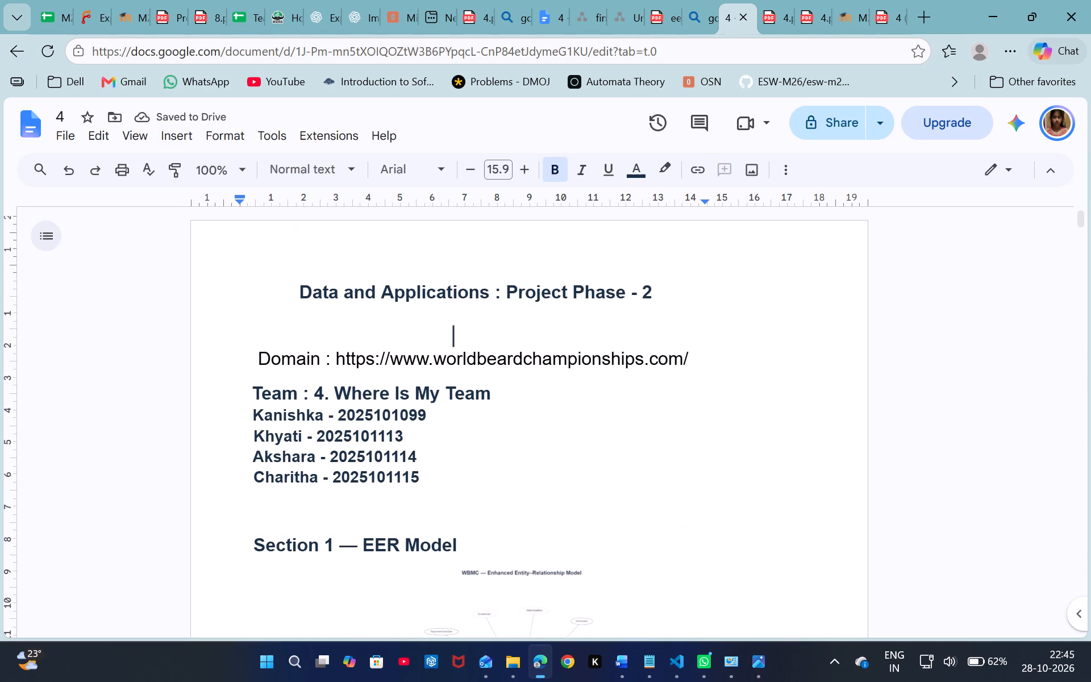
drag(296, 295, 676, 290)
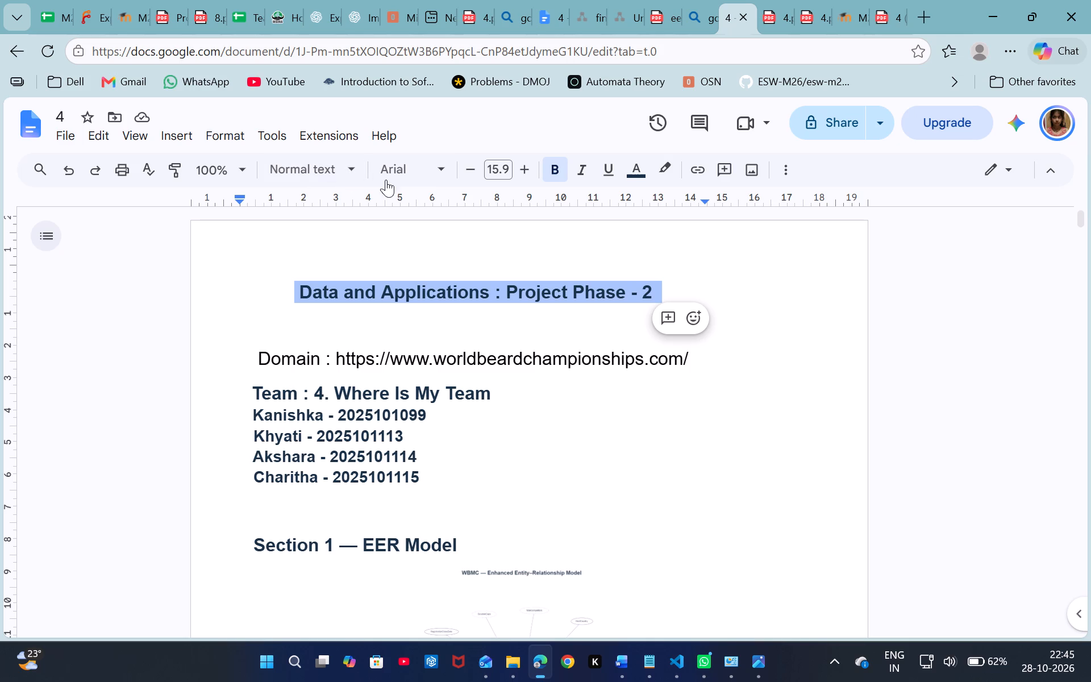
click(431, 178)
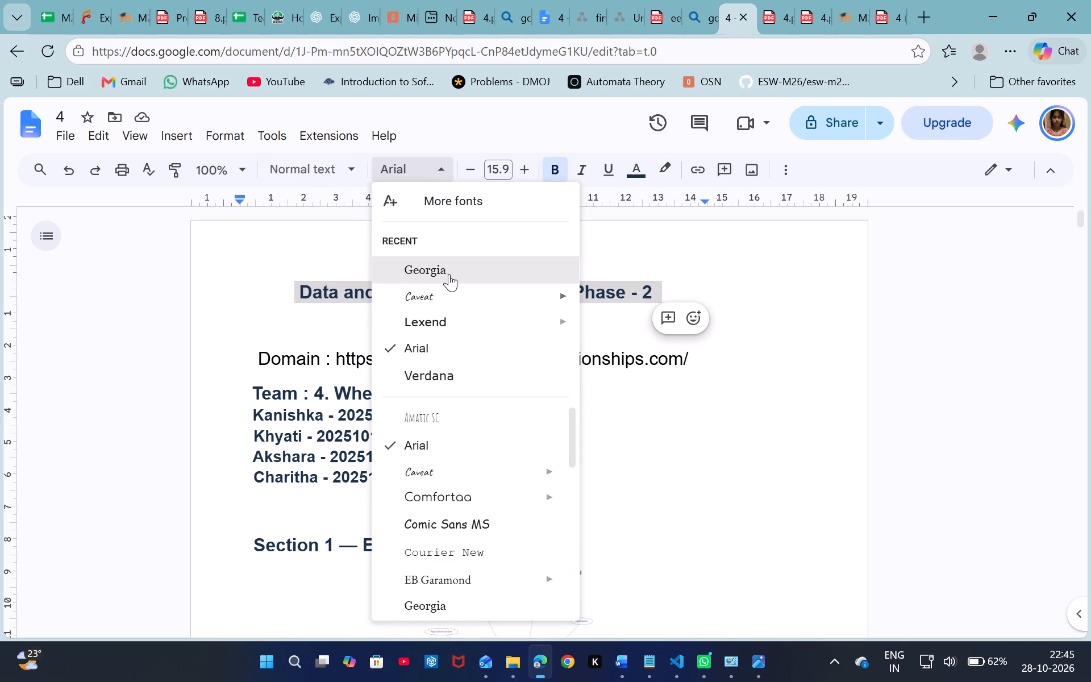
click(450, 271)
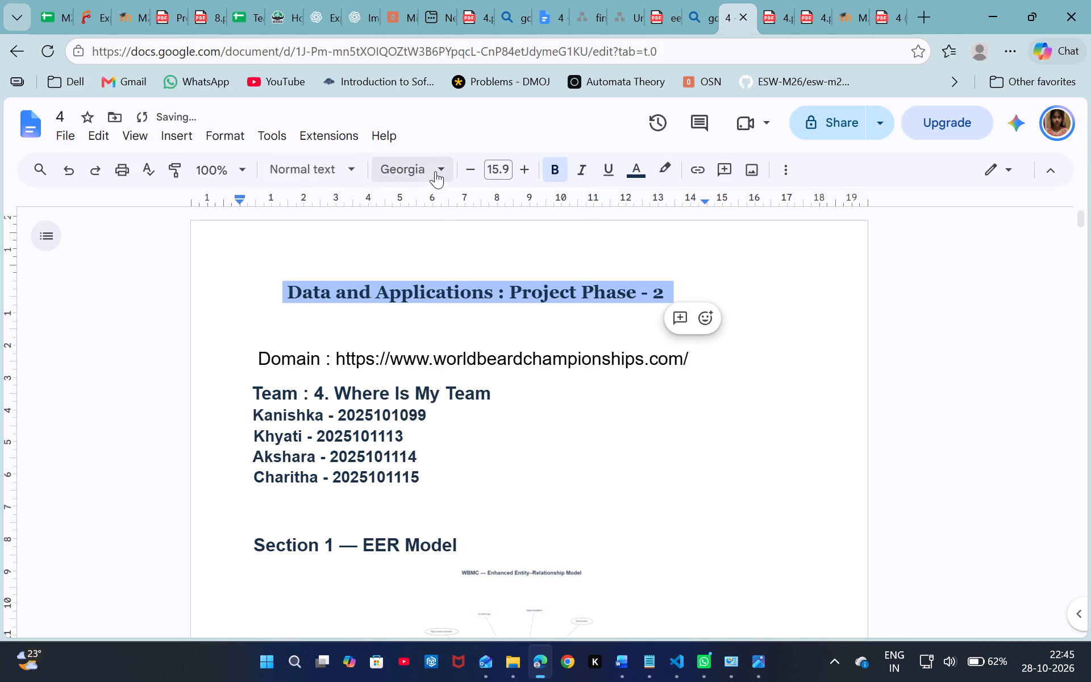
click(435, 171)
click(432, 302)
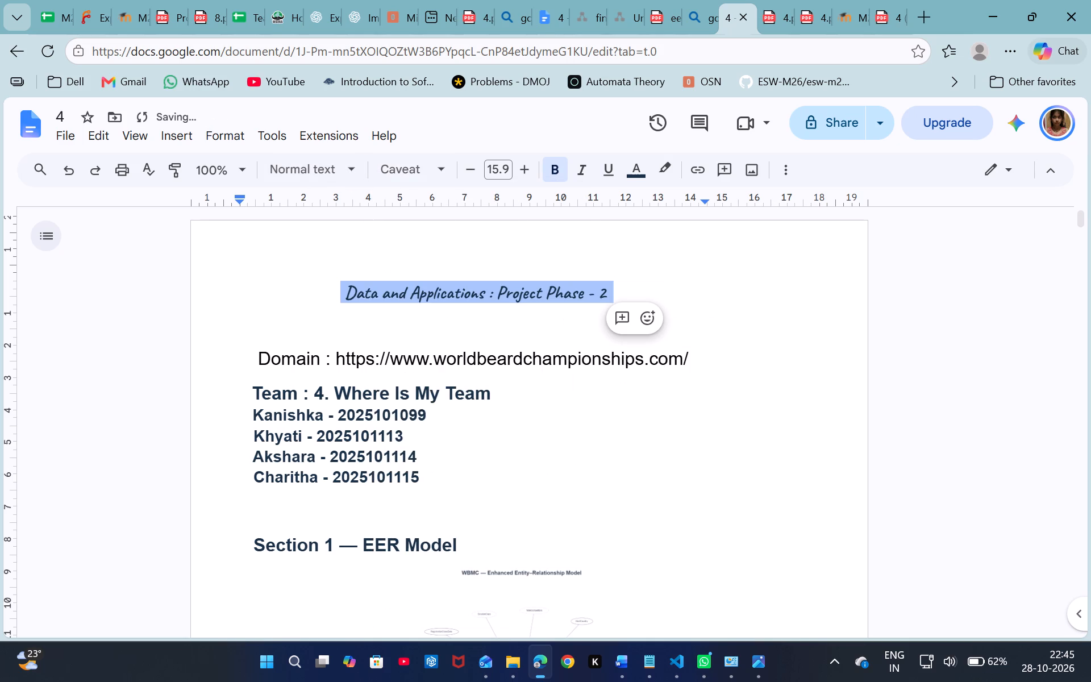
Enlarge the title's font size by 11 points.
triple_click(519, 170)
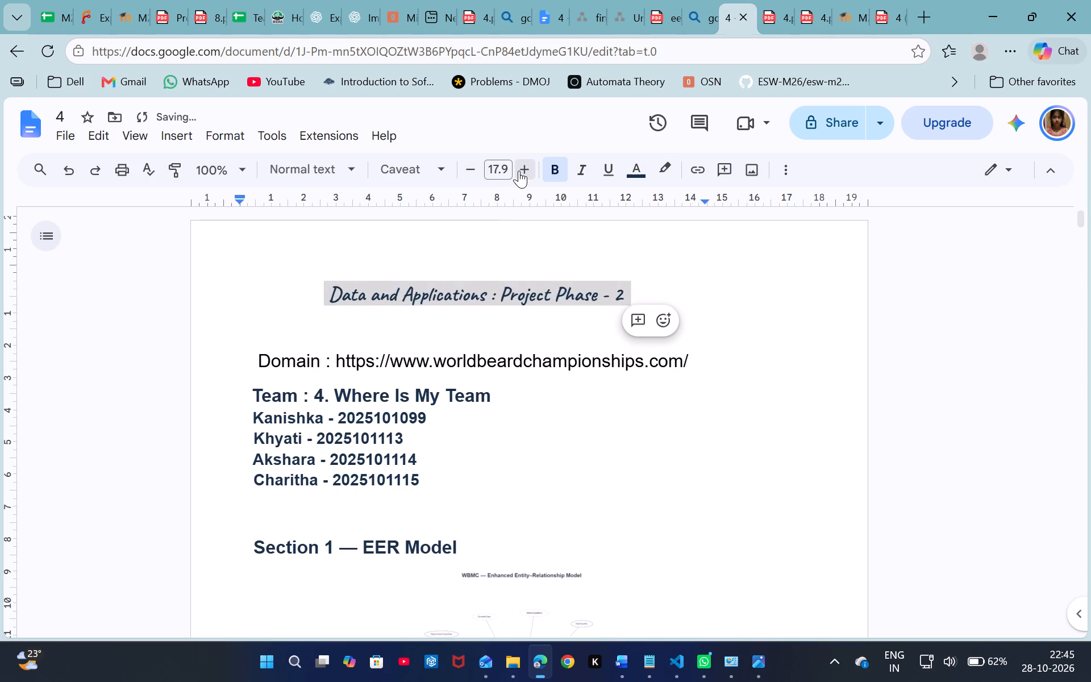
triple_click(519, 170)
triple_click(519, 170)
click(519, 170)
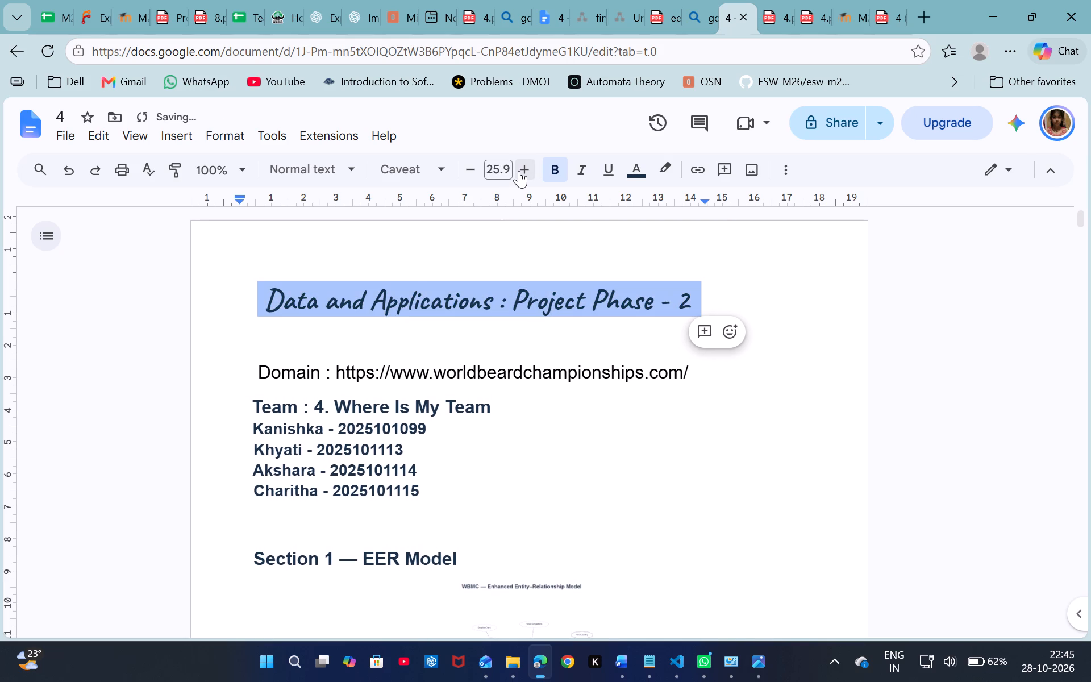
click(519, 170)
click(170, 322)
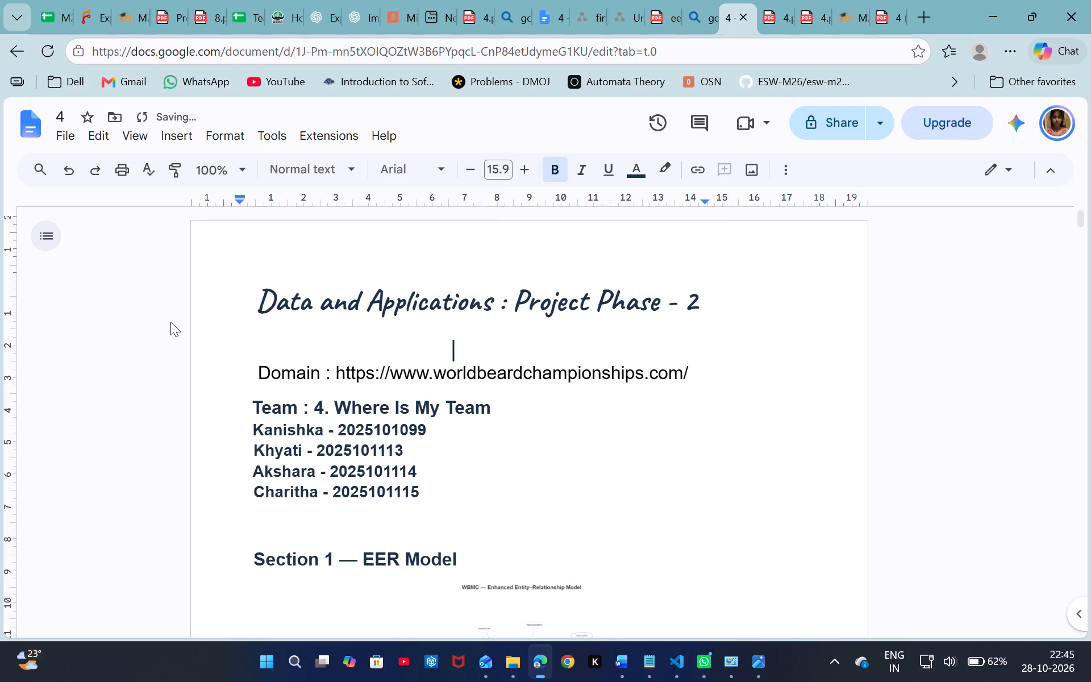
Set the line "Team : 4. Where Is My Team" in Lexend and remove its bold formatting.
scroll(414, 396, down, 1)
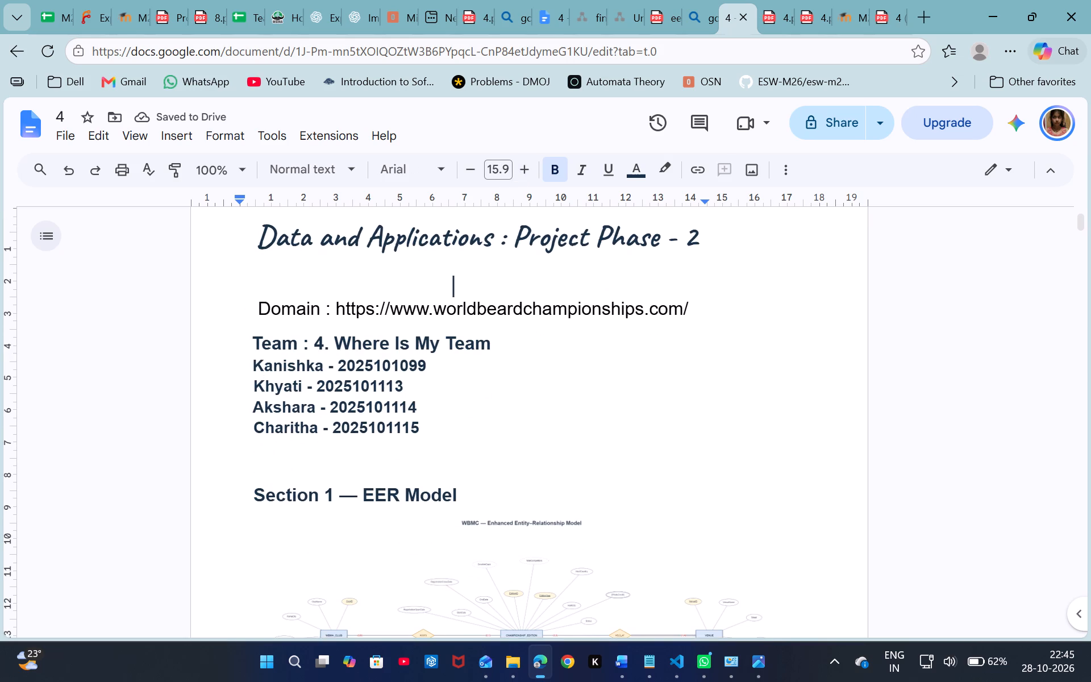
drag(499, 348, 250, 348)
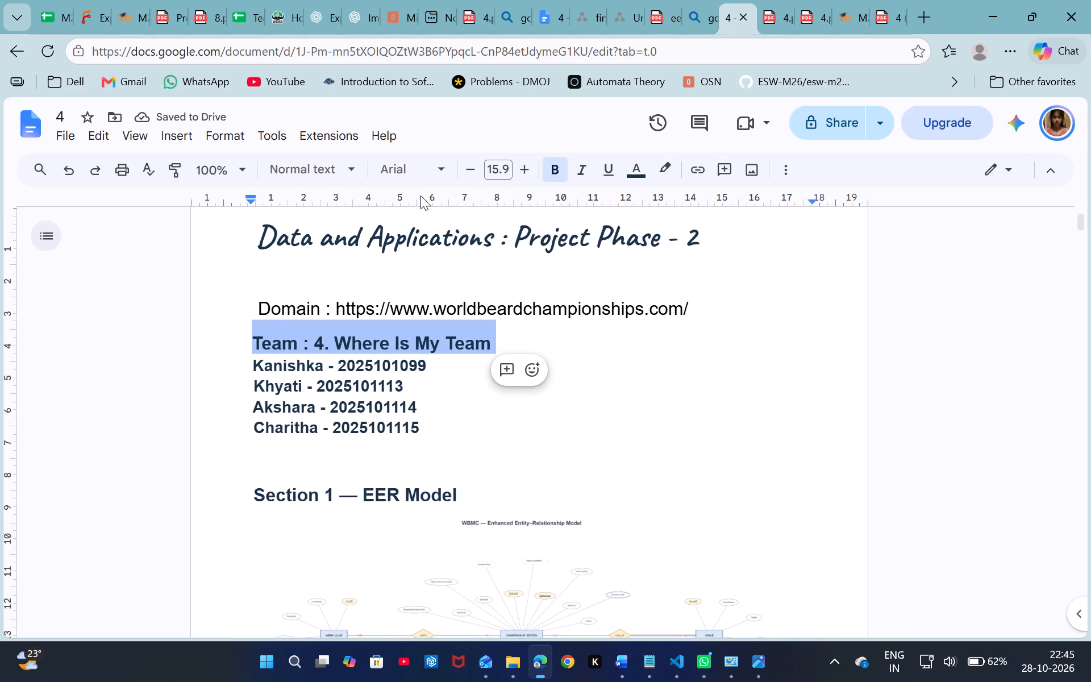
click(443, 159)
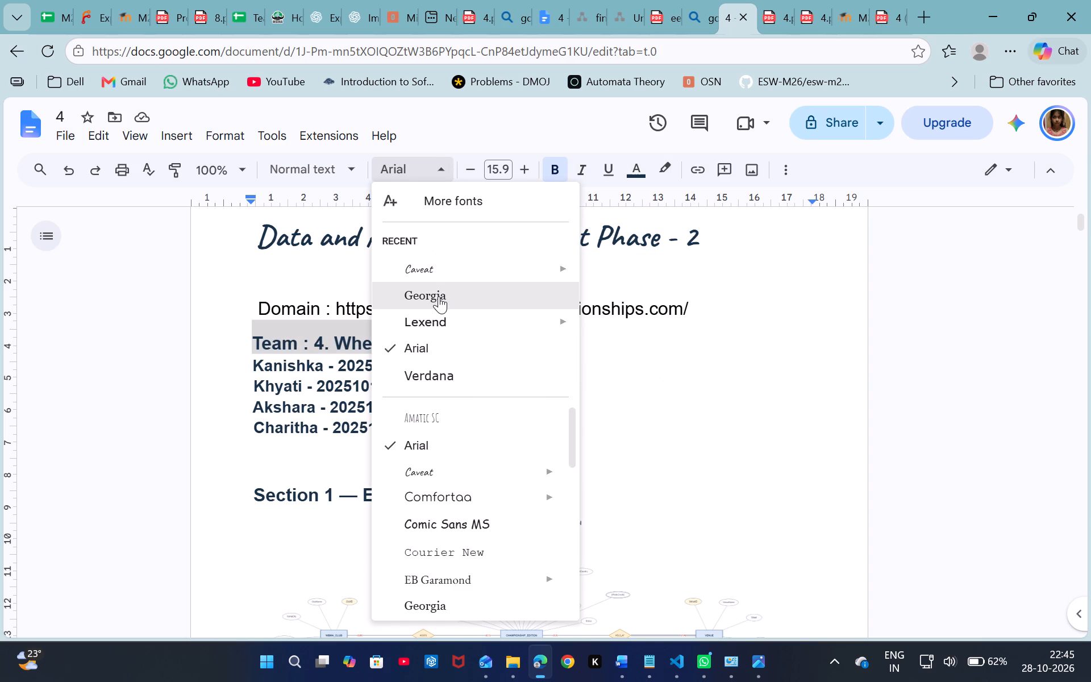
click(443, 319)
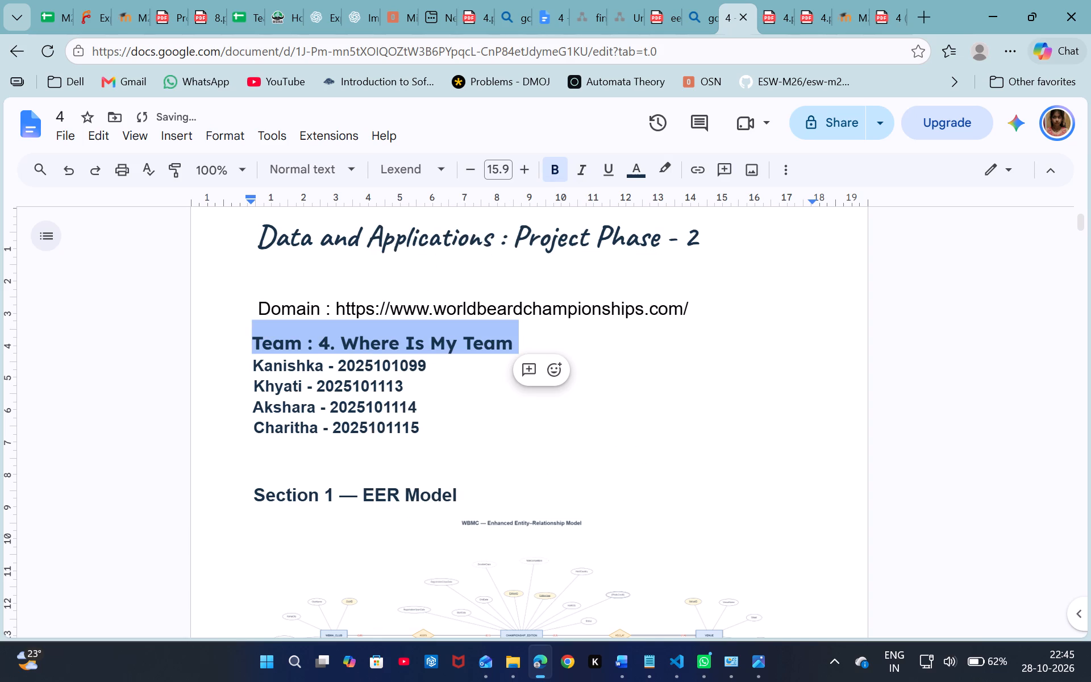
click(550, 169)
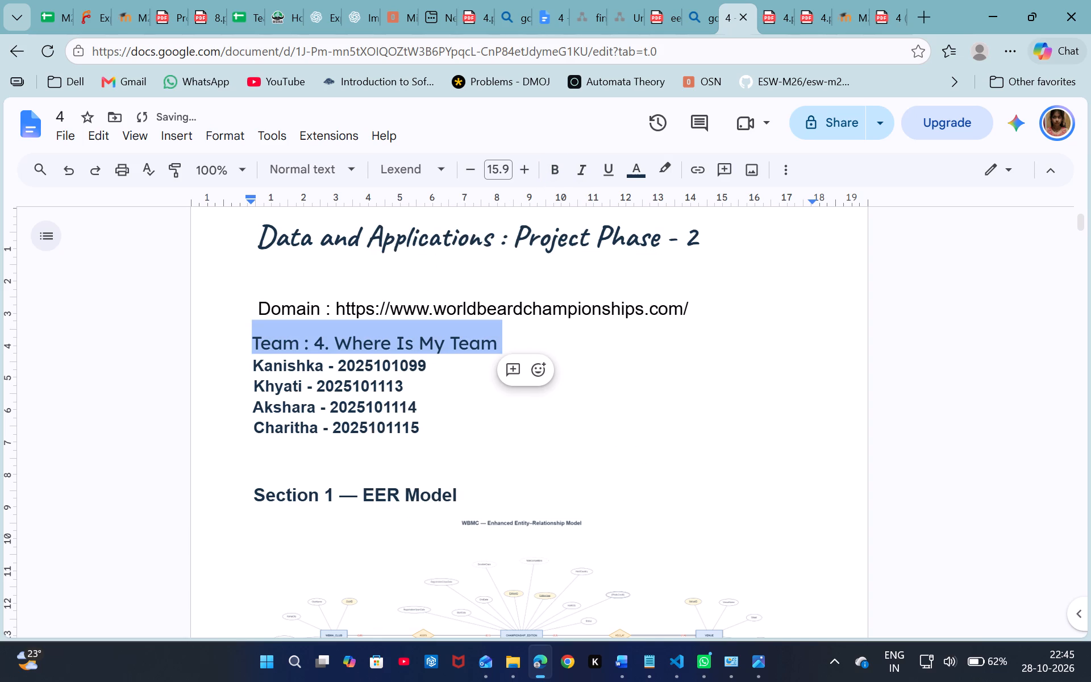
click(503, 338)
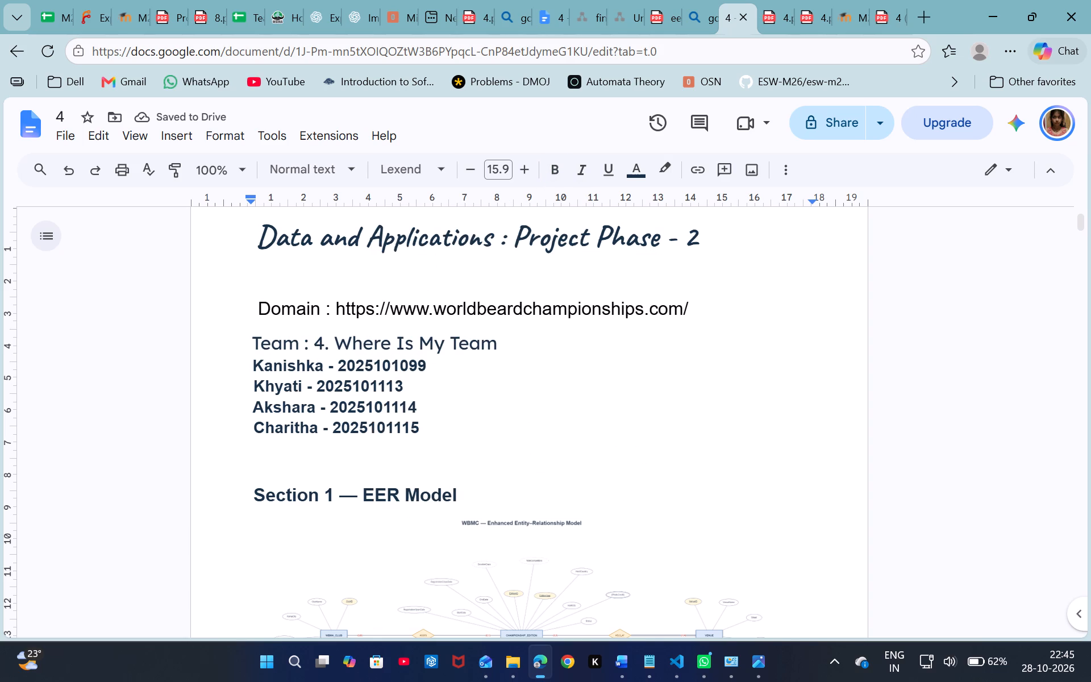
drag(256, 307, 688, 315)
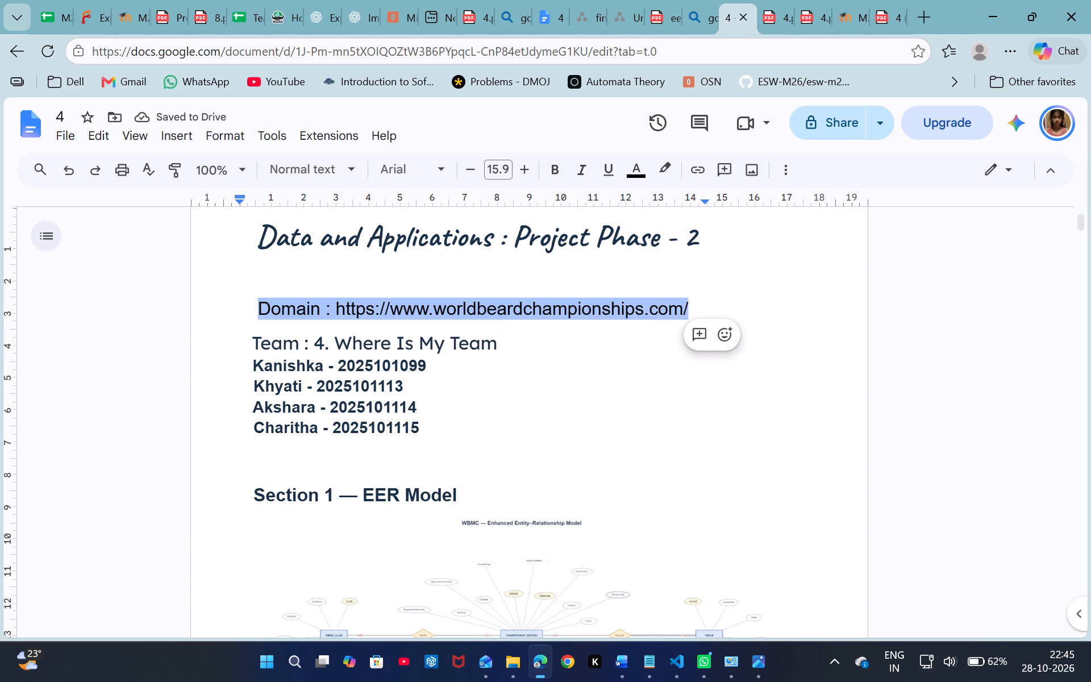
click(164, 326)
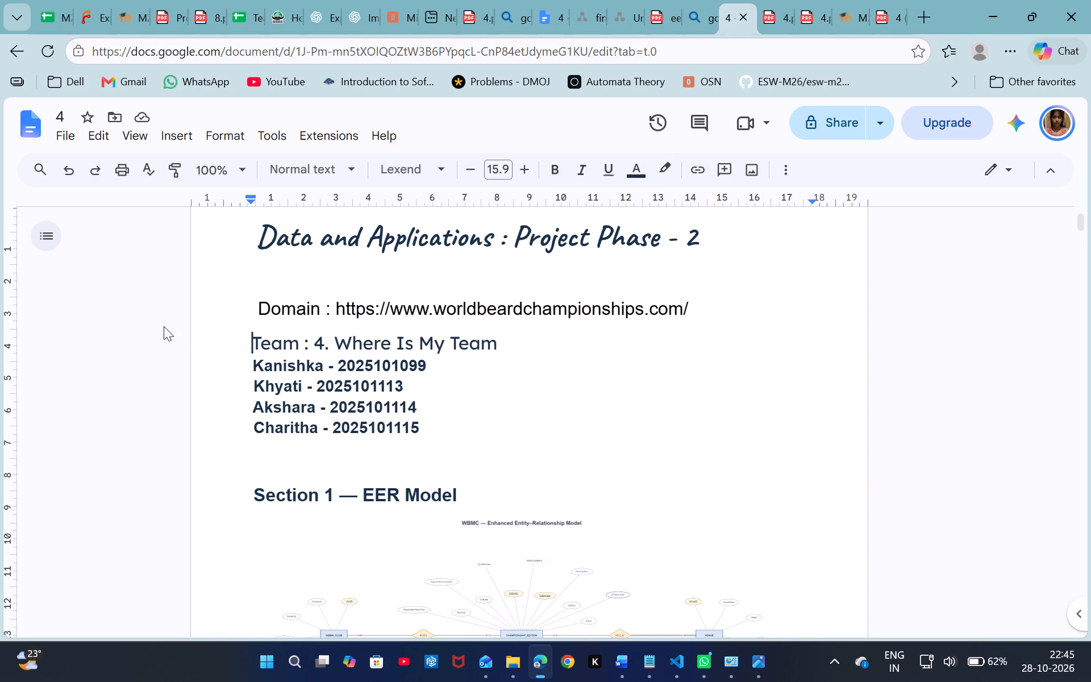
drag(334, 311, 546, 321)
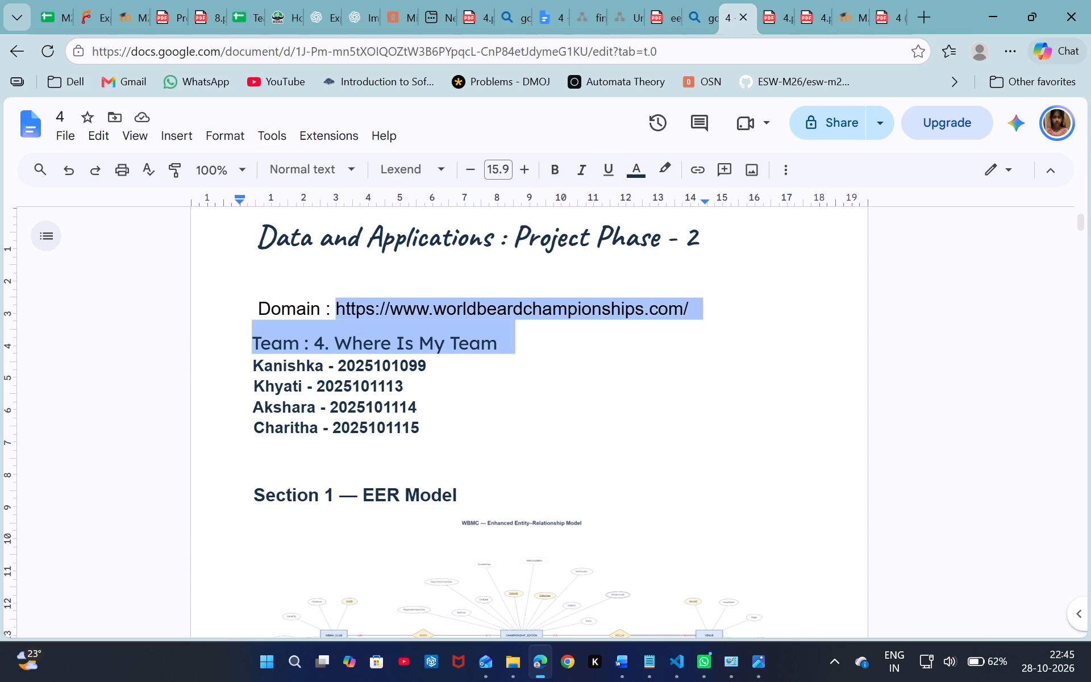
drag(546, 321, 688, 313)
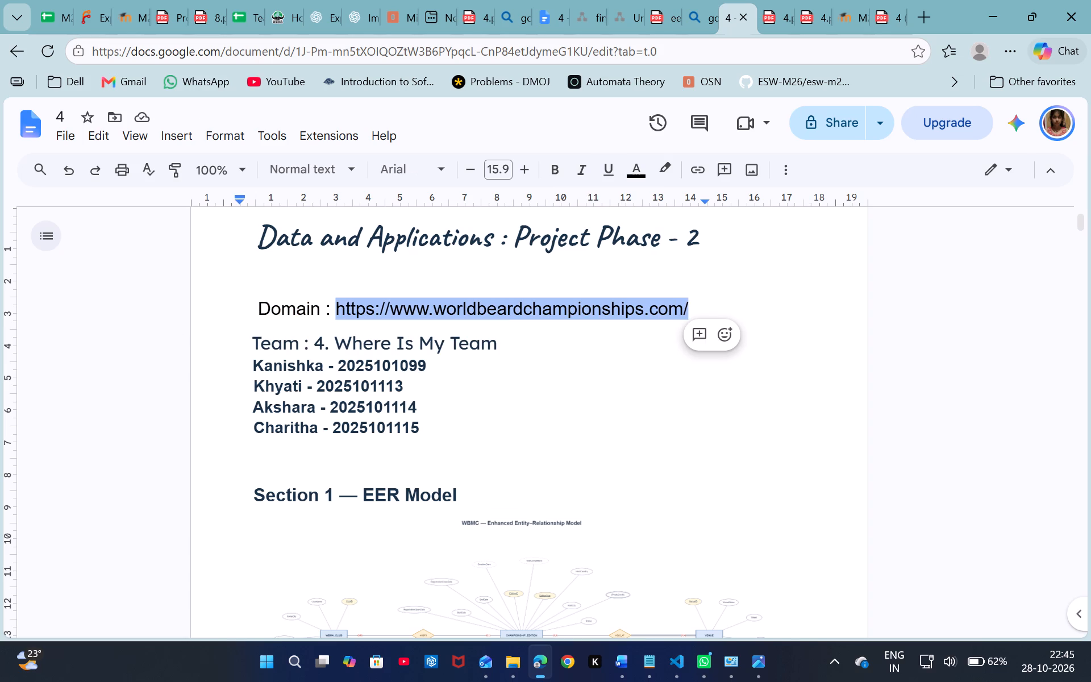
key(ctrl+c)
key(ctrl+x)
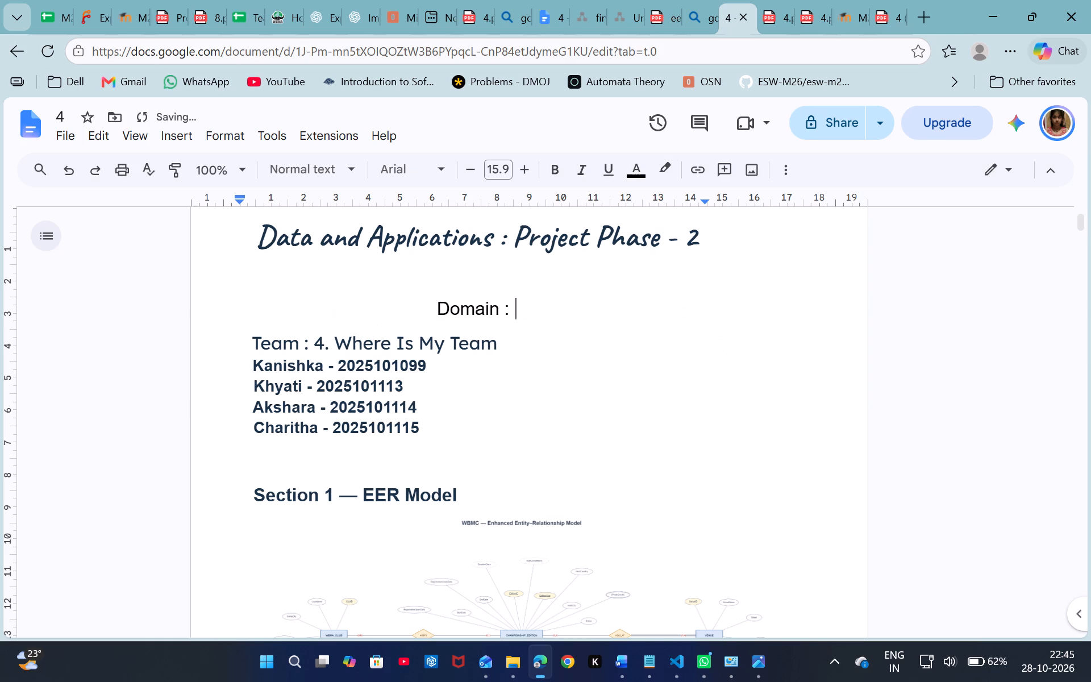
click(174, 139)
click(232, 300)
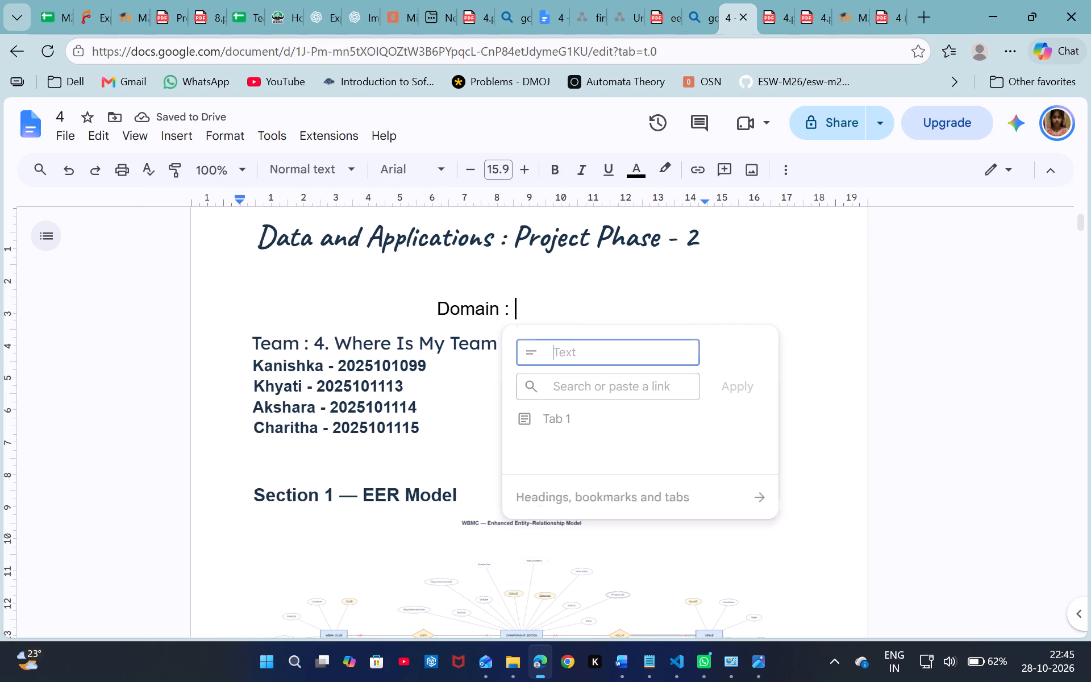
click(564, 392)
key(ctrl+v)
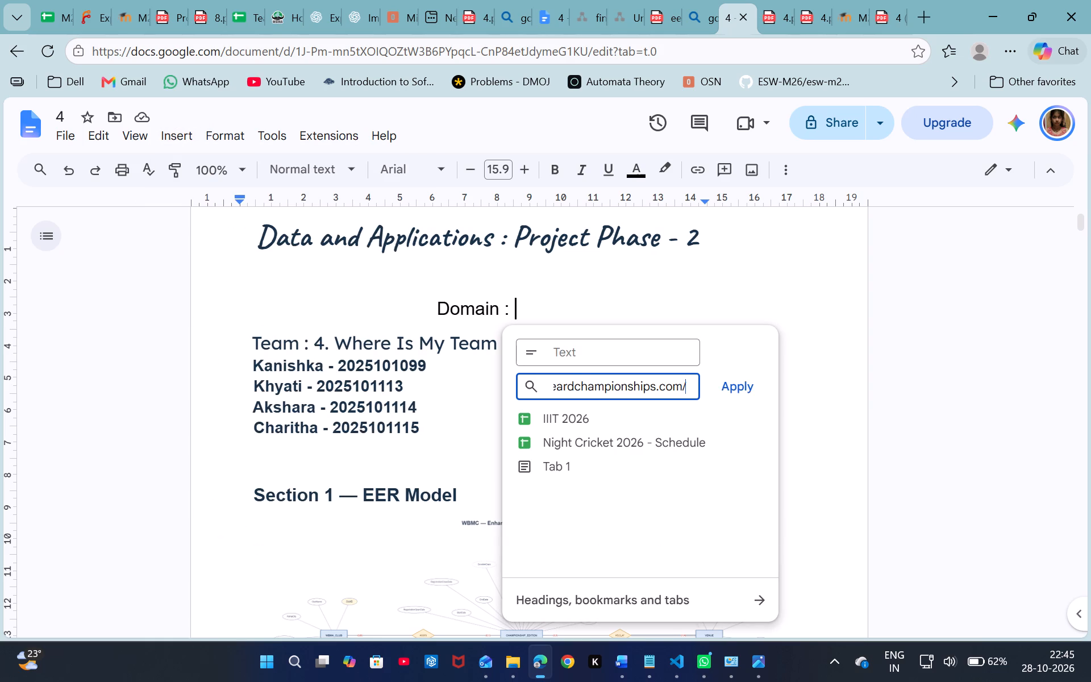
click(738, 393)
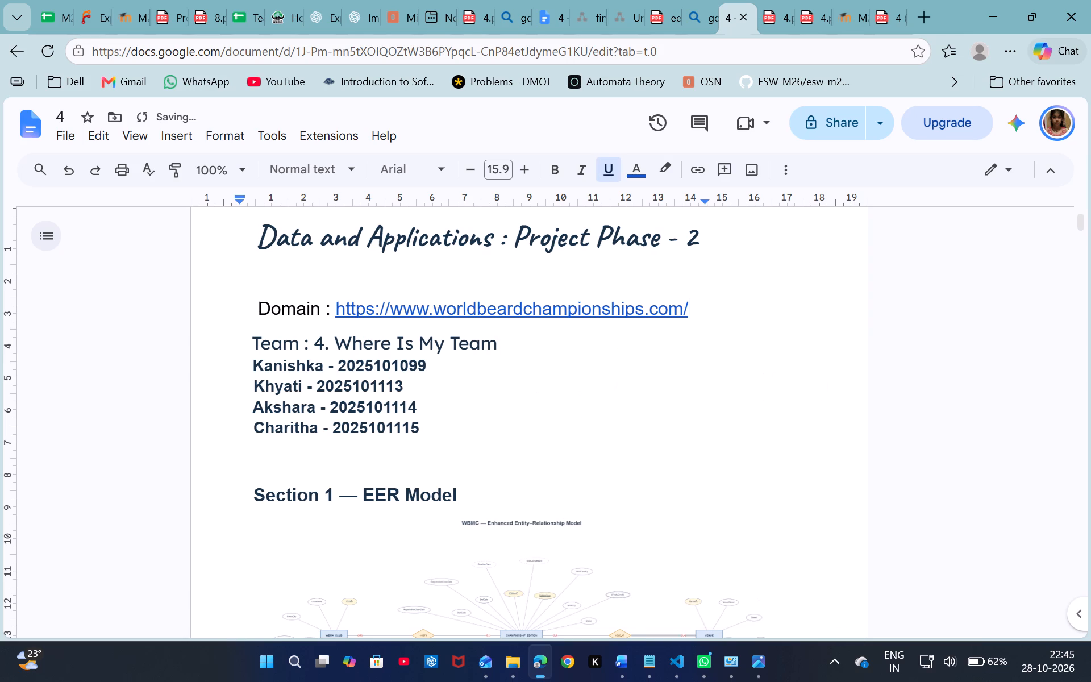
click(899, 356)
Review the whole report from the first page through the EER model, sections and tables to the last page.
scroll(650, 412, up, 1)
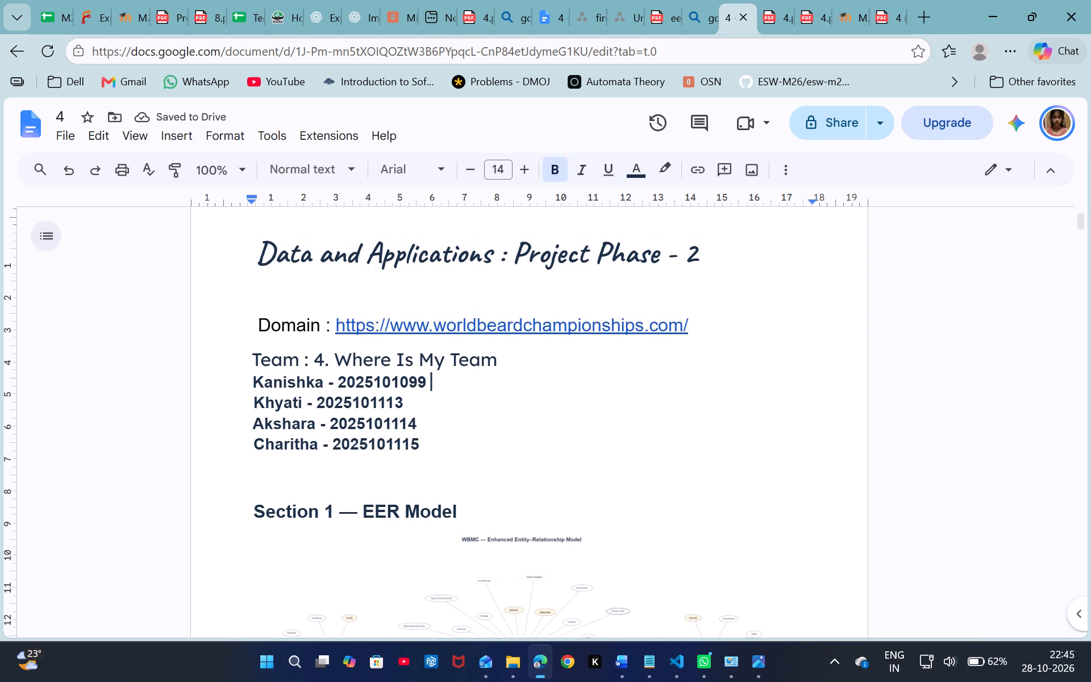
scroll(650, 412, up, 1)
scroll(650, 412, down, 5)
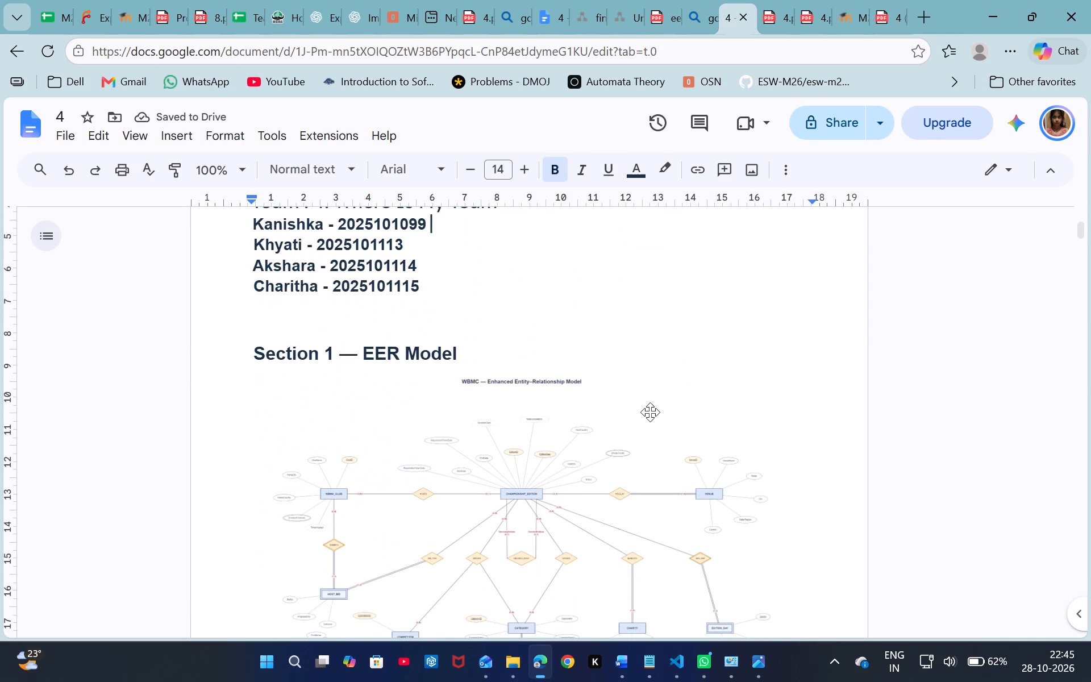
scroll(650, 412, down, 6)
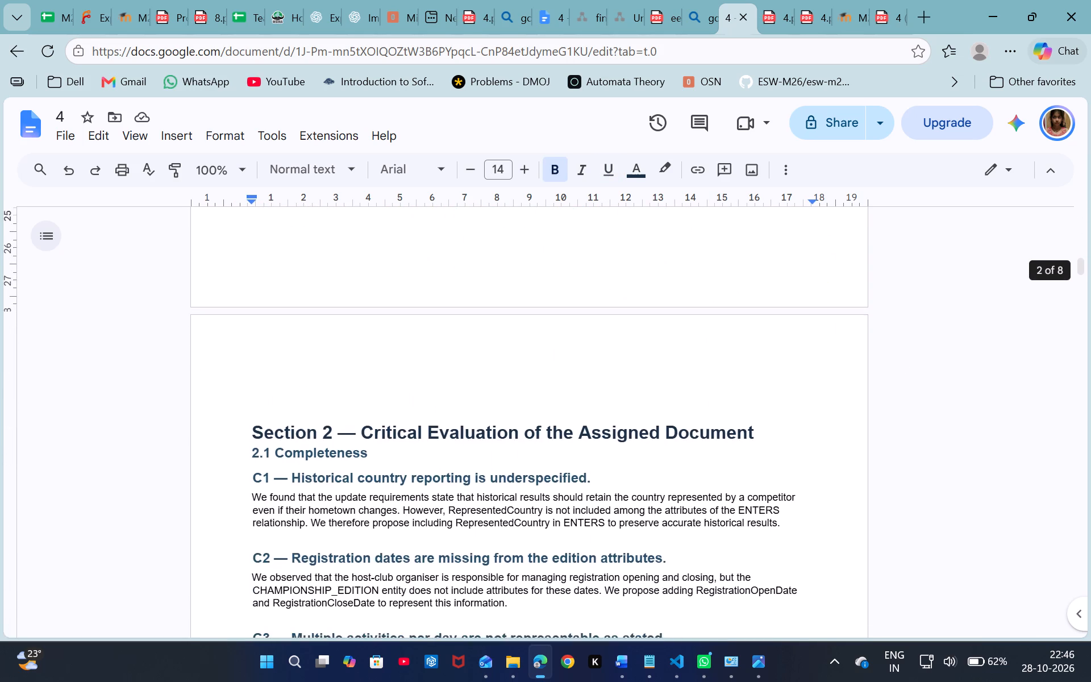
scroll(650, 412, down, 6)
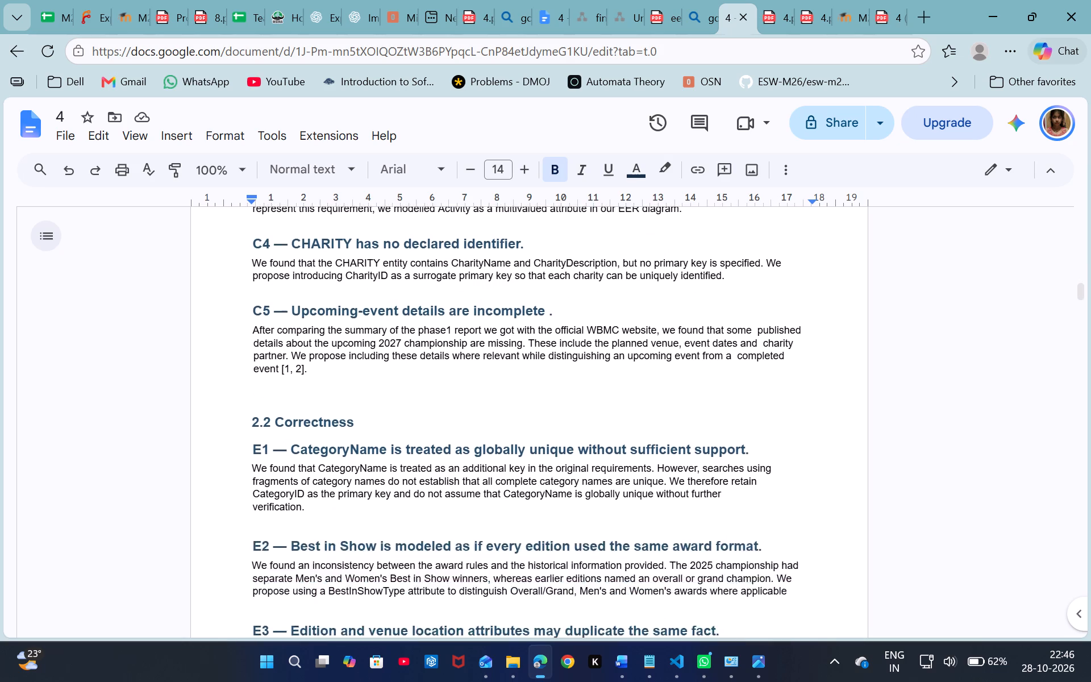
scroll(650, 412, down, 6)
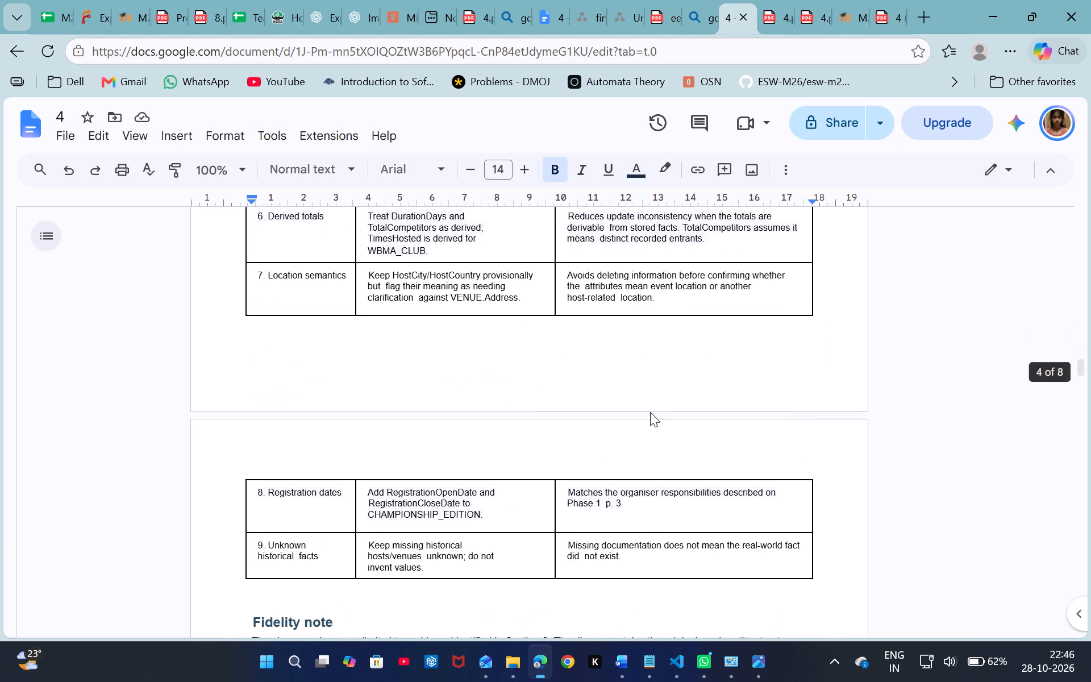
scroll(650, 412, down, 5)
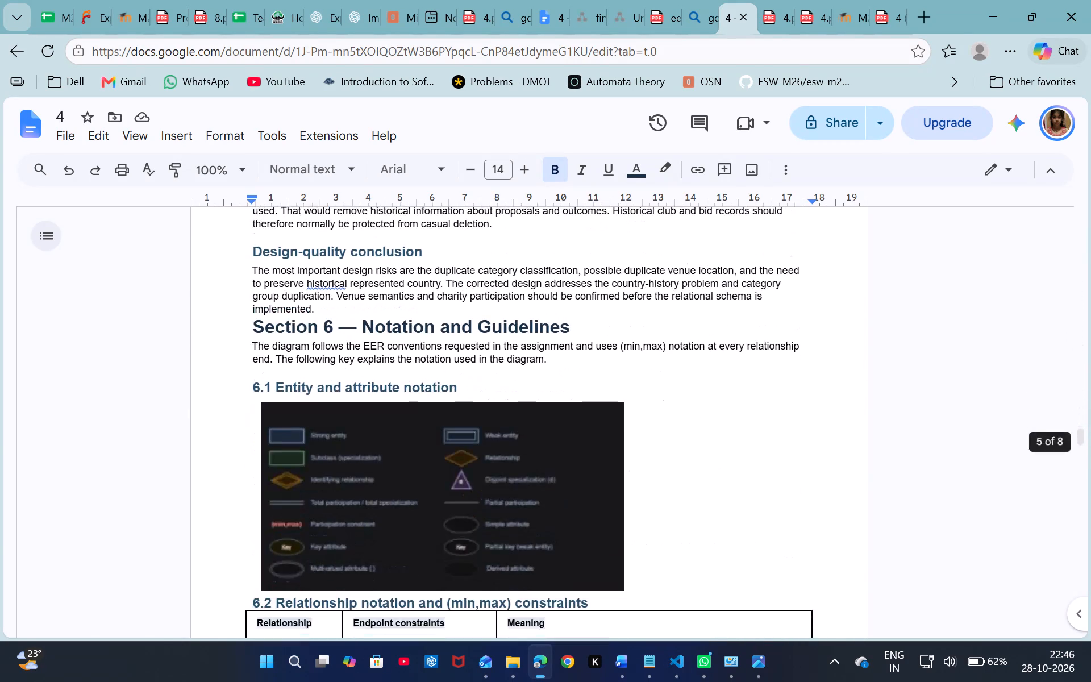
scroll(650, 412, down, 2)
scroll(650, 412, up, 1)
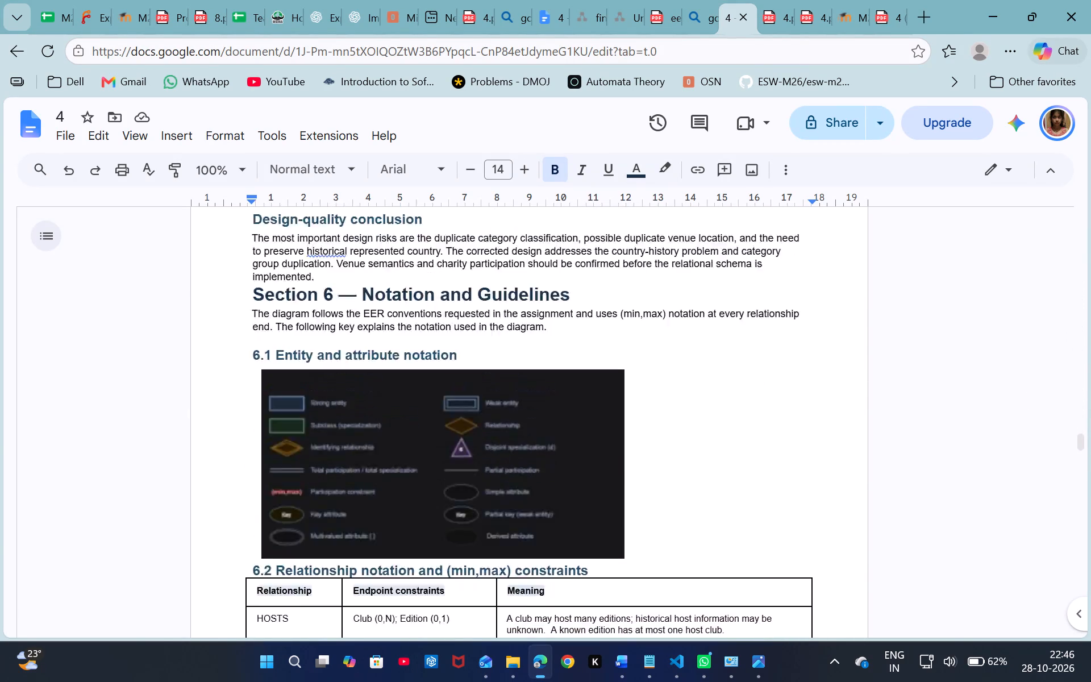
scroll(650, 412, up, 2)
scroll(650, 412, down, 1)
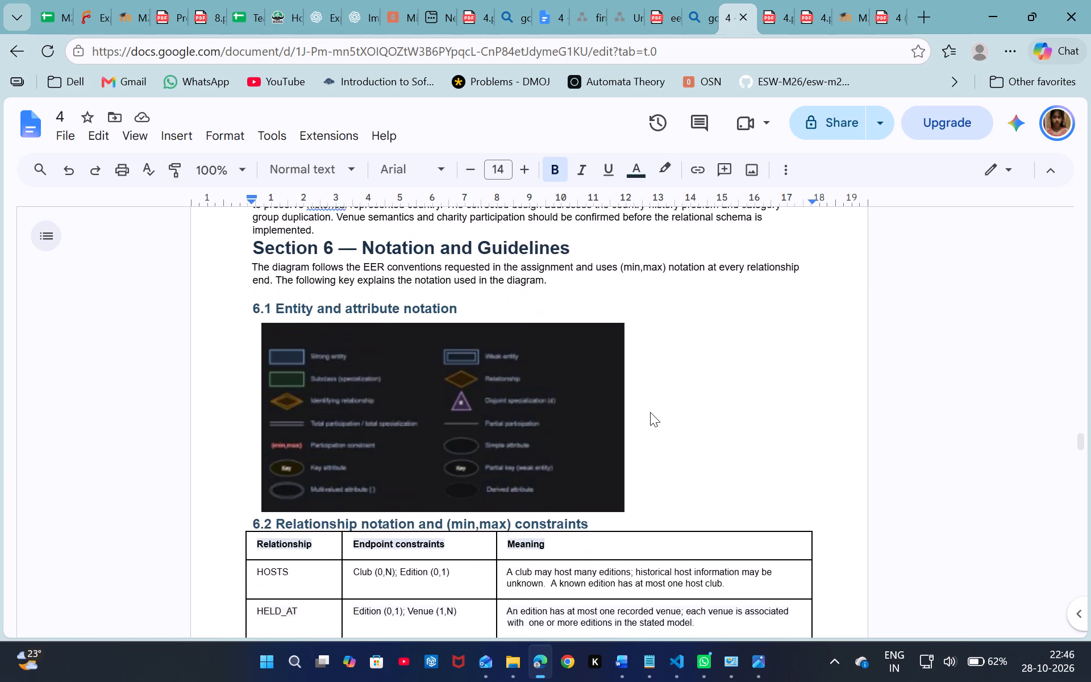
scroll(650, 412, down, 9)
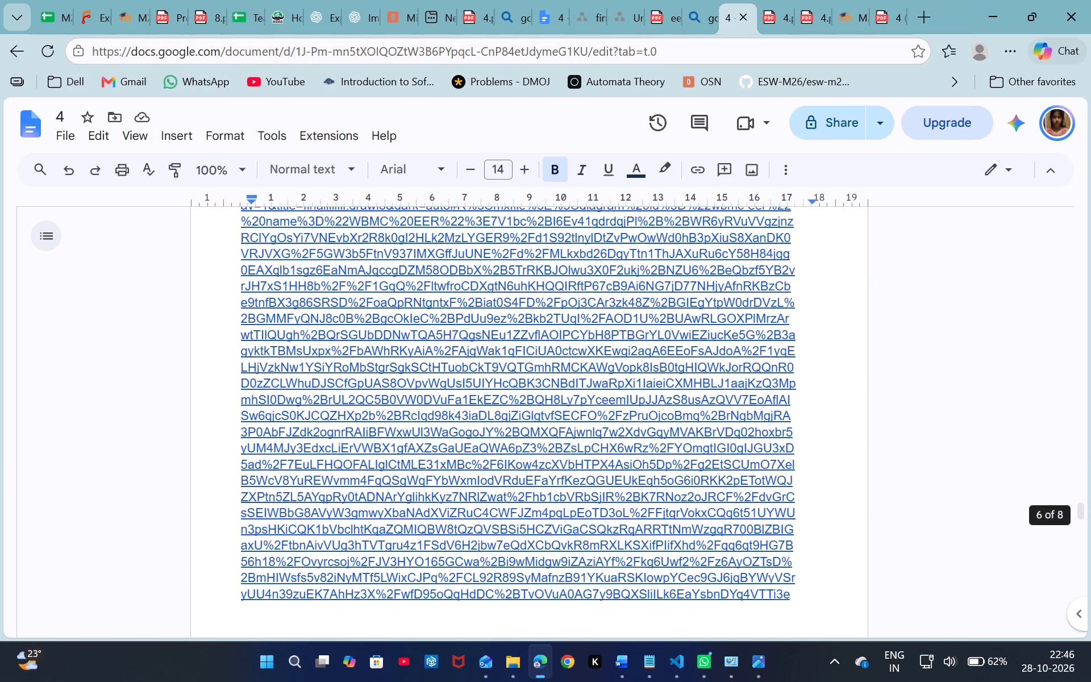
scroll(650, 412, down, 5)
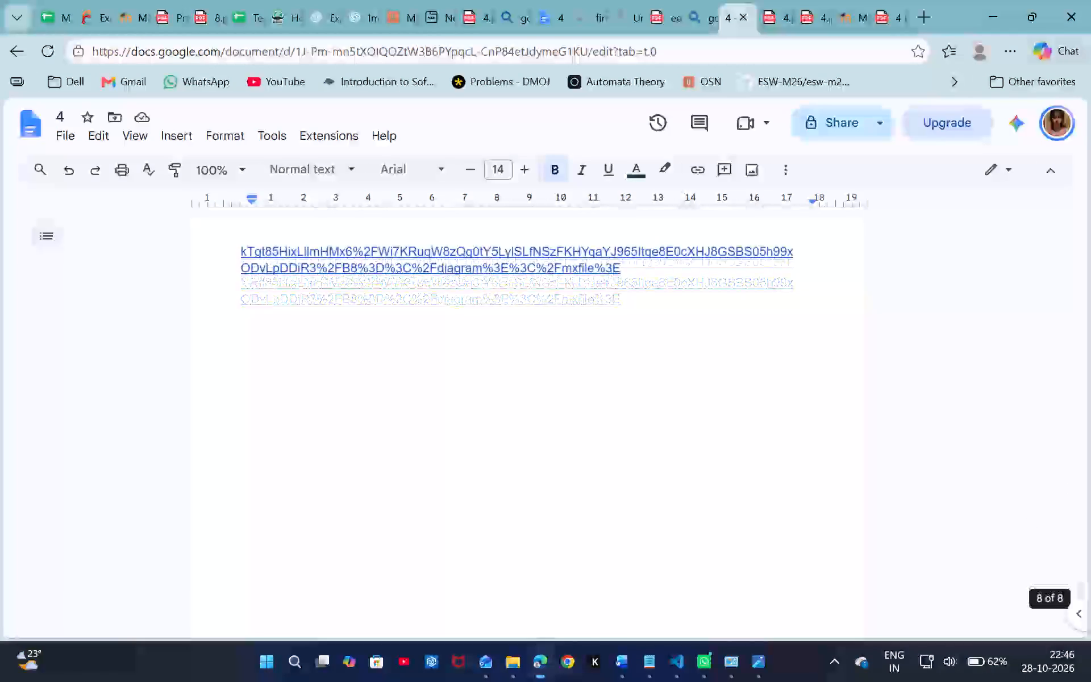
scroll(650, 412, down, 2)
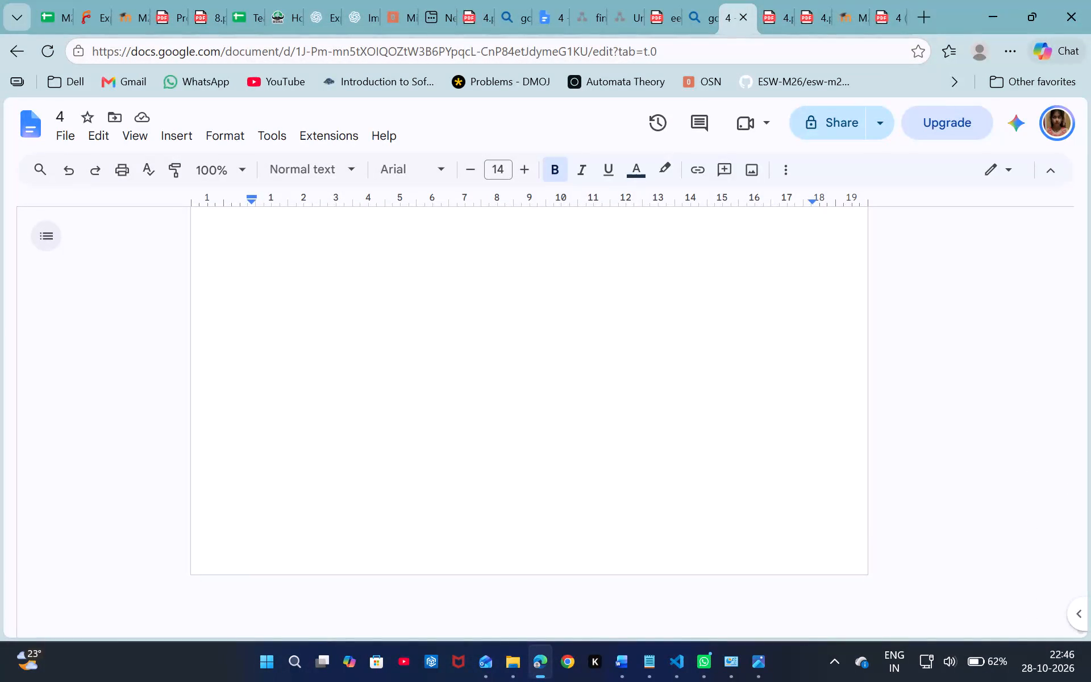
Switch to File Explorer, delete the old 4 PDF from the Downloads folder, and return to the report in the browser.
click(69, 131)
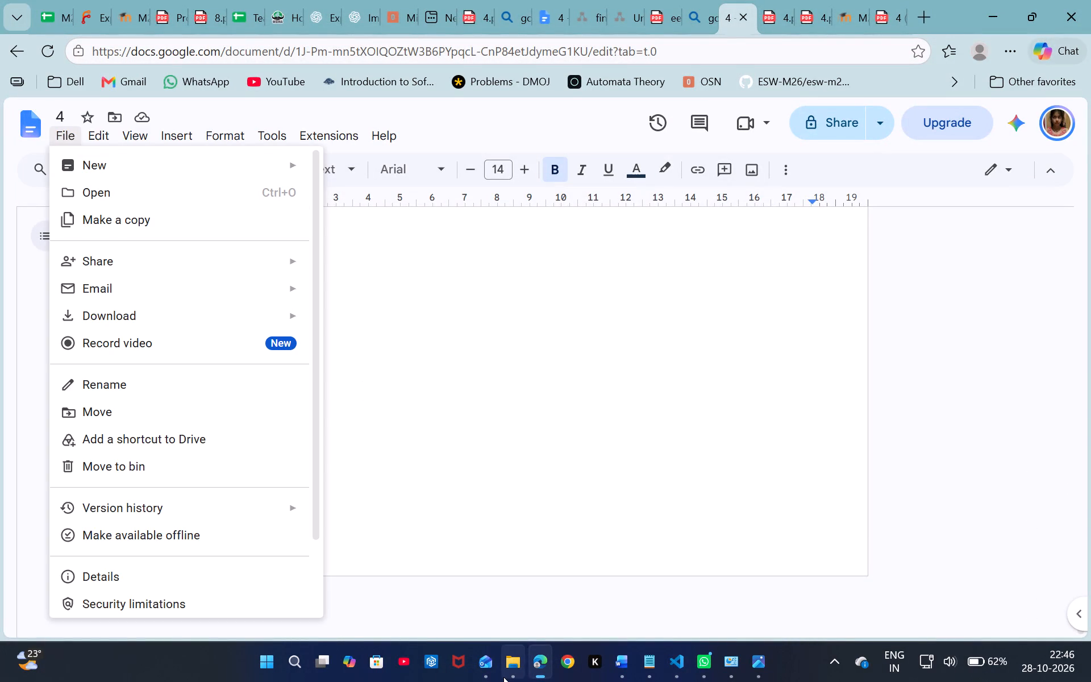
click(503, 677)
click(241, 177)
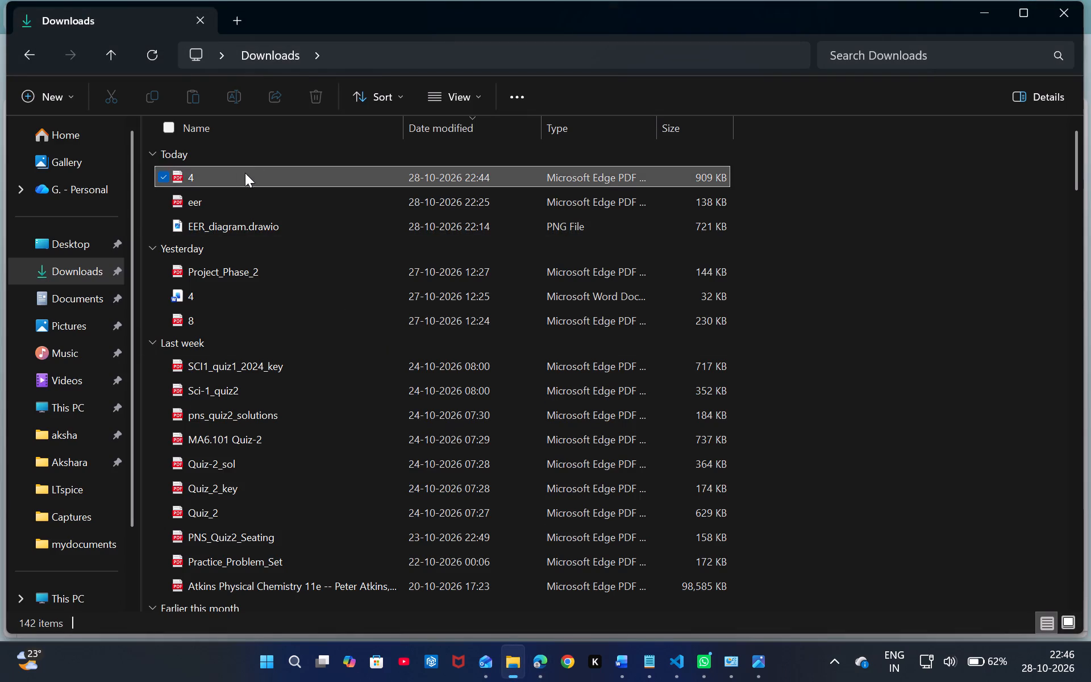
click(310, 105)
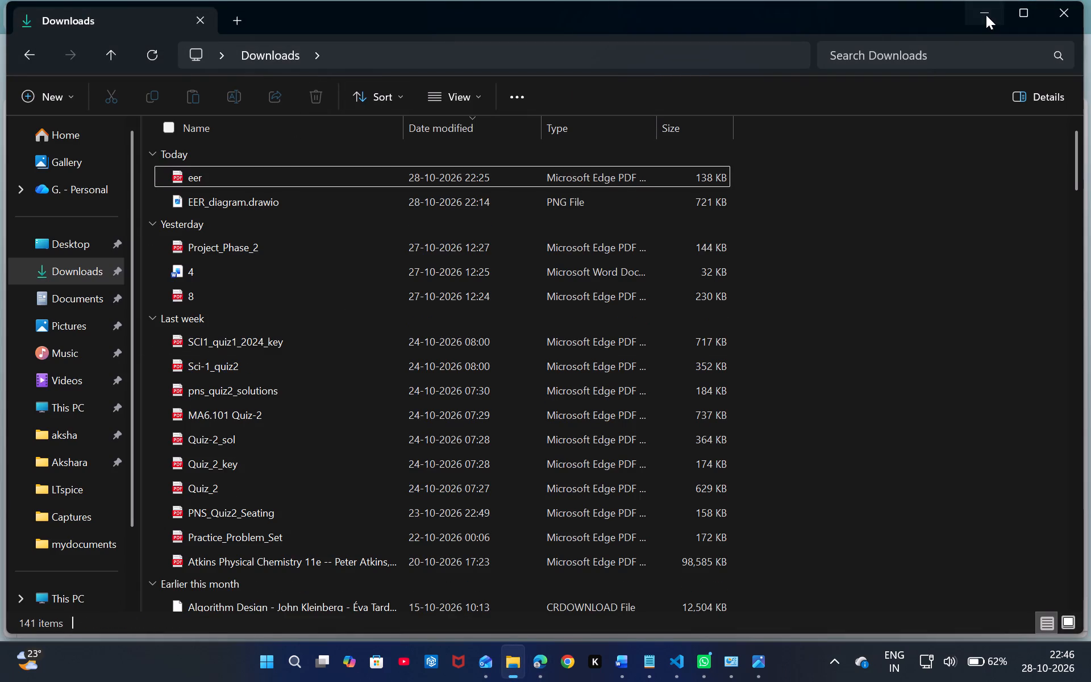
click(986, 15)
Download the report as a PDF document, 4.pdf.
click(58, 143)
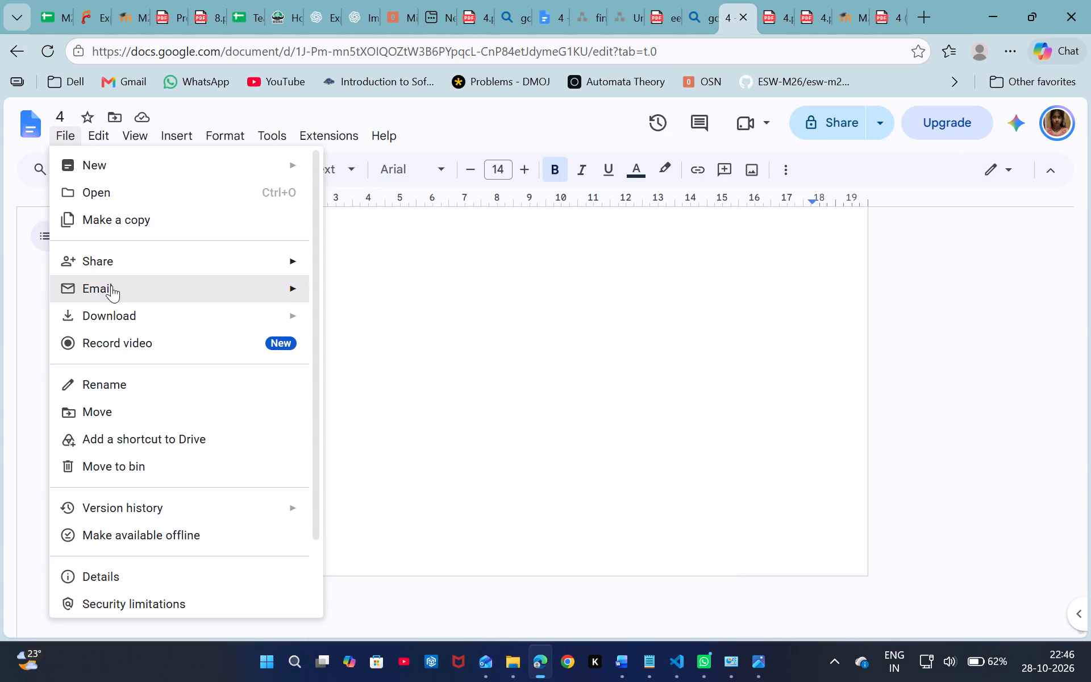
click(357, 352)
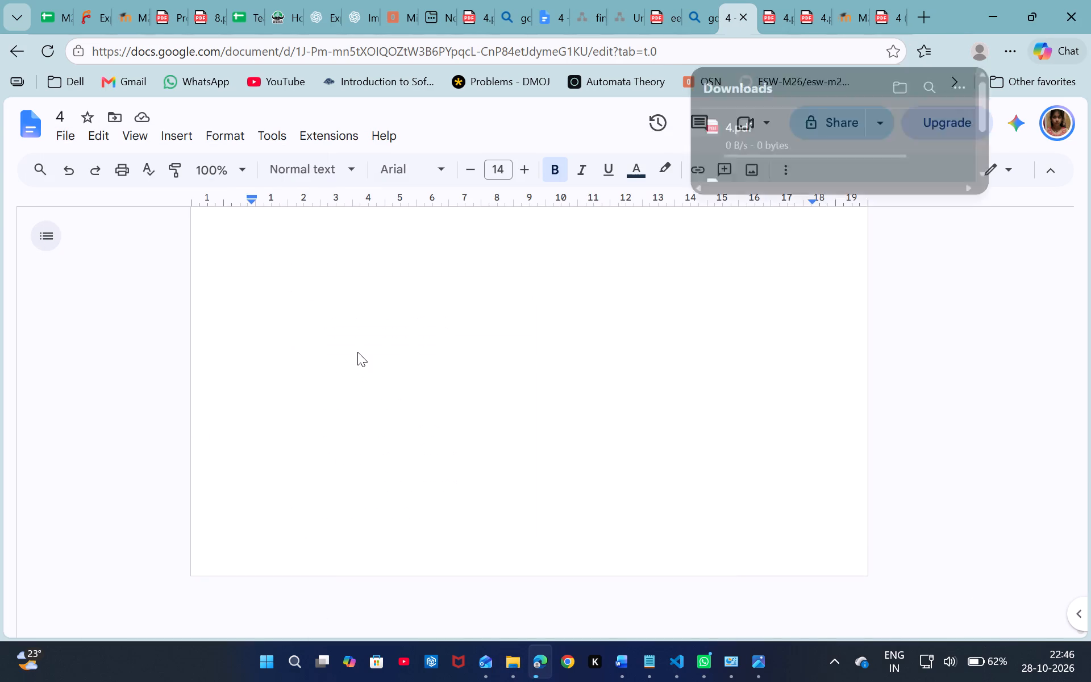
Close the outdated local copy of 4.pdf that shows the unstyled title.
click(781, 13)
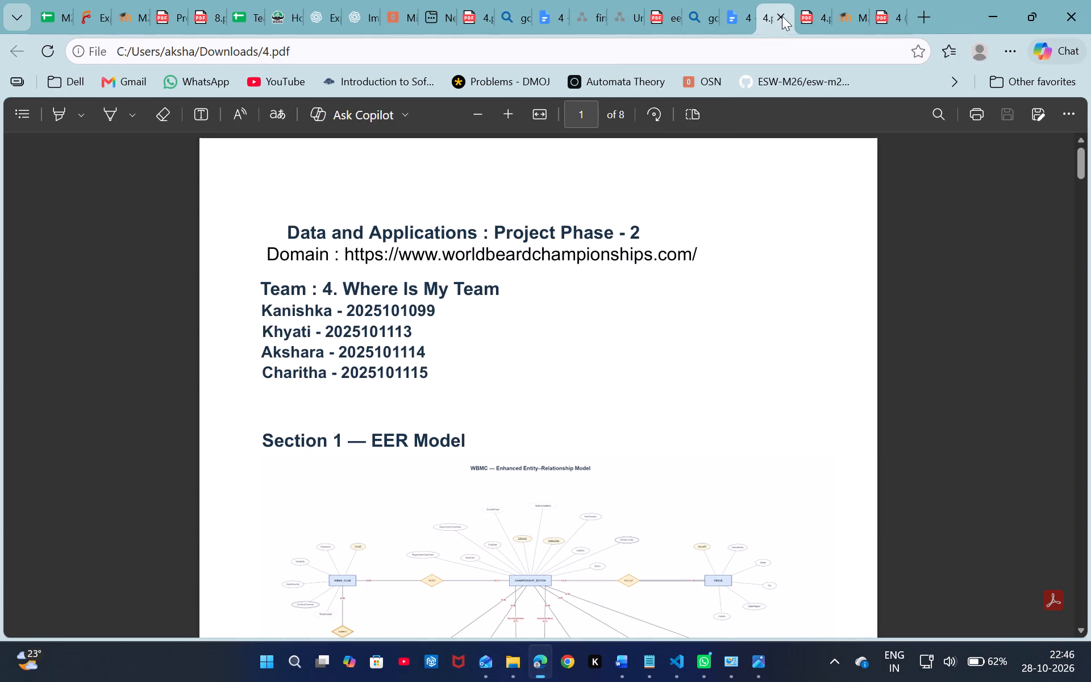
click(782, 18)
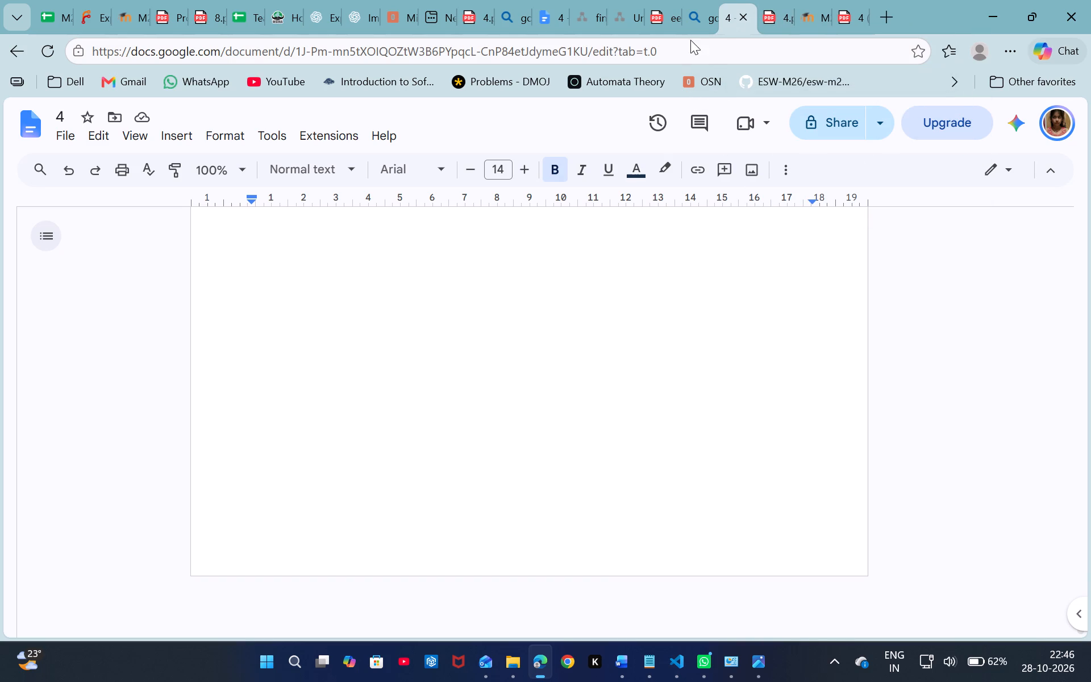
Open the newly downloaded 4.pdf from the browser's download list.
click(1006, 51)
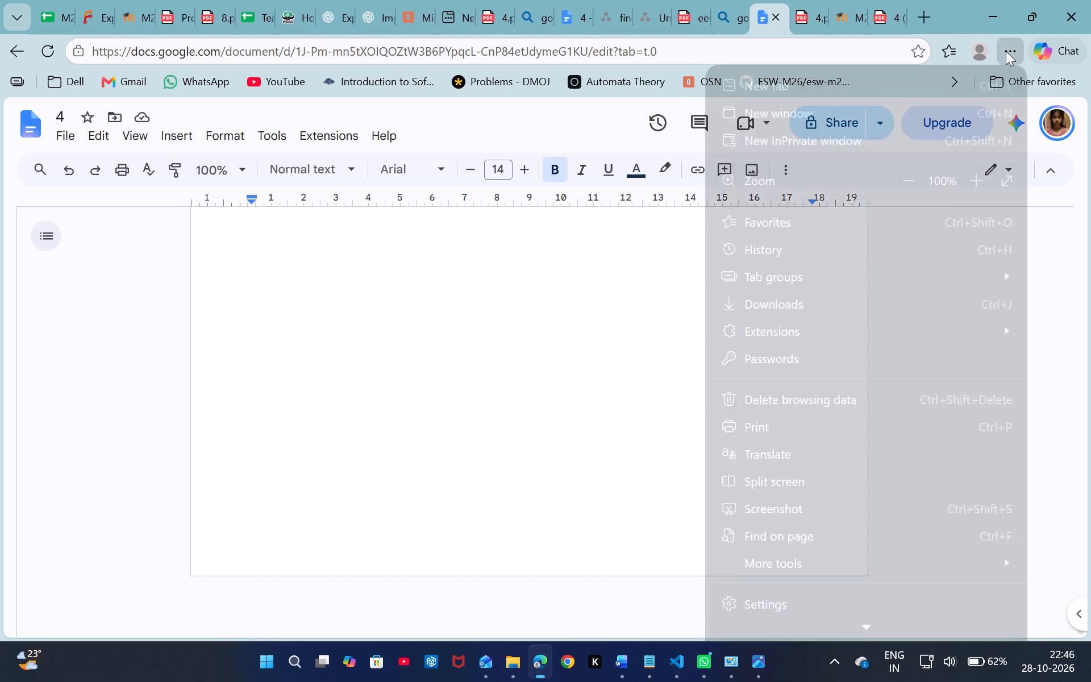
click(778, 298)
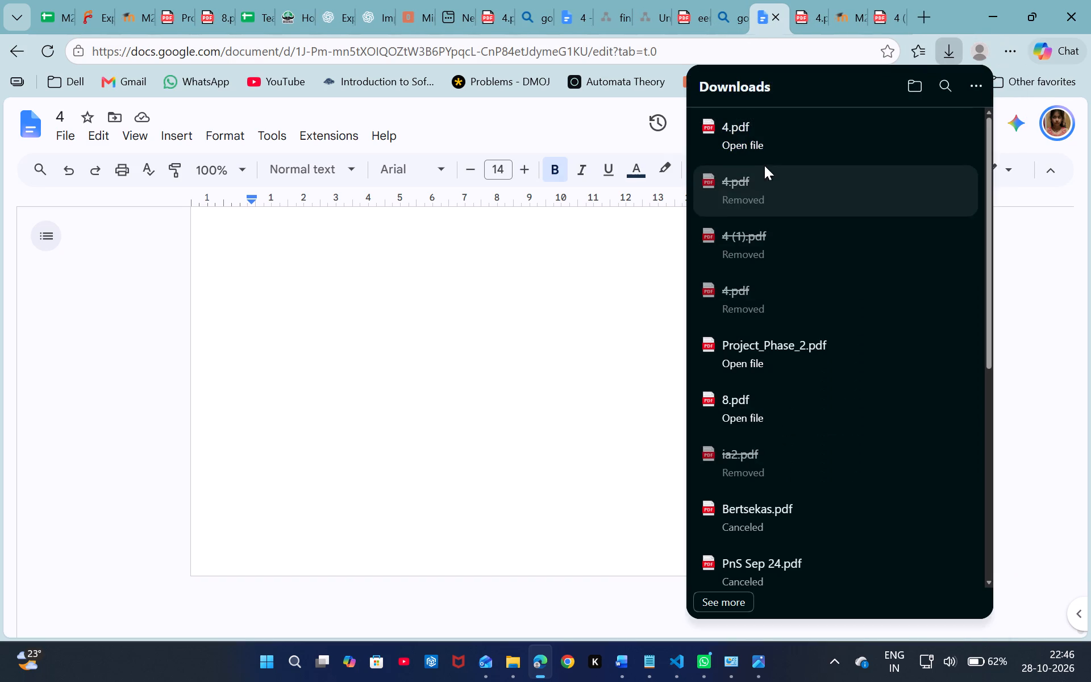
click(743, 151)
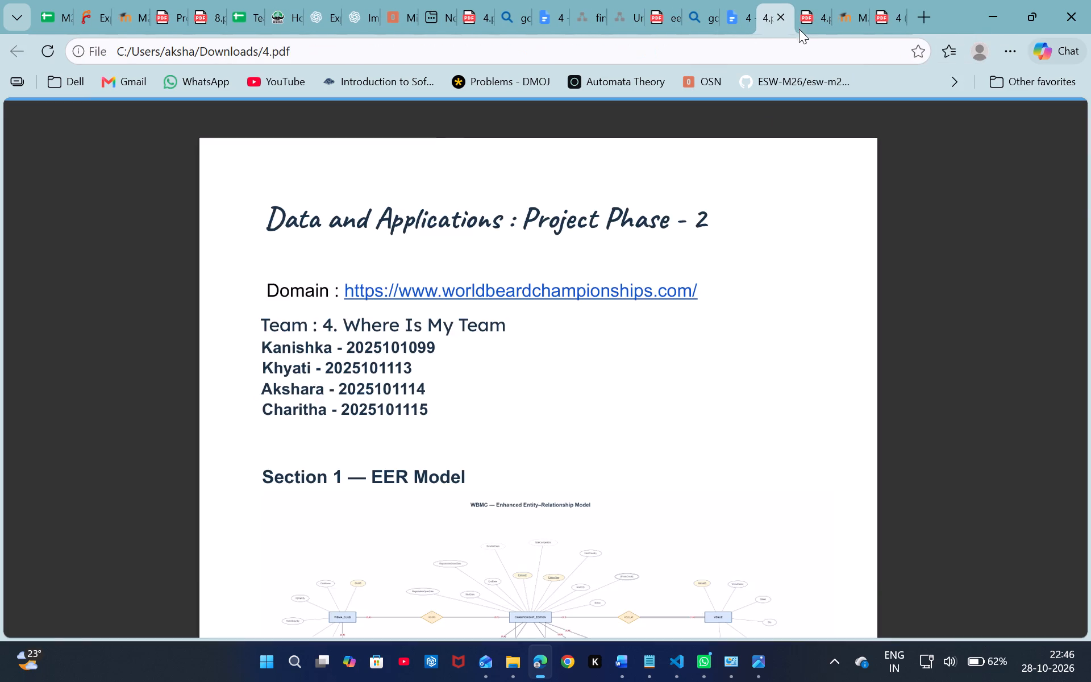
Close the other older 4.pdf that is still open beside the new one.
click(801, 27)
click(820, 17)
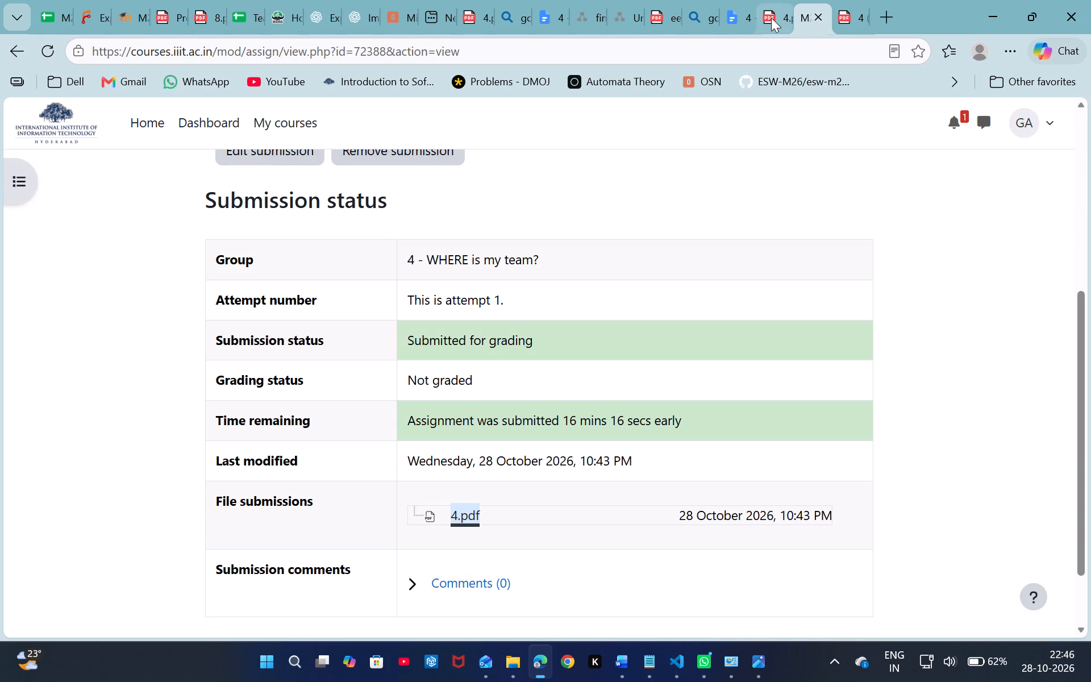
Check the new 4.pdf from the restyled first page through to its last page.
click(768, 17)
scroll(638, 305, up, 1)
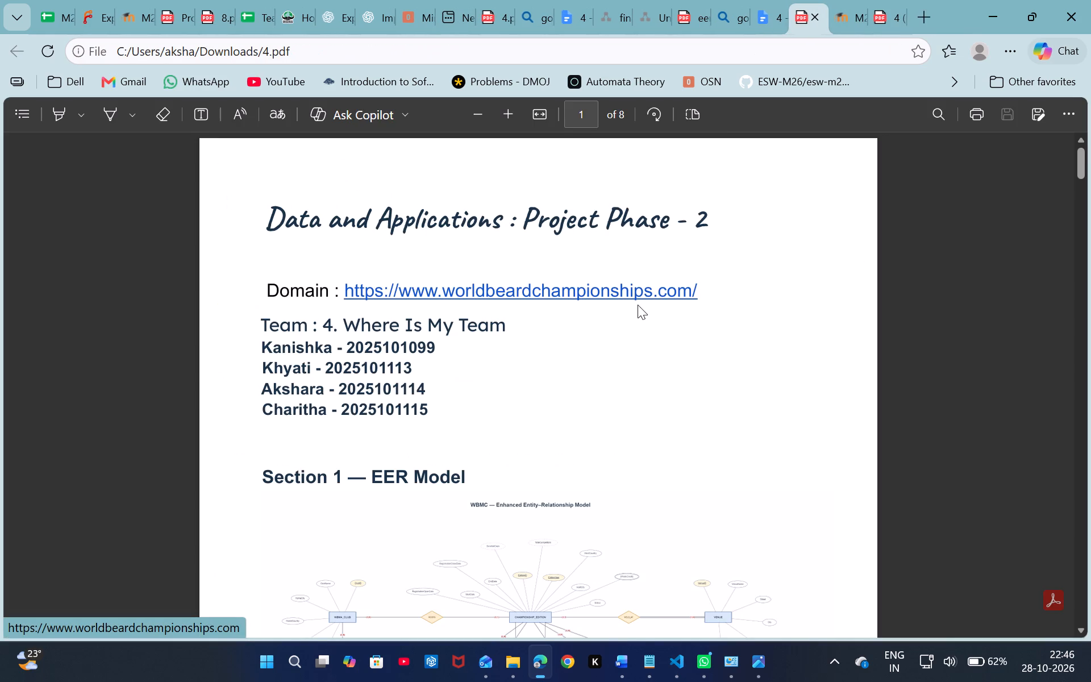
scroll(638, 305, down, 3)
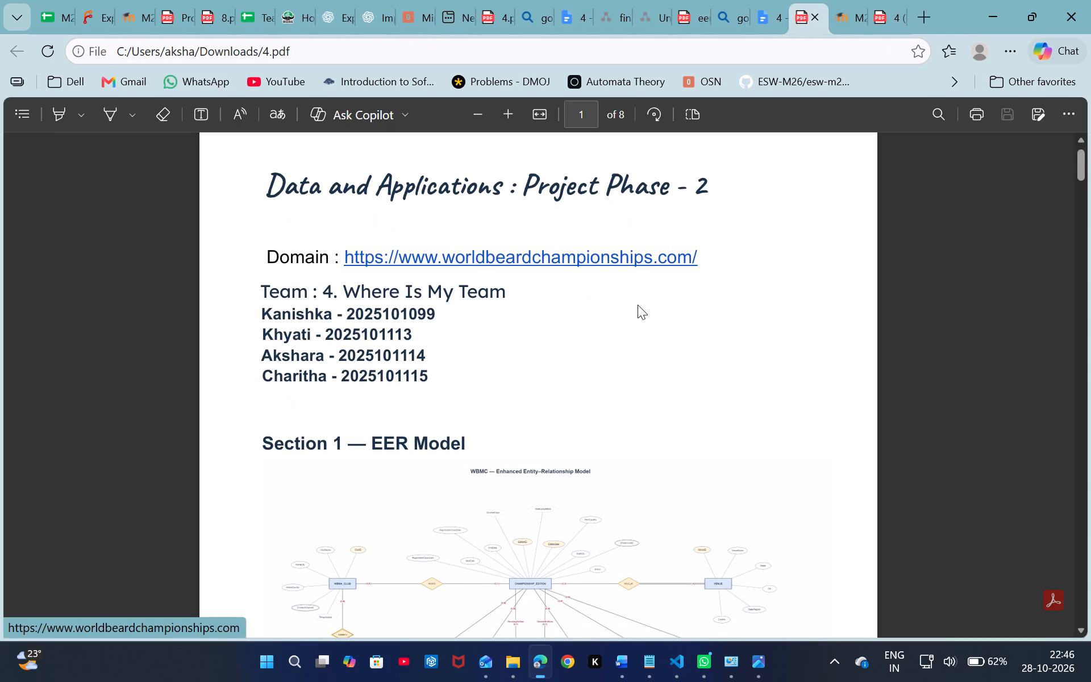
scroll(638, 305, down, 15)
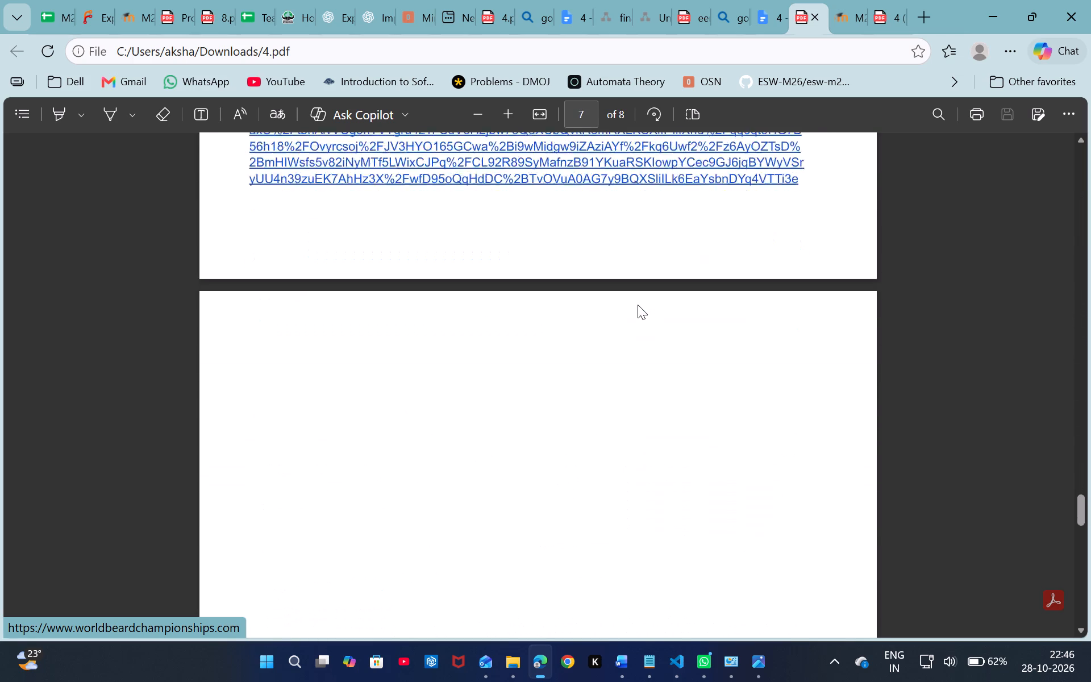
scroll(638, 305, down, 9)
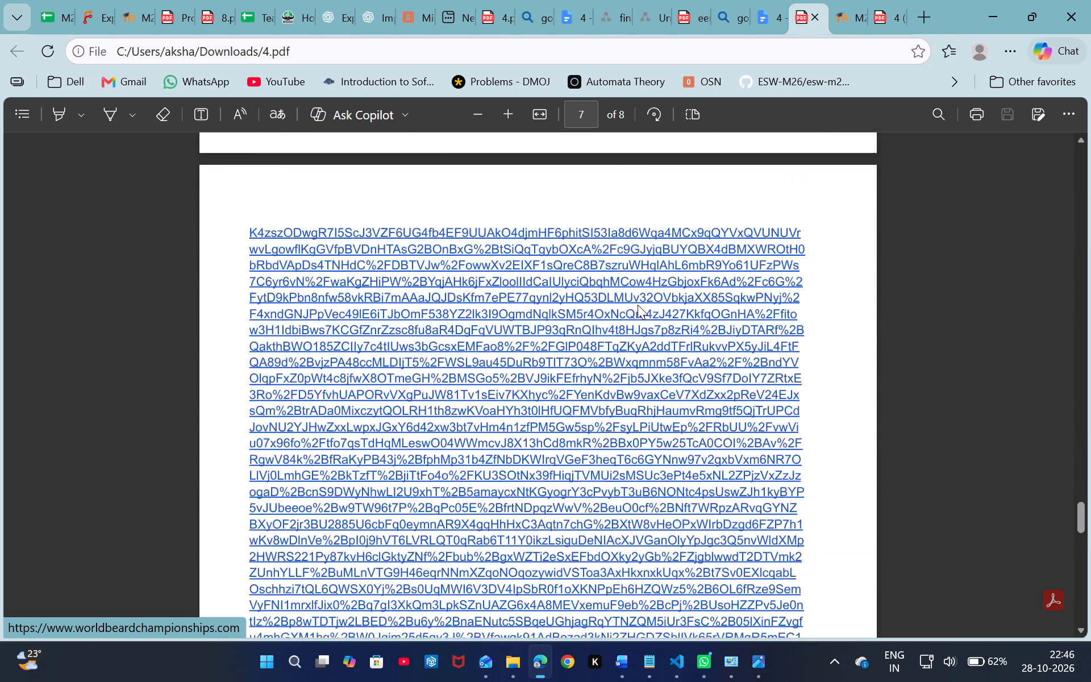
scroll(638, 305, down, 9)
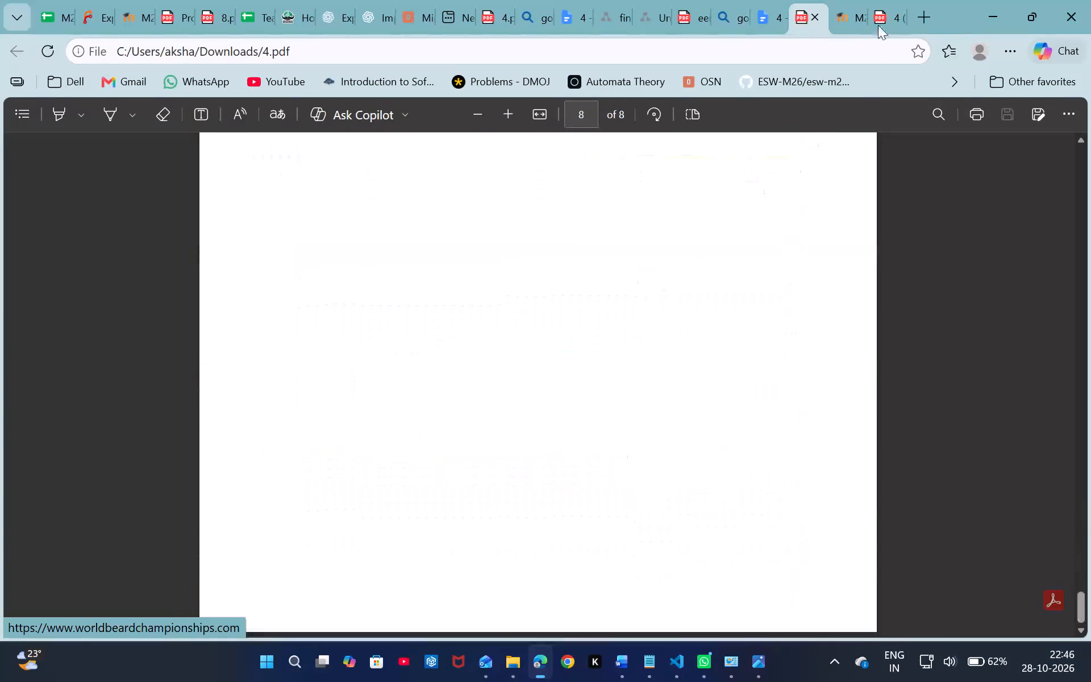
Close the leftover 4 (1) PDF and return to the assignment's submission status page.
click(853, 24)
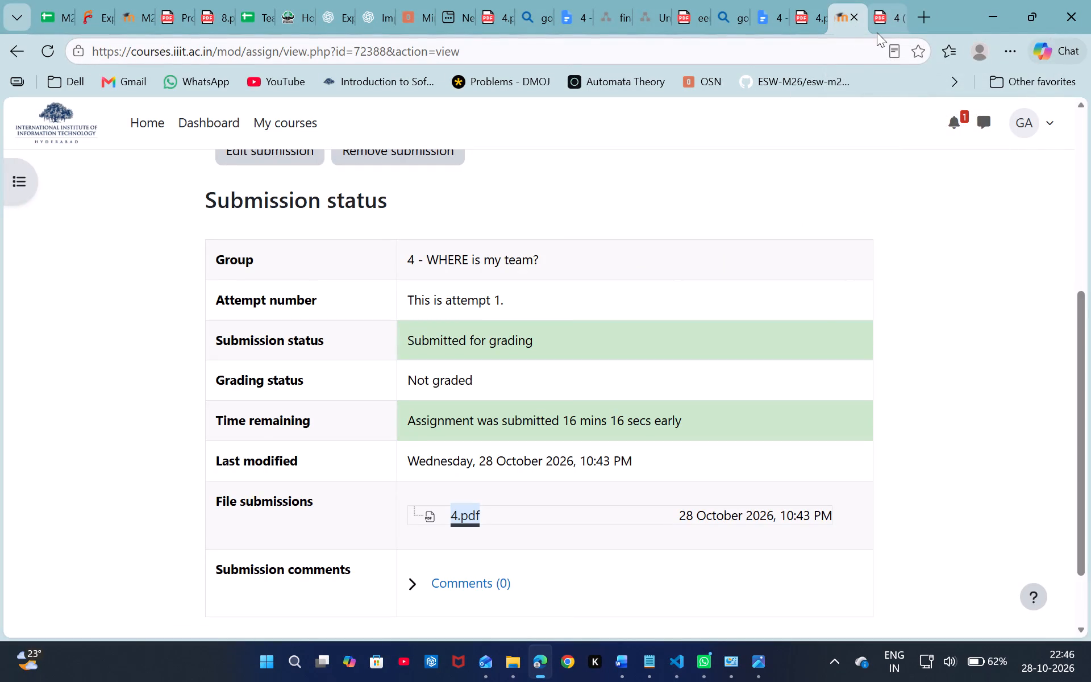
click(880, 31)
click(894, 15)
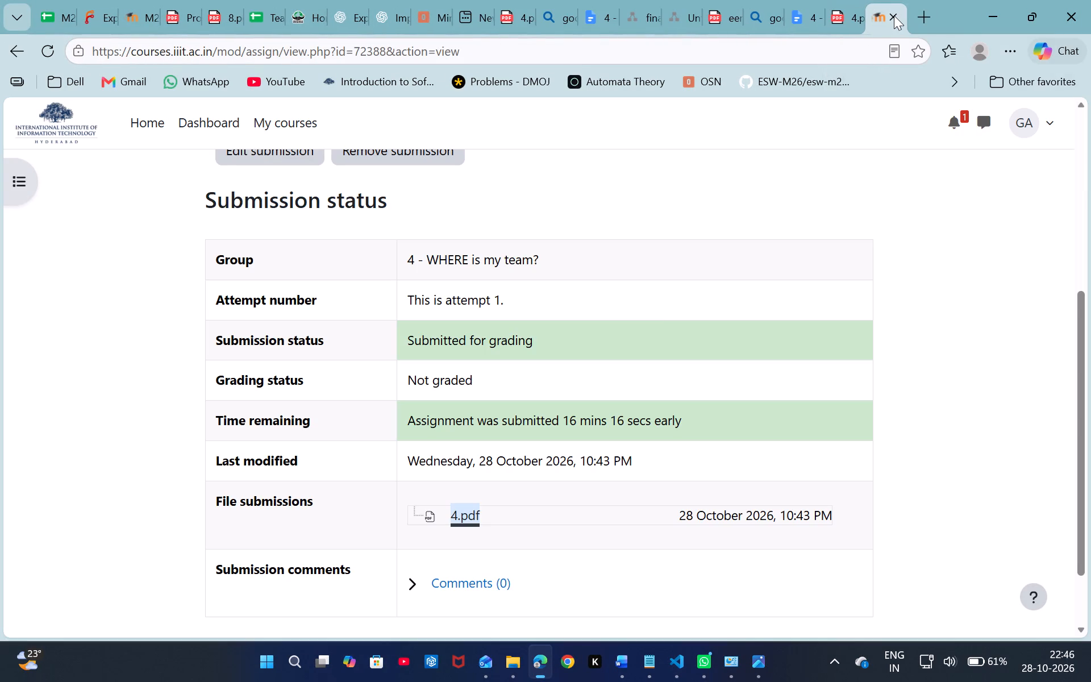
Open the Phase 2 submission for editing and delete the old 4.pdf from its submitted files.
scroll(518, 412, up, 1)
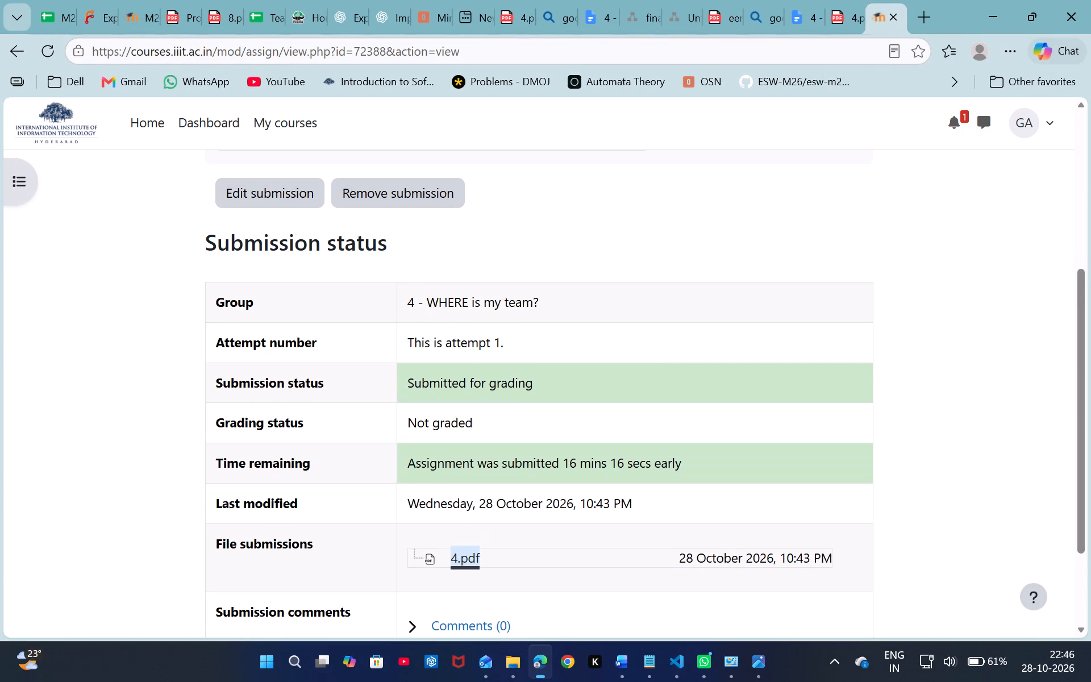
click(299, 186)
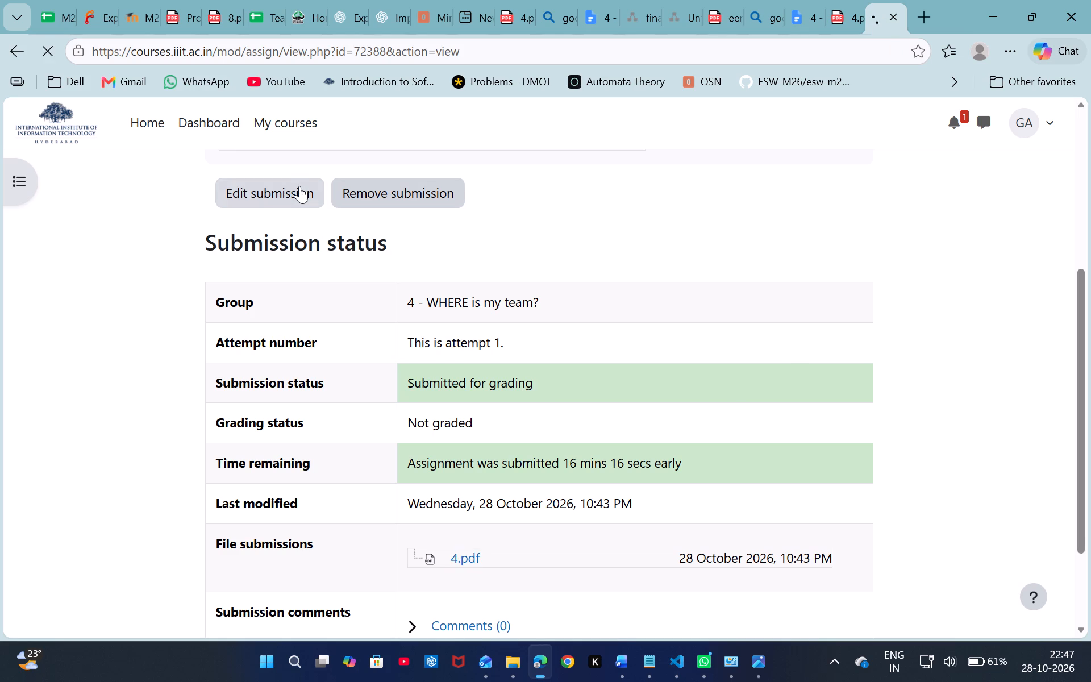
scroll(403, 361, down, 3)
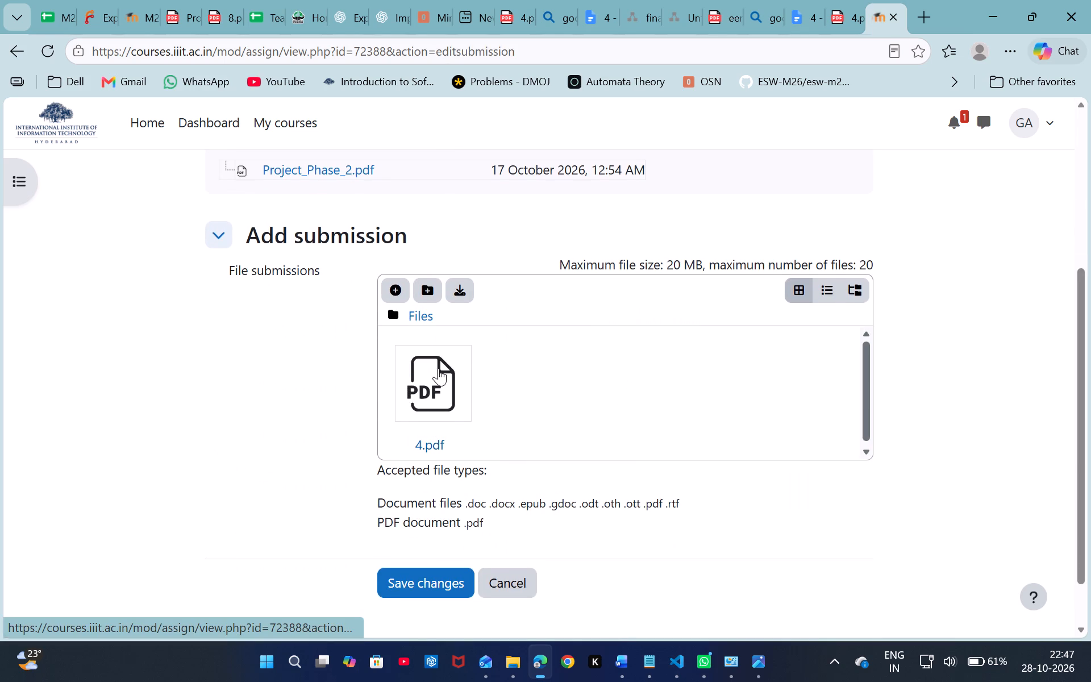
scroll(435, 378, up, 1)
click(435, 421)
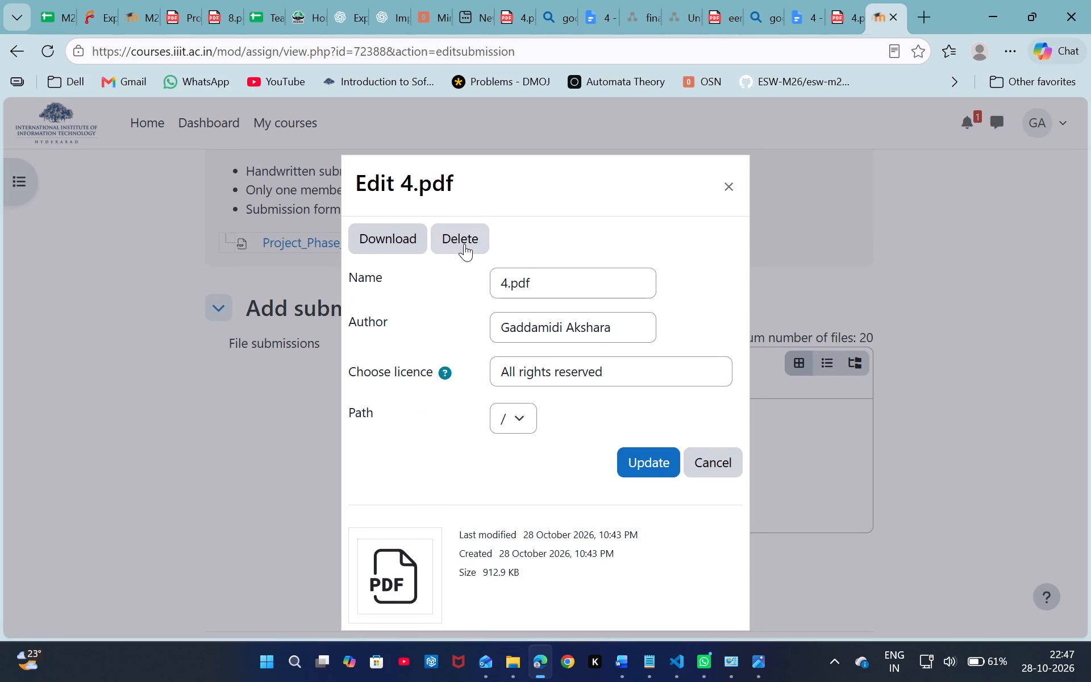
click(464, 244)
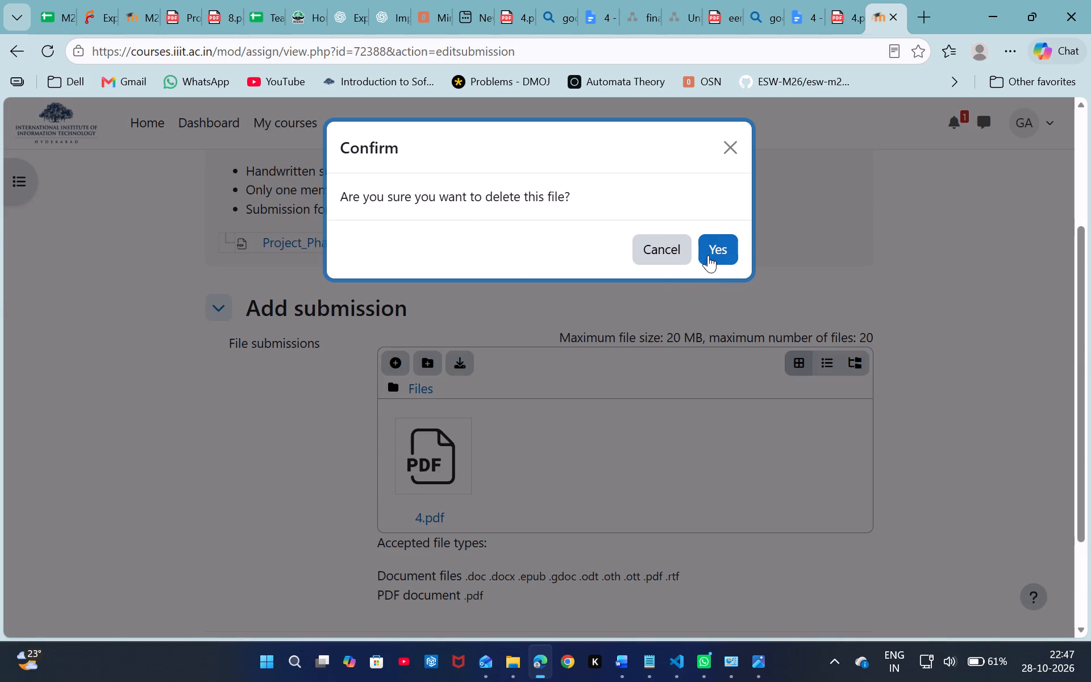
click(706, 252)
Upload the newest 4.pdf from the Downloads folder to the submission's file area.
click(627, 473)
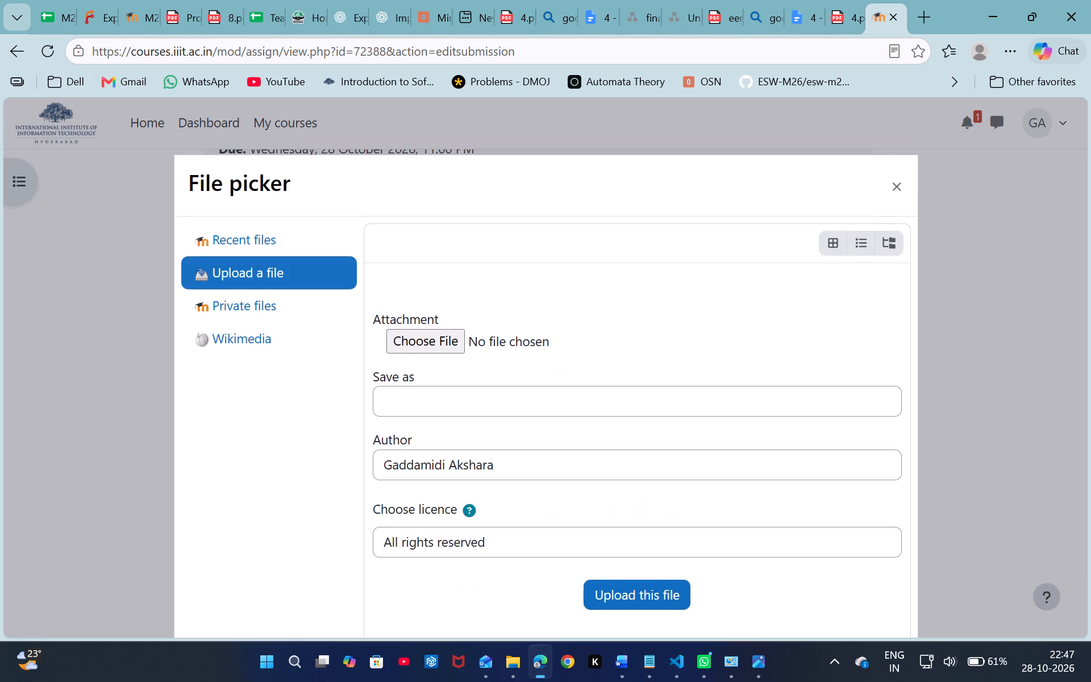
click(429, 348)
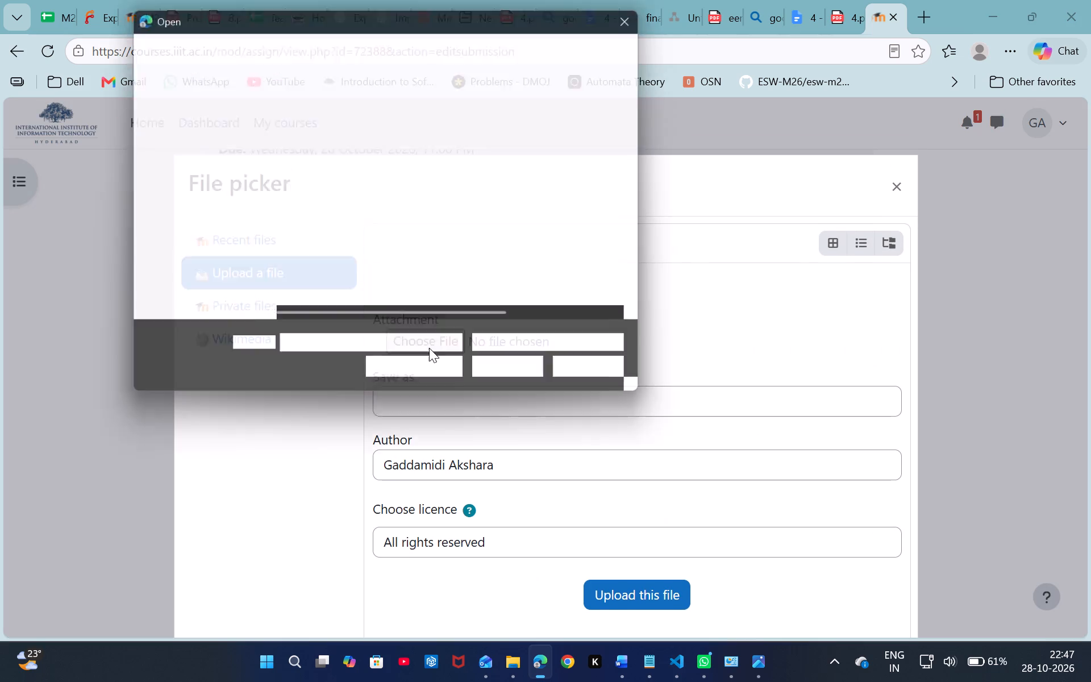
click(302, 165)
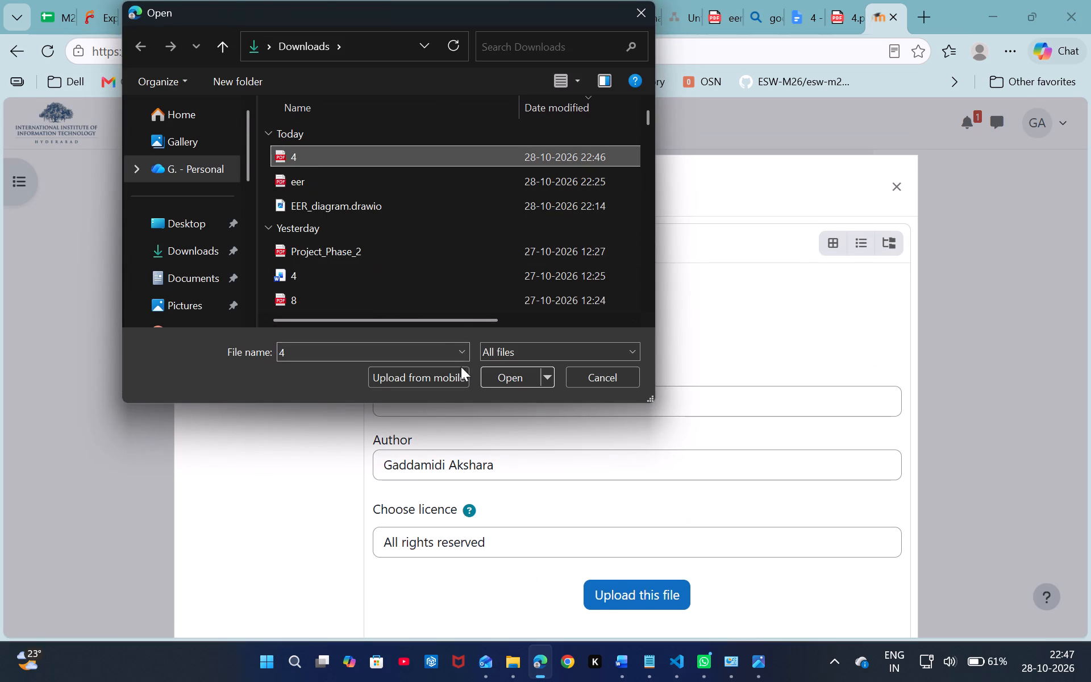
click(489, 381)
click(605, 608)
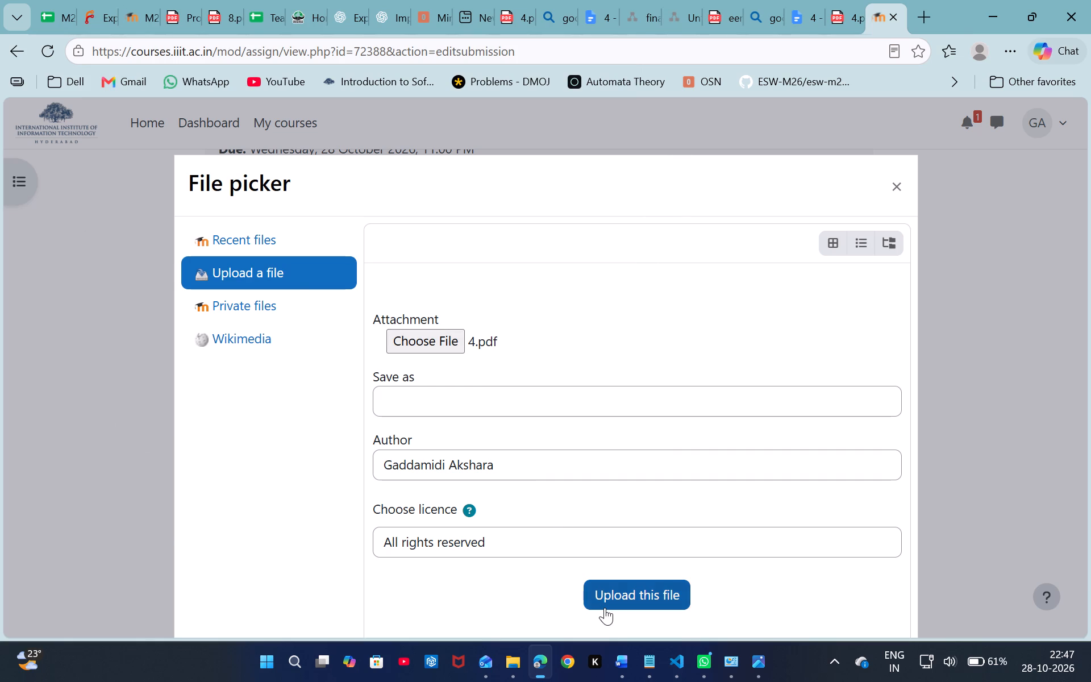
Save the changes to the assignment submission.
scroll(477, 526, down, 2)
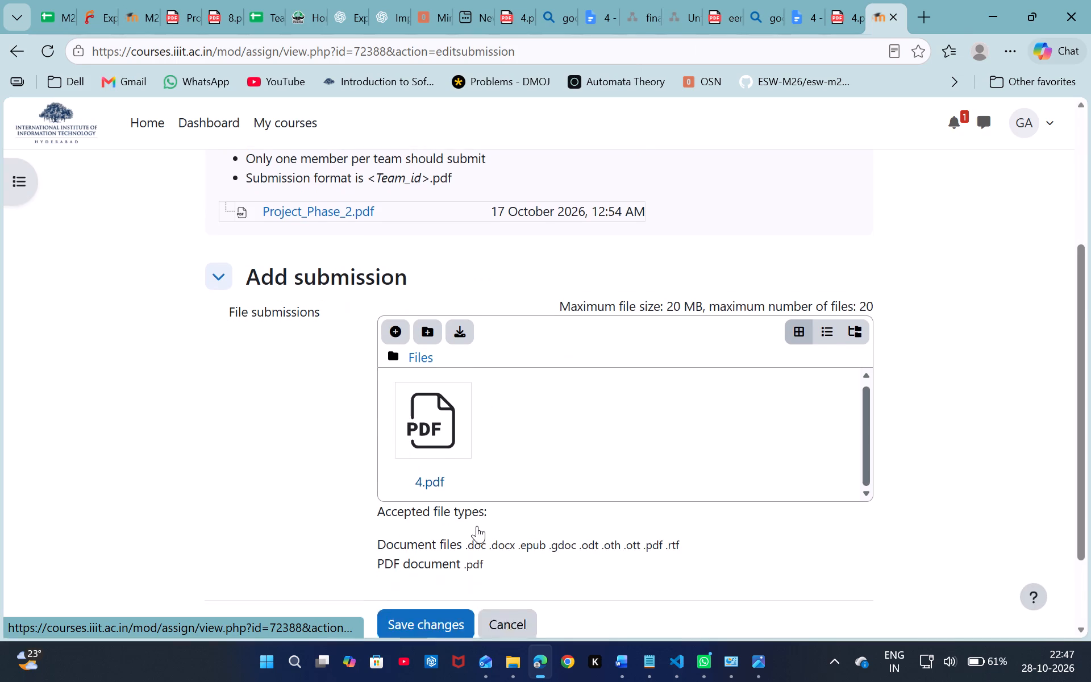
scroll(477, 526, down, 1)
click(439, 529)
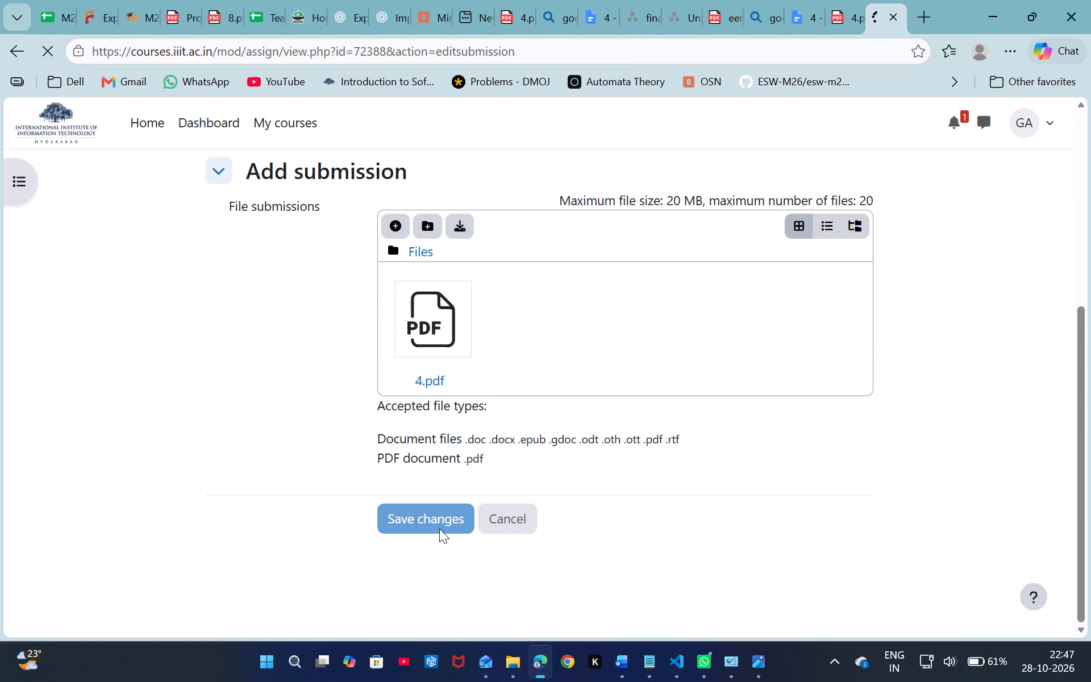
Download the submitted 4.pdf from the submission status page and open the downloaded copy.
scroll(439, 529, down, 4)
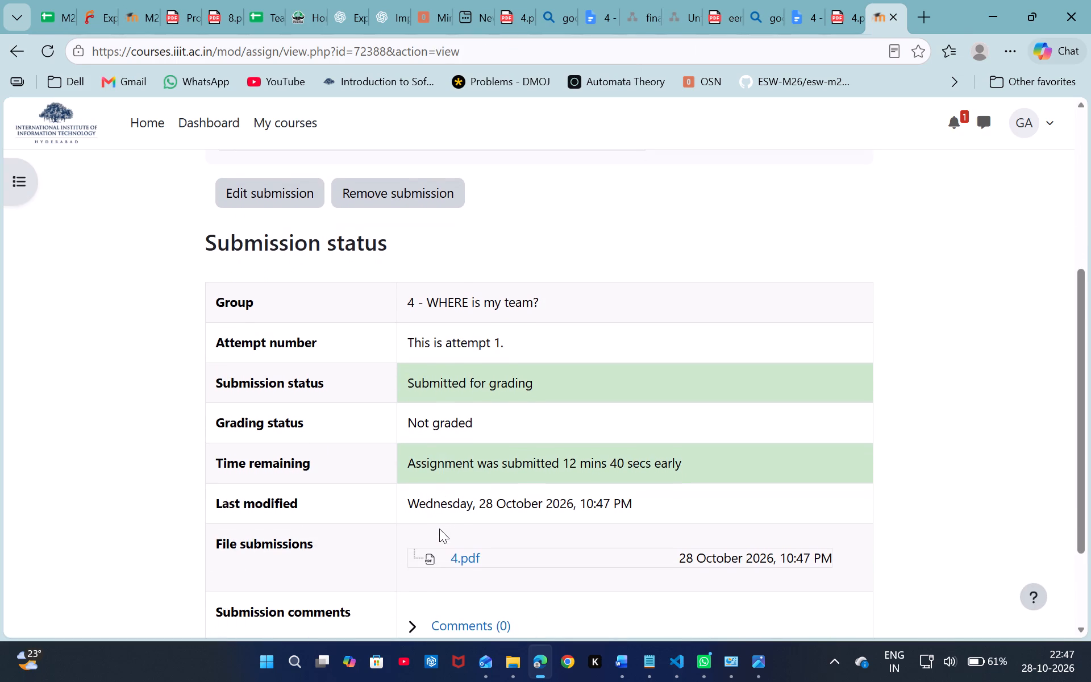
scroll(439, 529, down, 1)
click(465, 532)
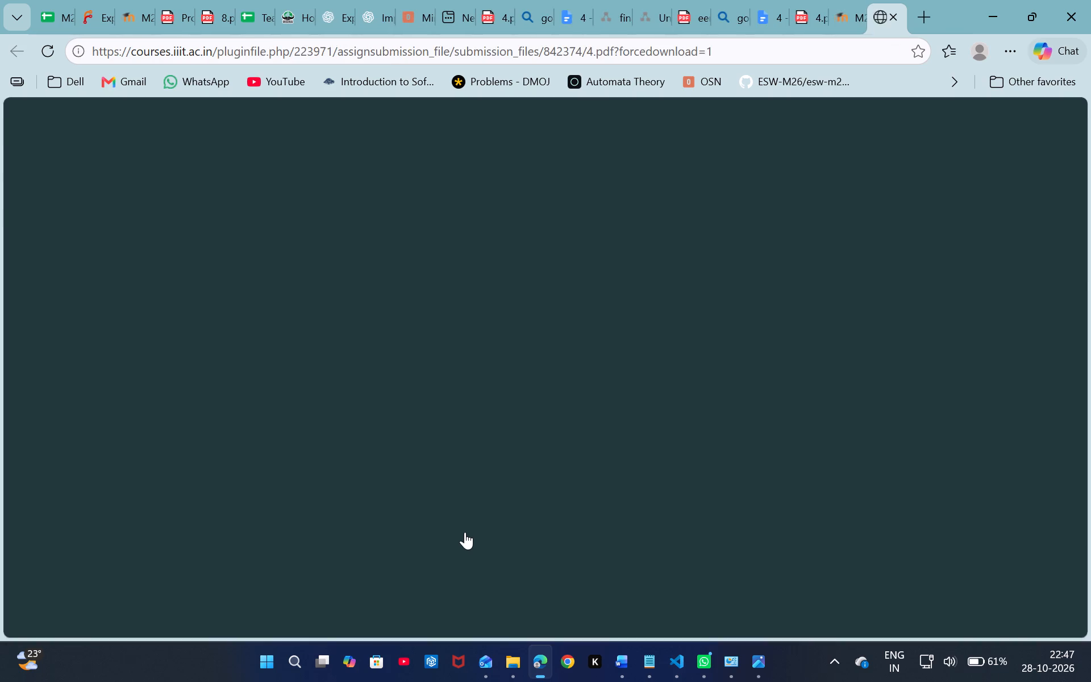
click(736, 146)
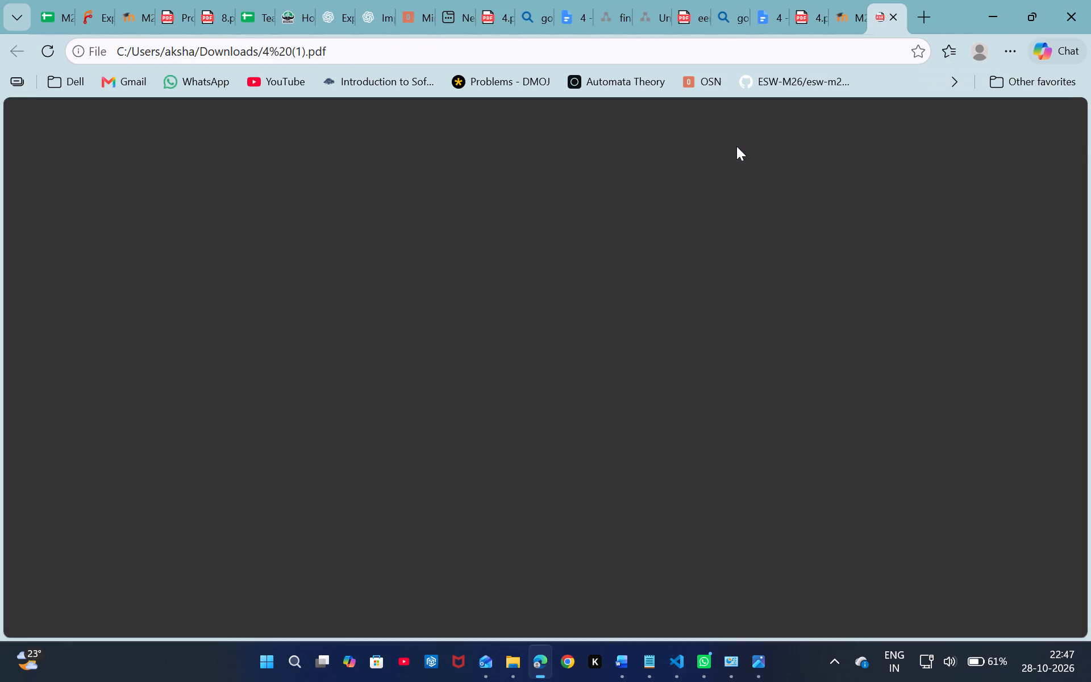
Check the submitted report's first page, sections, tables and notation key through to the EER model link on the last pages.
scroll(539, 379, down, 12)
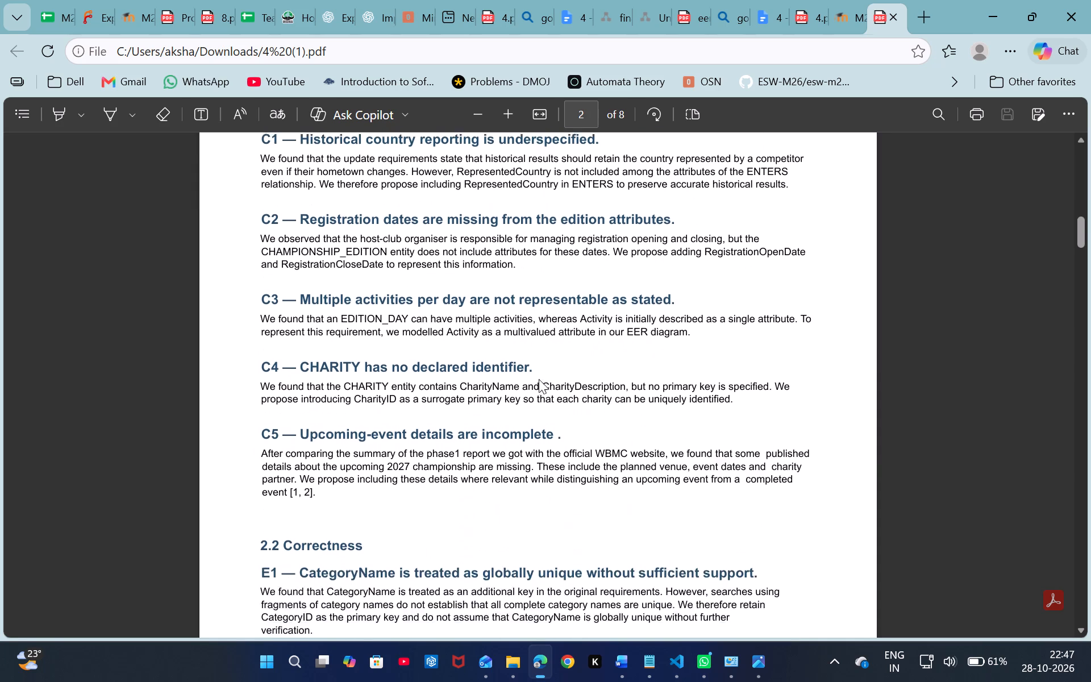
scroll(539, 379, down, 10)
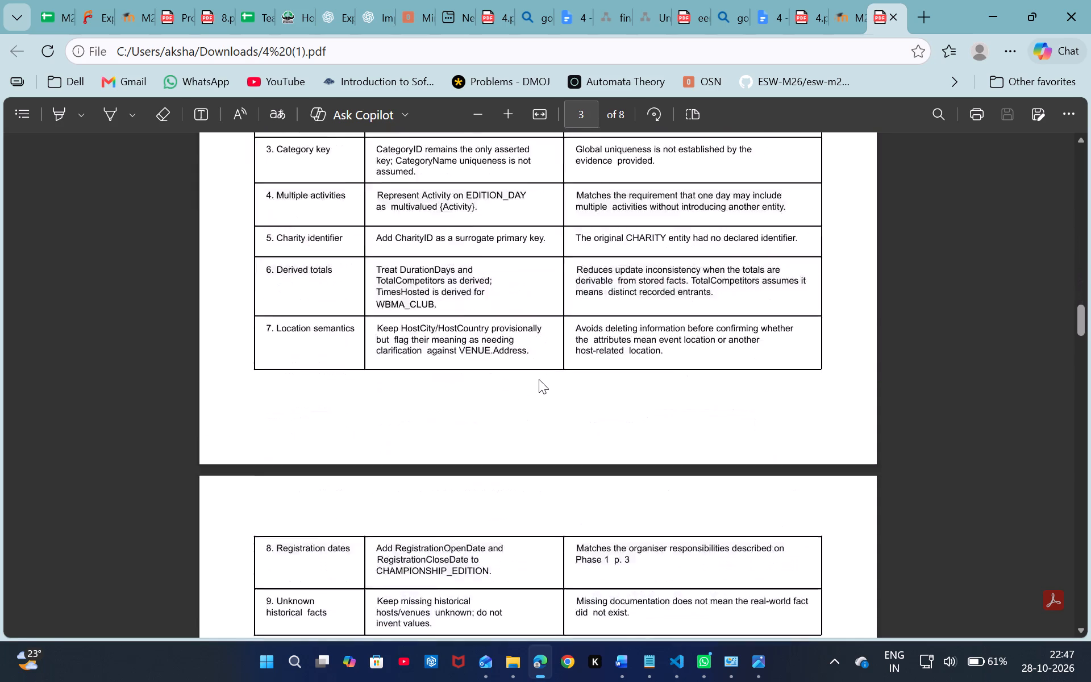
scroll(539, 379, down, 1)
scroll(539, 379, up, 4)
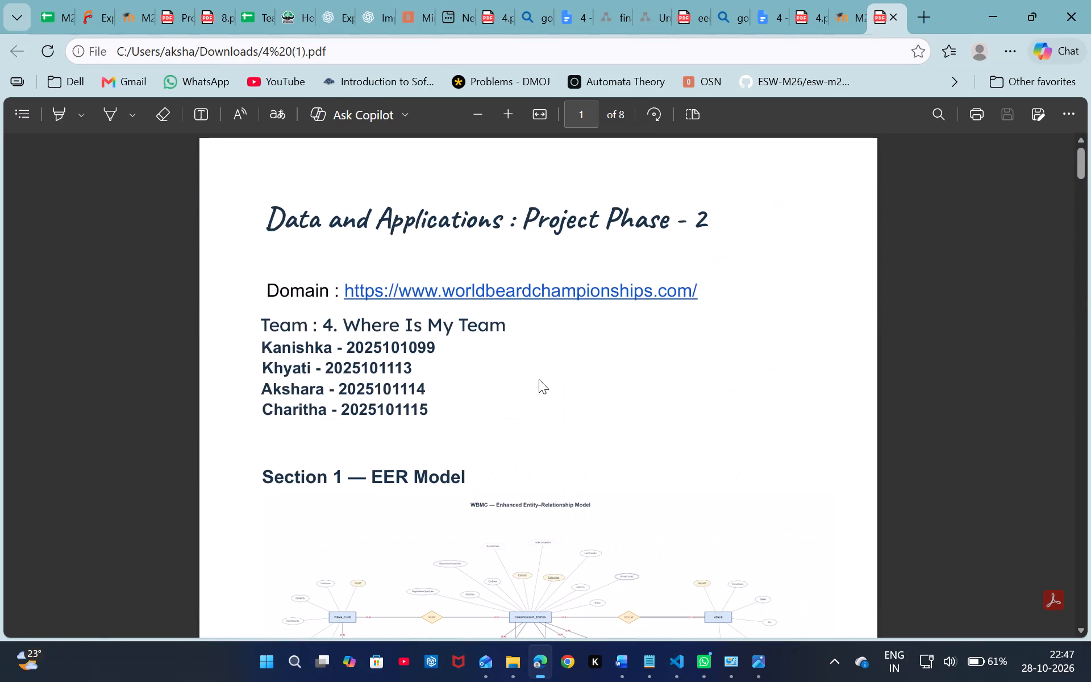
scroll(539, 379, down, 12)
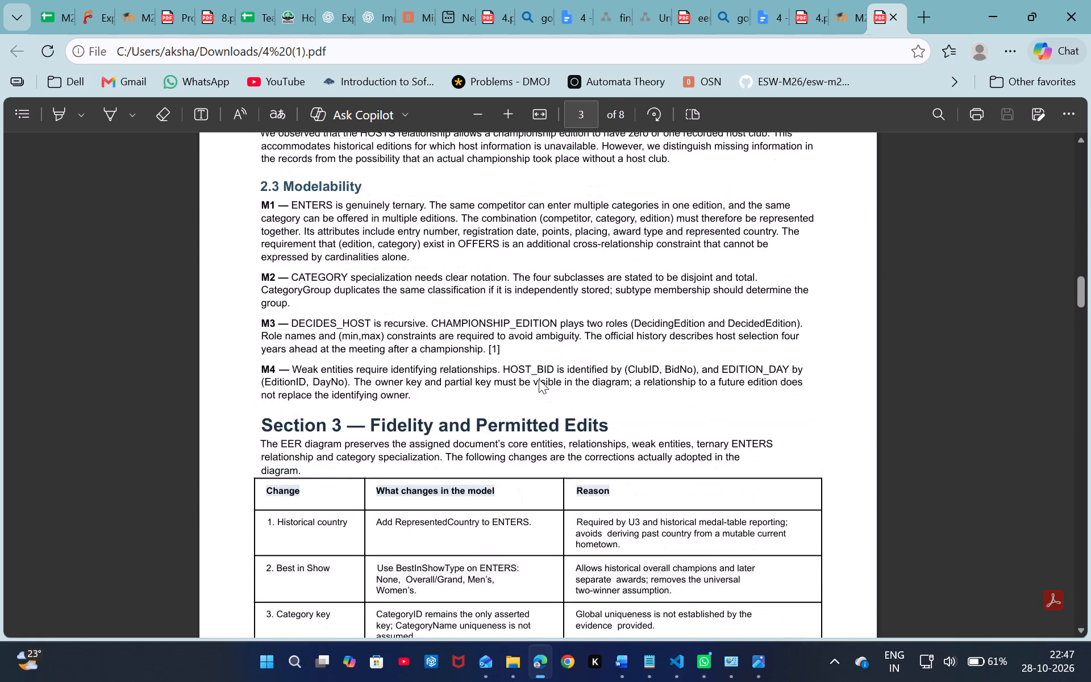
scroll(539, 379, down, 10)
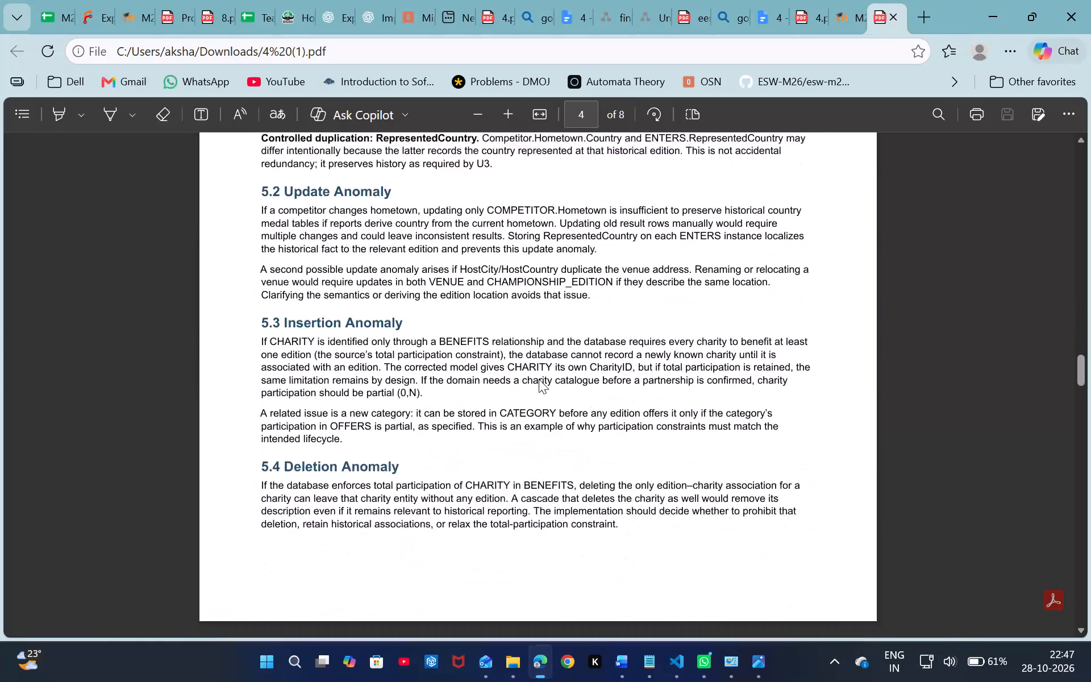
scroll(539, 379, down, 2)
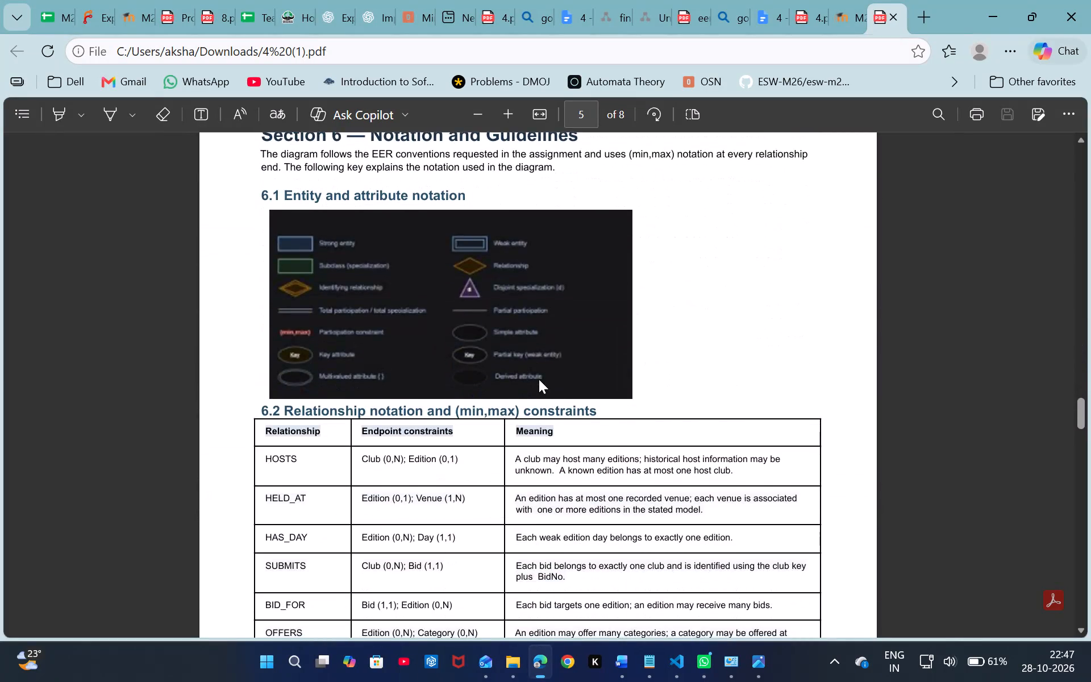
scroll(539, 379, down, 1)
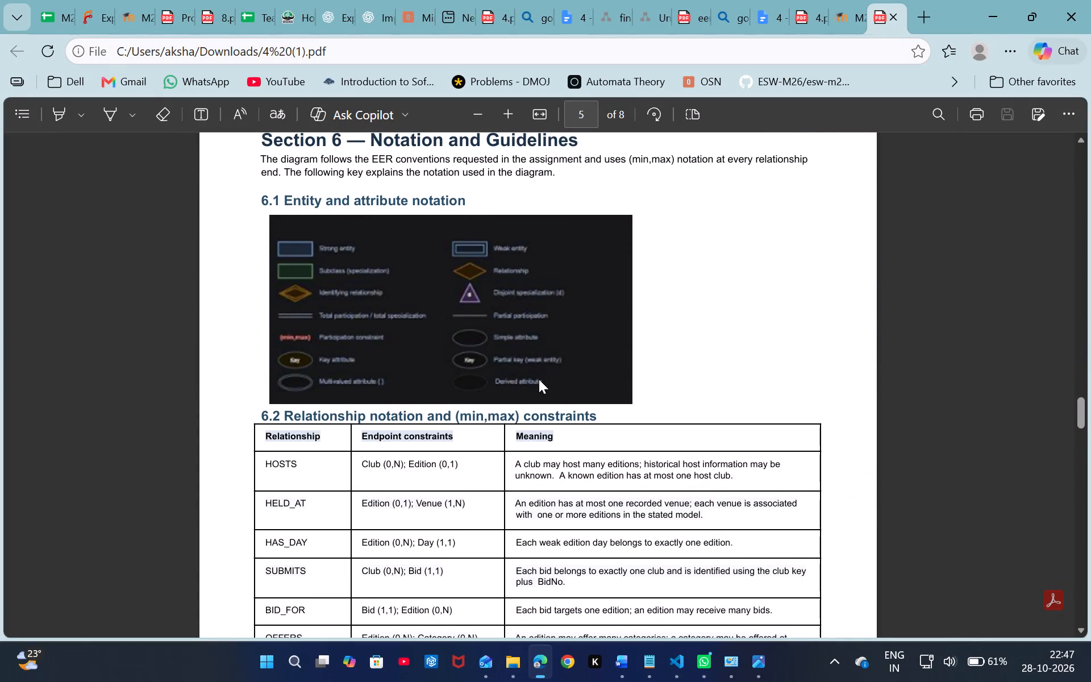
scroll(539, 379, down, 11)
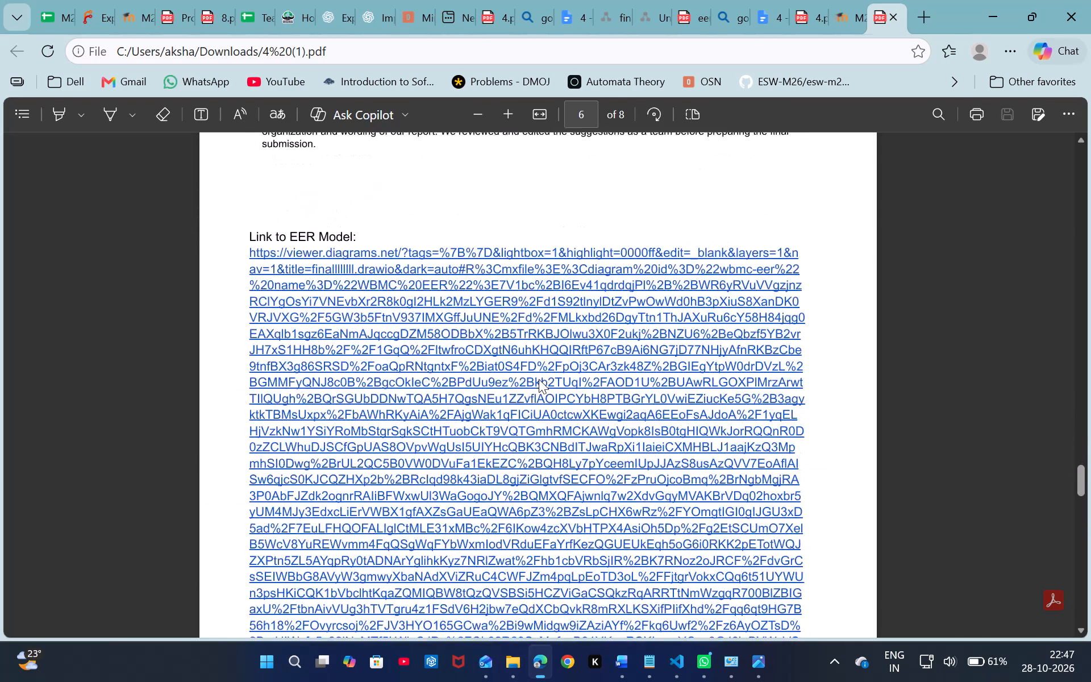
scroll(539, 379, down, 4)
scroll(539, 379, up, 1)
scroll(539, 379, down, 1)
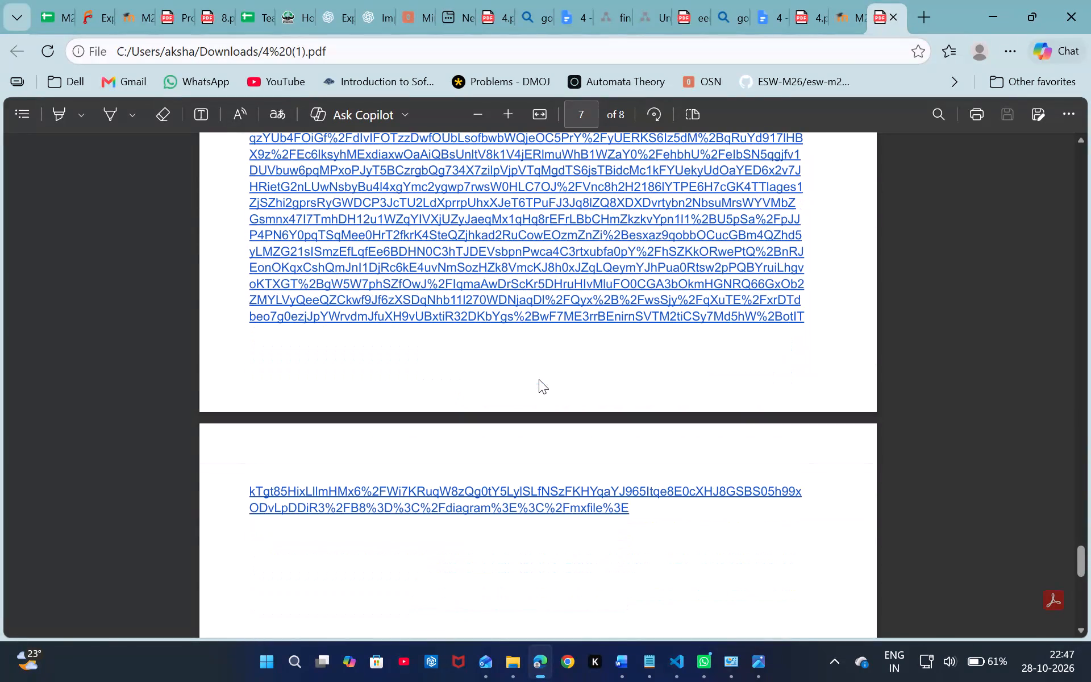
scroll(539, 379, down, 1)
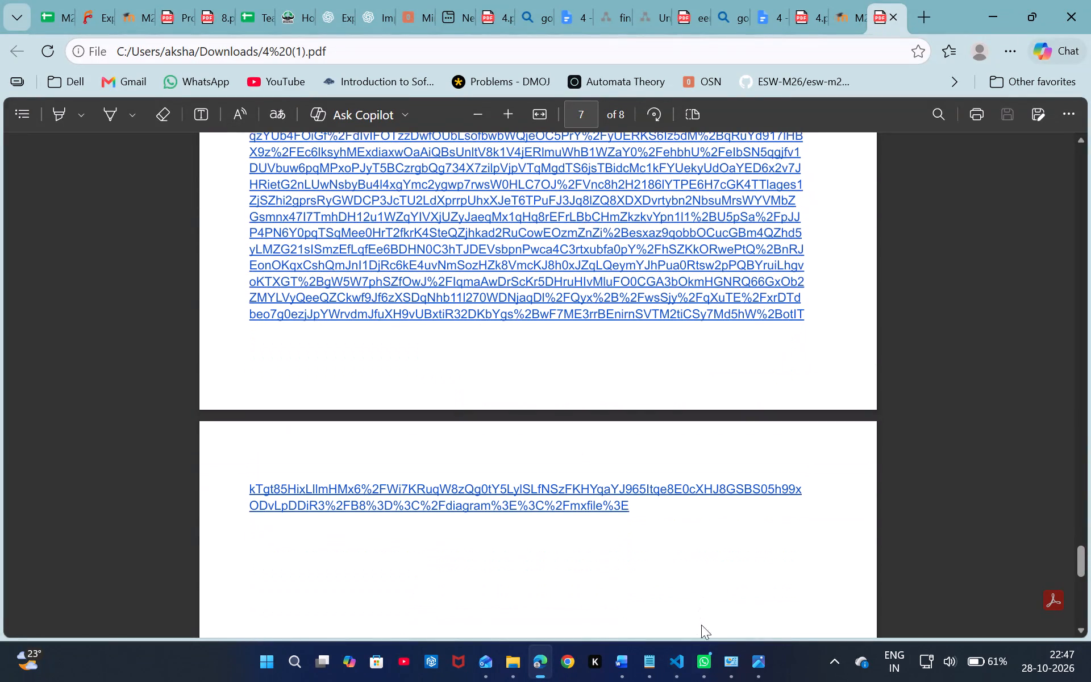
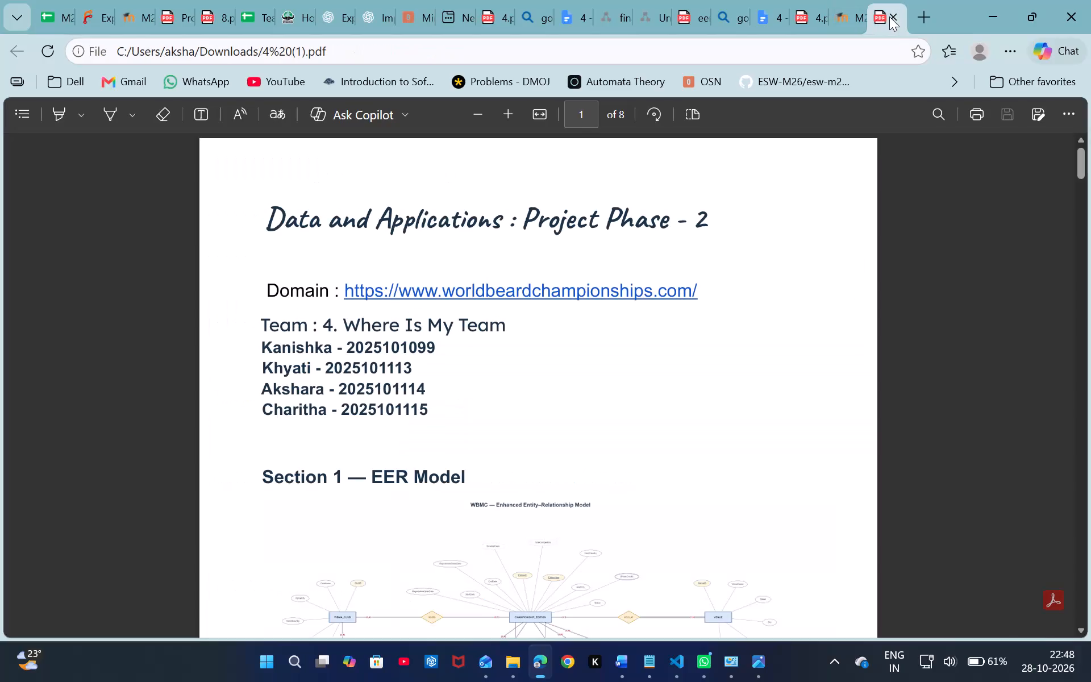
Close the downloaded copy of the report and remove its 4 (1).pdf entry from the browsing history.
click(894, 15)
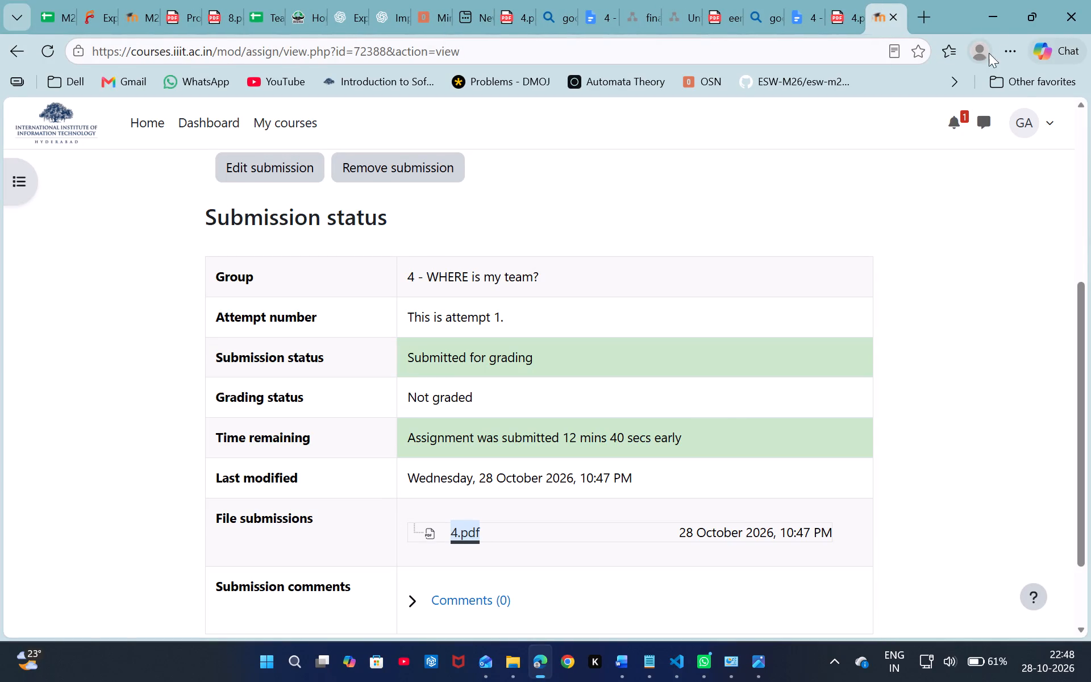
drag(1010, 52, 793, 253)
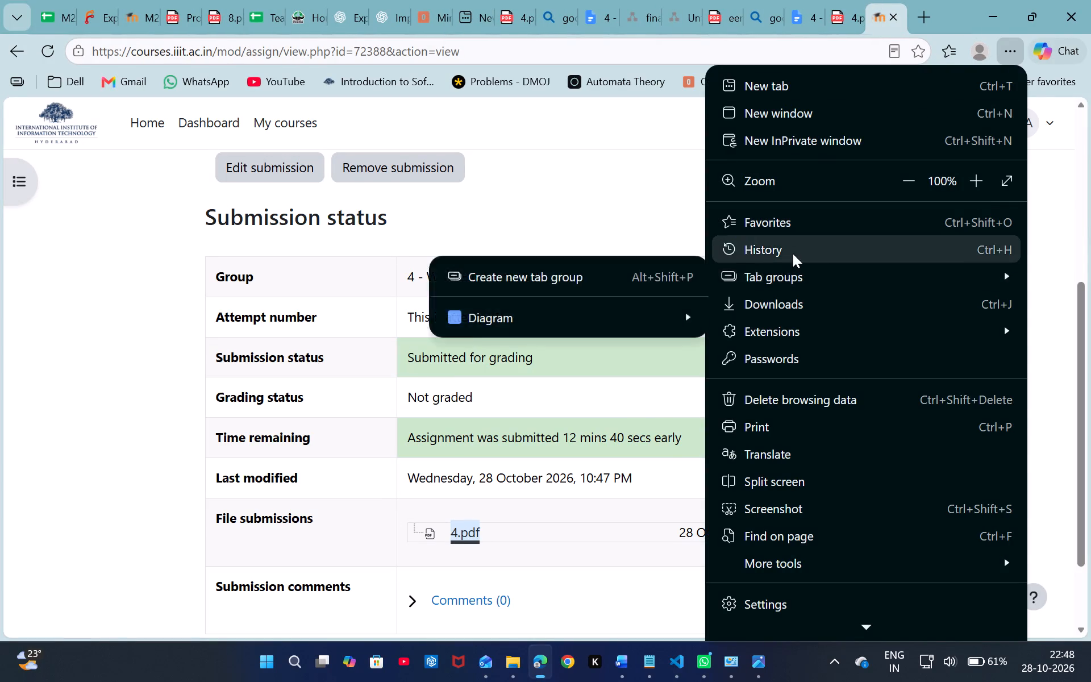
drag(793, 253, 792, 253)
click(792, 253)
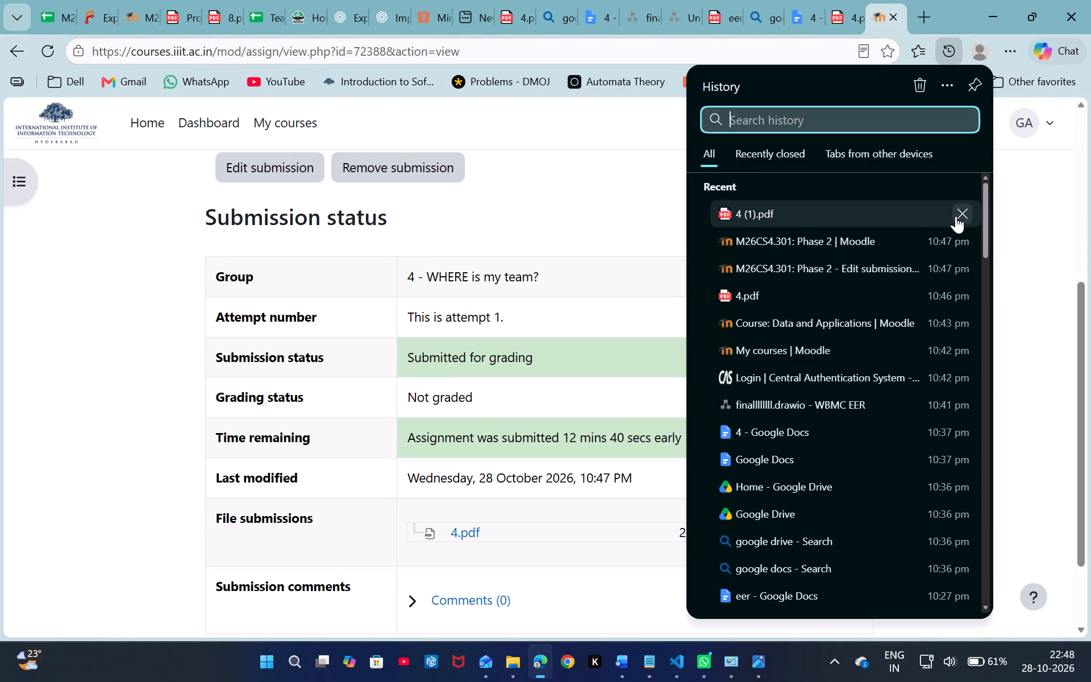
click(956, 216)
Delete the downloaded file 4 (1).pdf through the browser's downloads list.
drag(1009, 51, 841, 228)
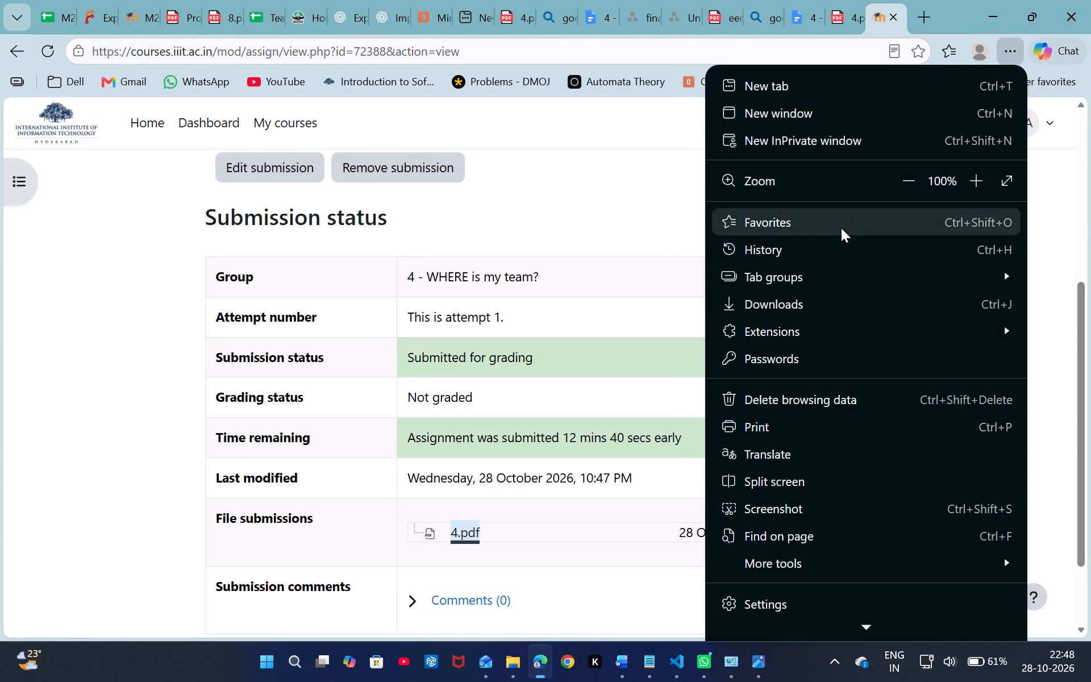
drag(841, 228, 805, 298)
click(805, 298)
click(1019, 52)
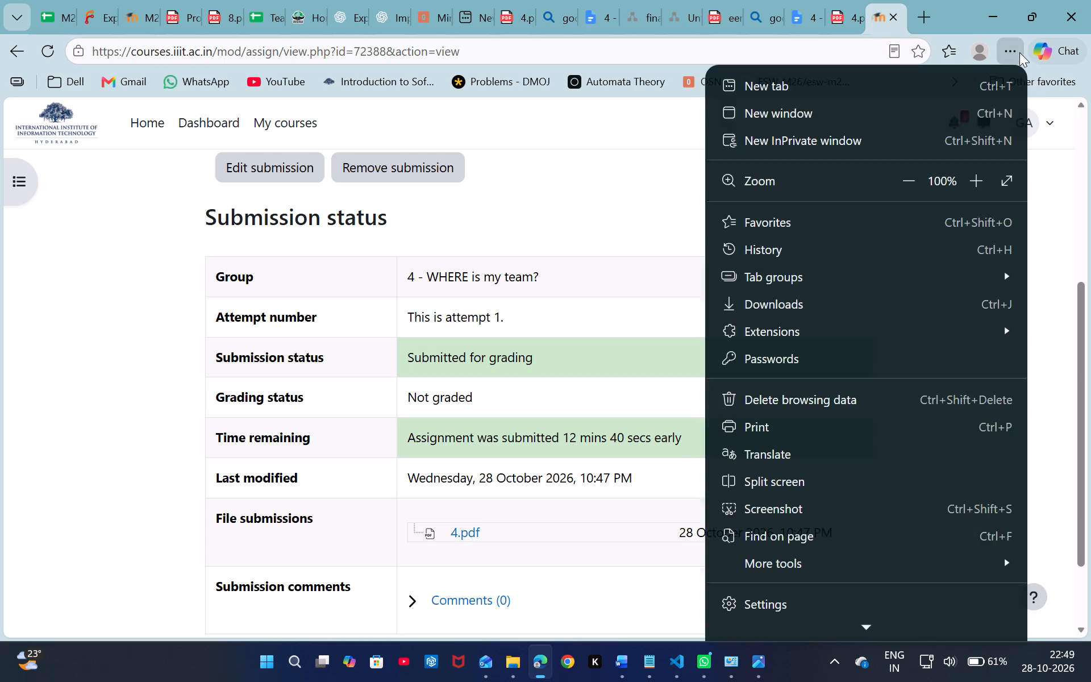
click(810, 298)
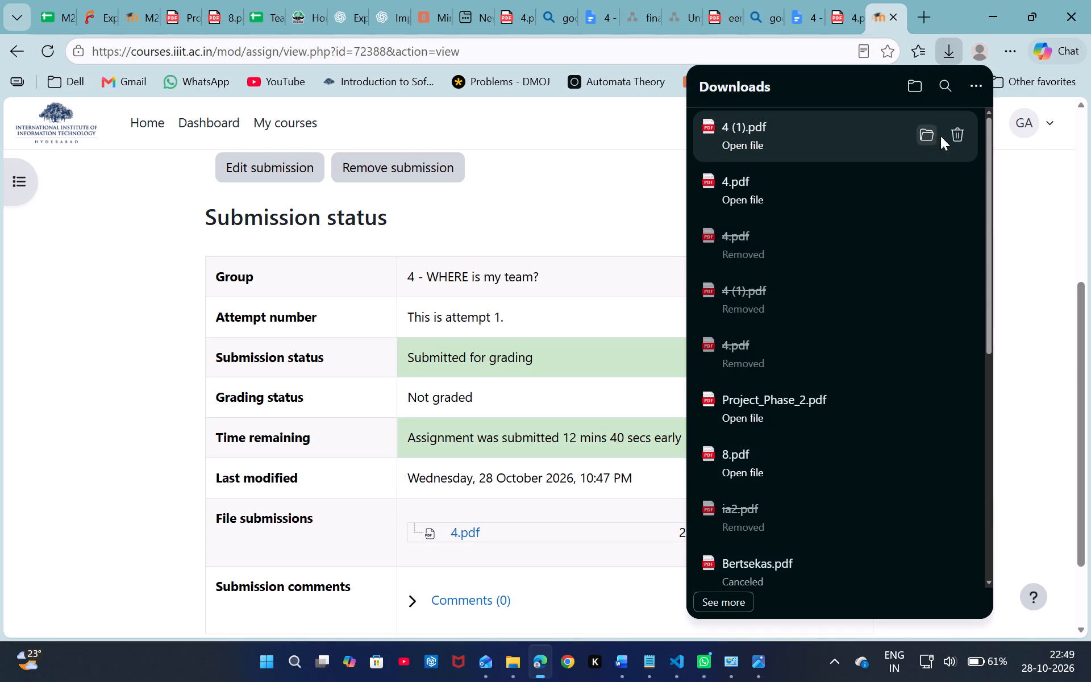
click(952, 136)
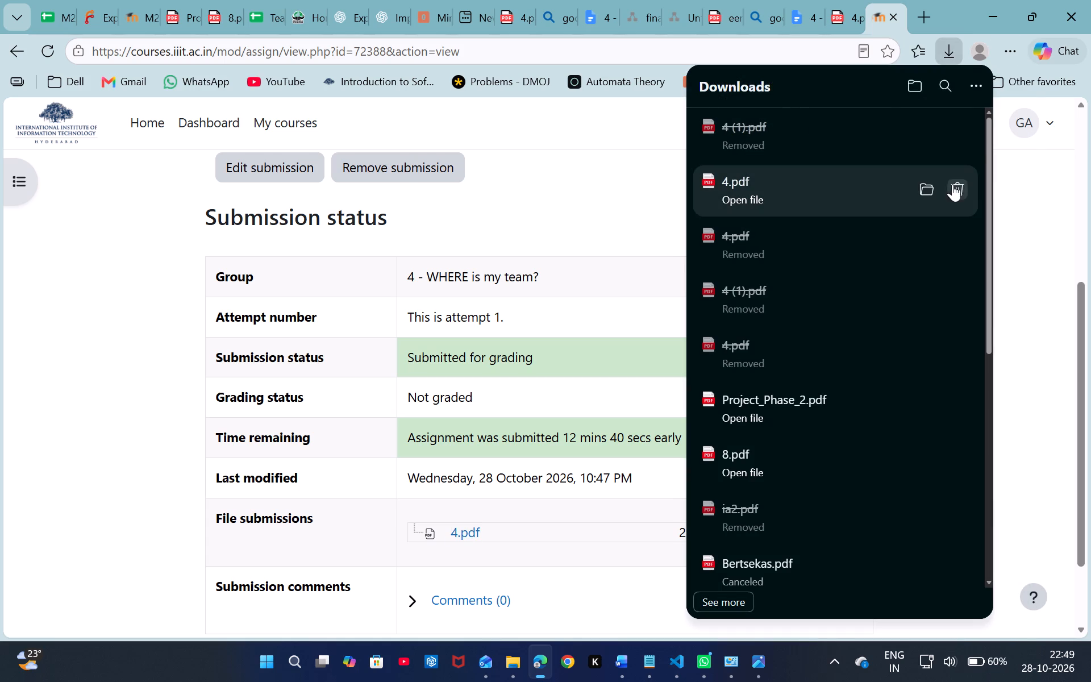
click(603, 142)
Download the submitted 4.pdf again from the submission status page and open the new copy.
click(469, 527)
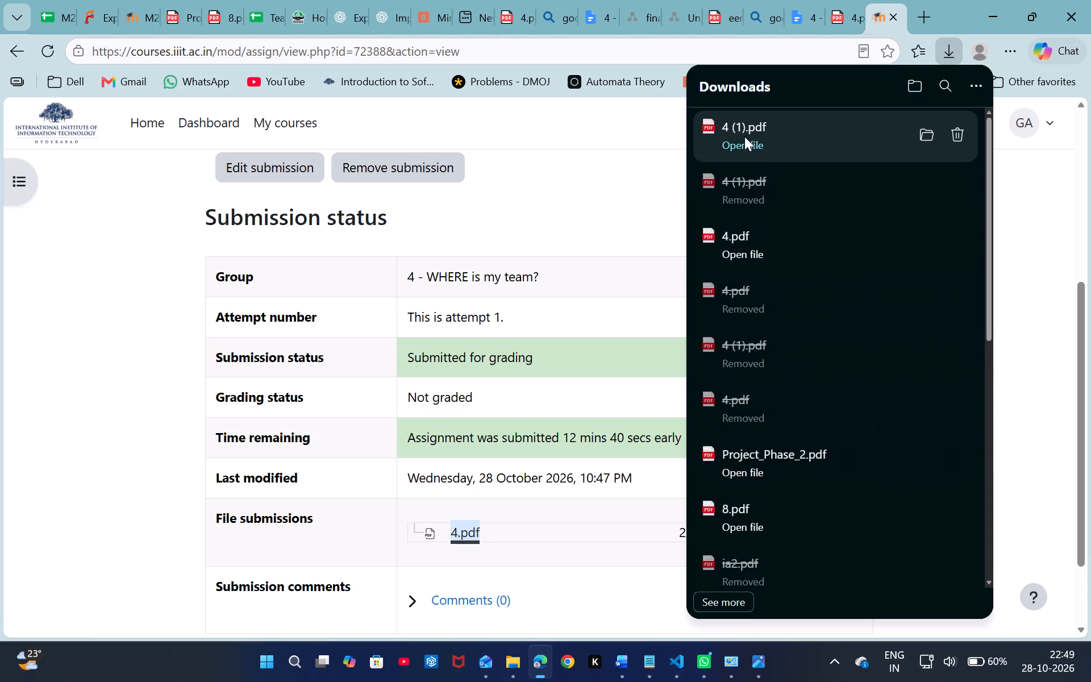
click(743, 143)
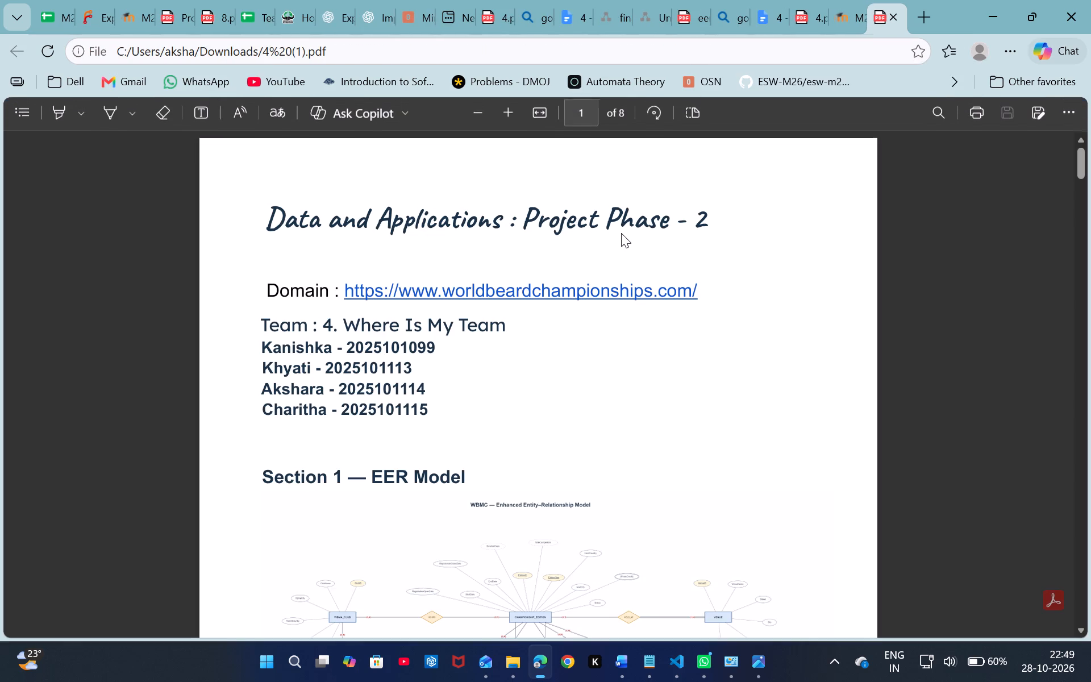
Check the newly downloaded report from its first page and EER diagram through to the Section 2 completeness points.
scroll(621, 233, down, 4)
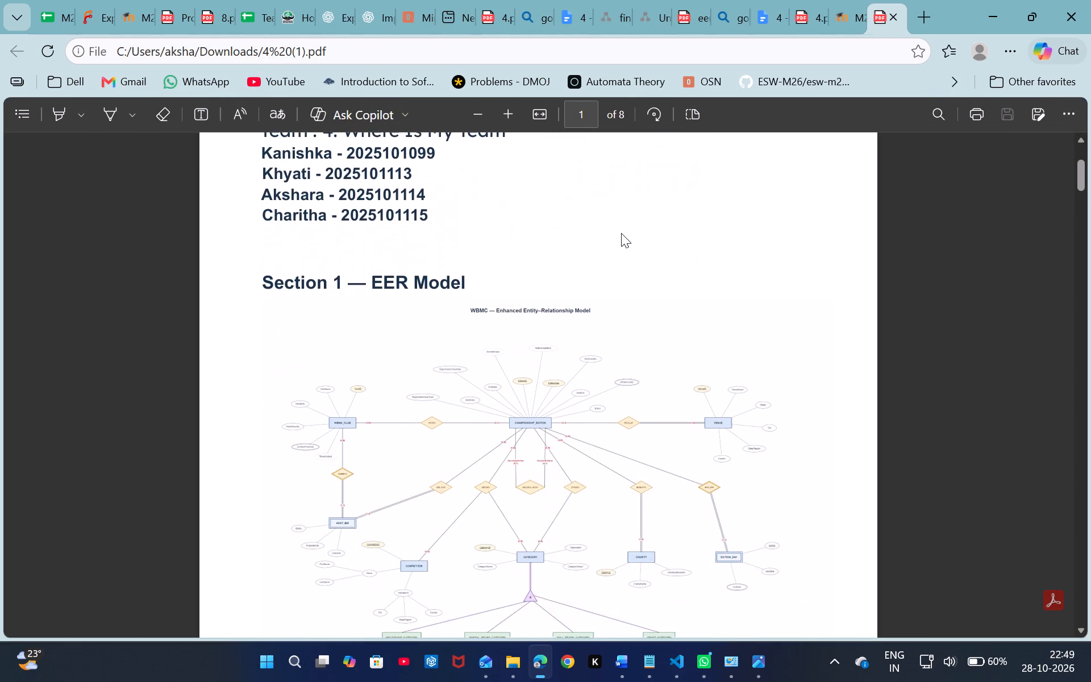
scroll(621, 233, down, 9)
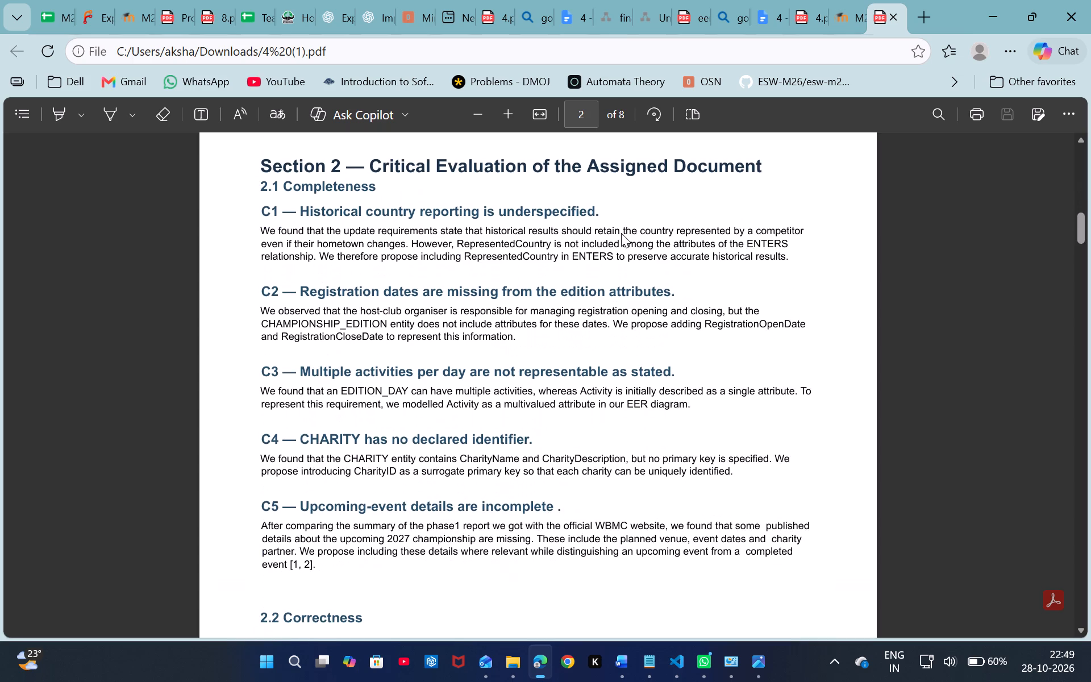
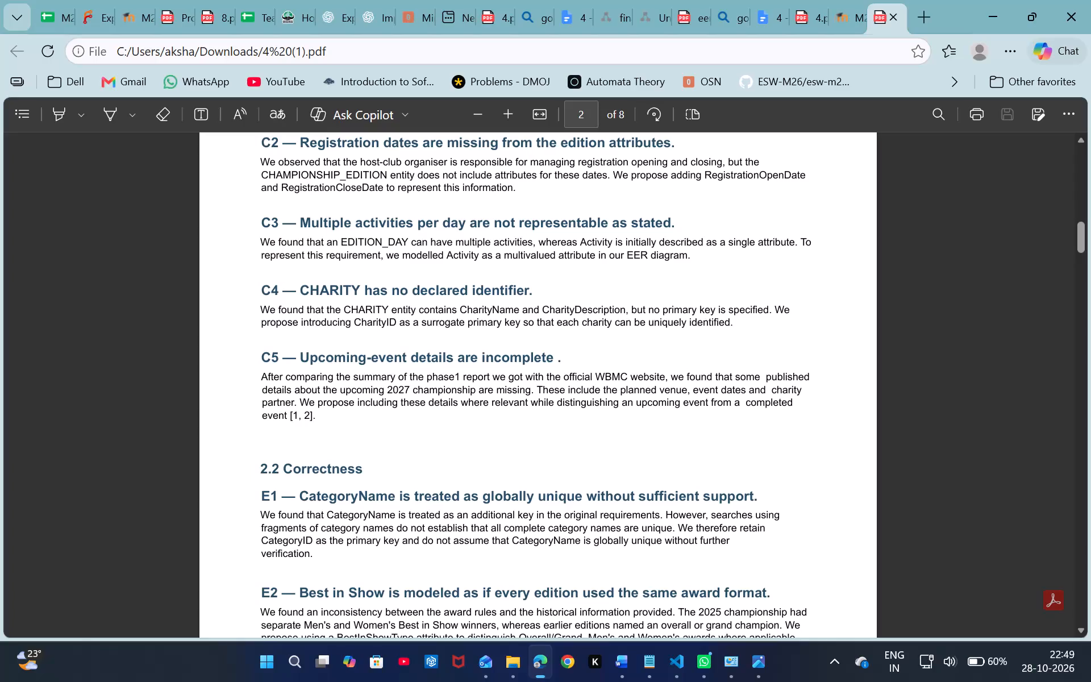
Check the rest of the downloaded report, from the Section 2.2 correctness points through Sections 3, 5 and 6 to Usage of GenAI and the EER model link.
scroll(557, 511, down, 4)
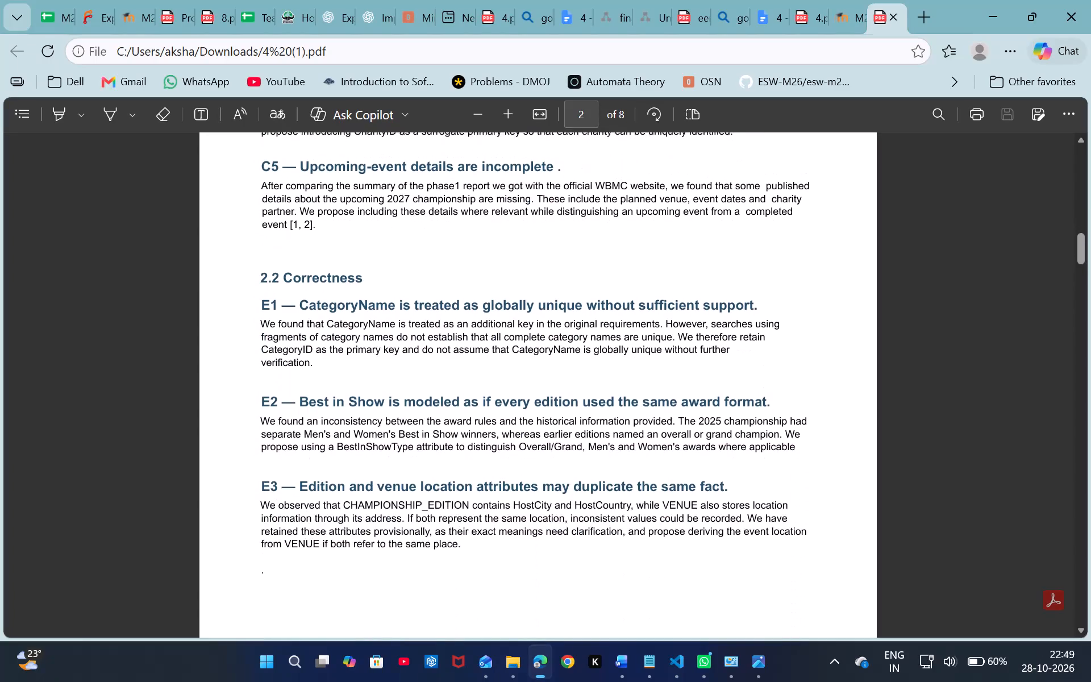
scroll(557, 511, down, 5)
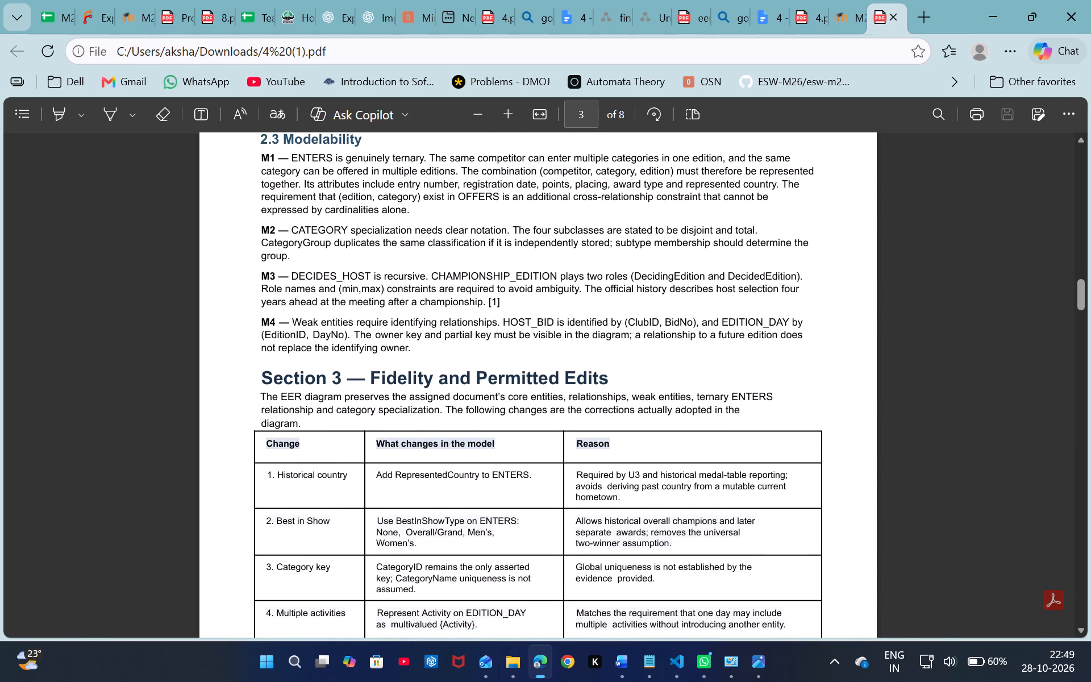
scroll(557, 511, down, 1)
click(557, 511)
scroll(557, 511, down, 5)
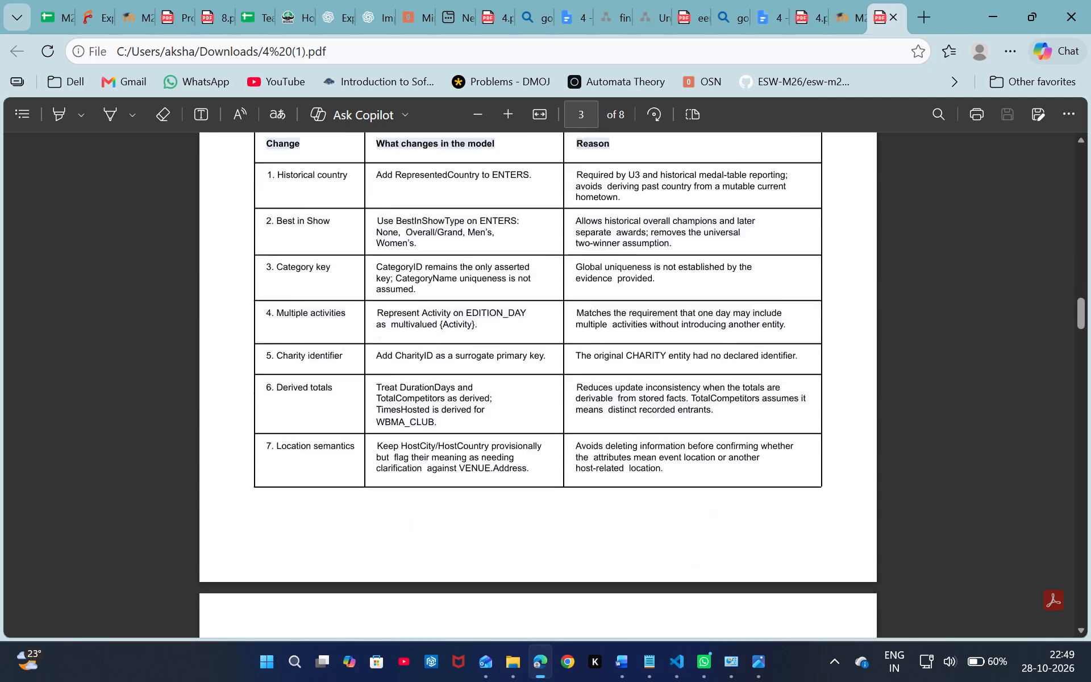
scroll(557, 511, down, 4)
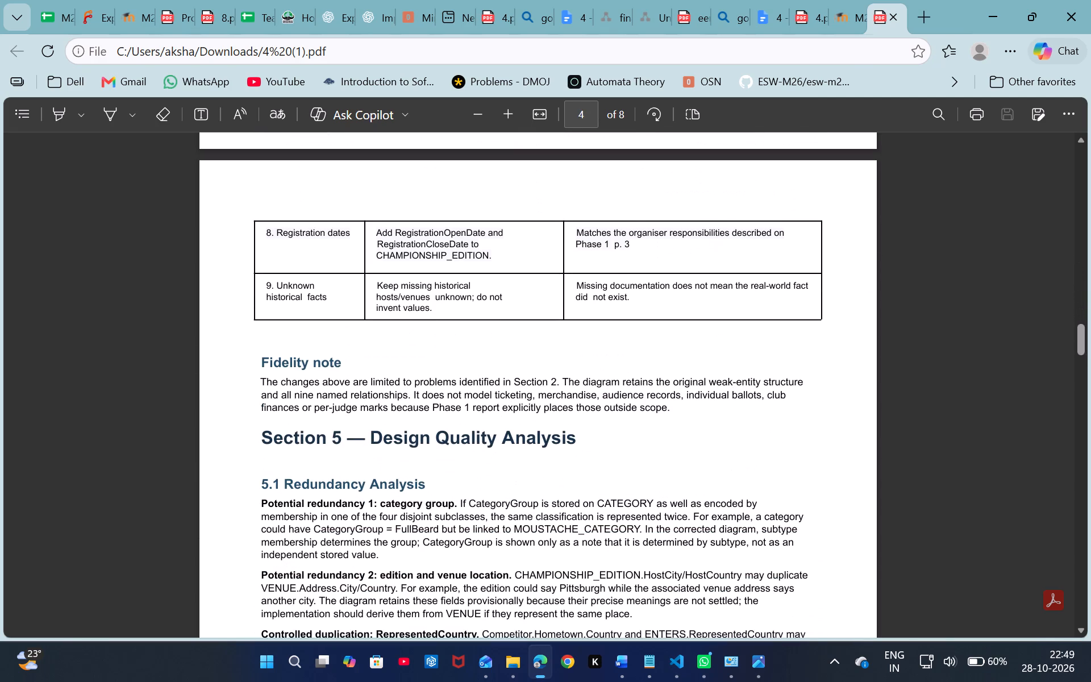
scroll(557, 511, down, 7)
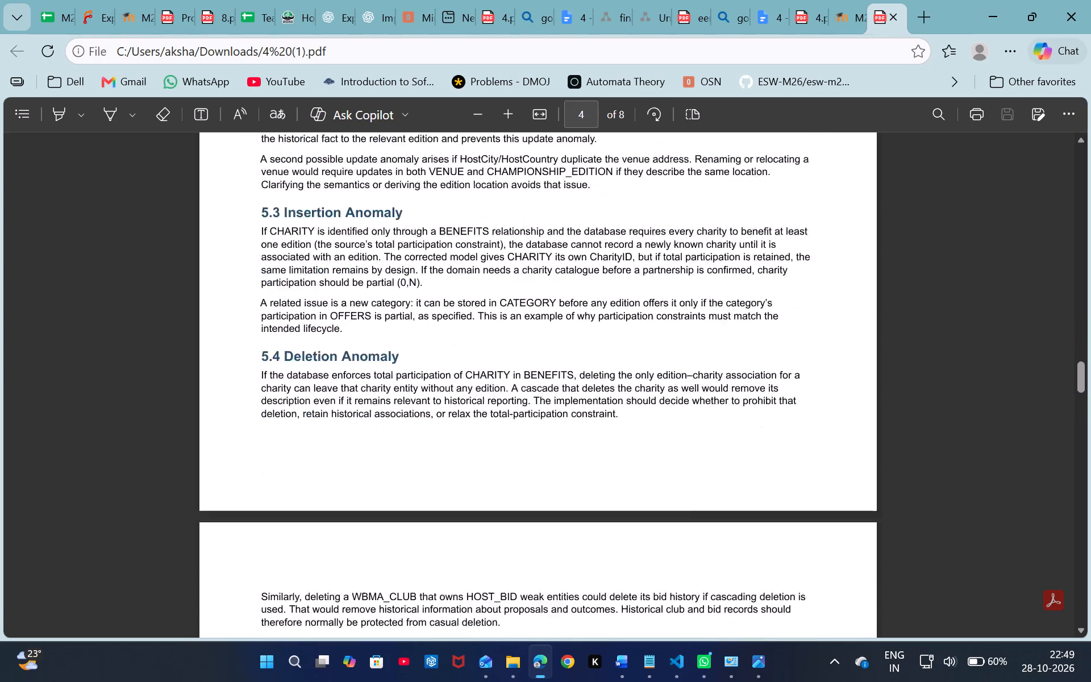
scroll(557, 511, down, 1)
scroll(557, 511, up, 1)
scroll(557, 511, down, 2)
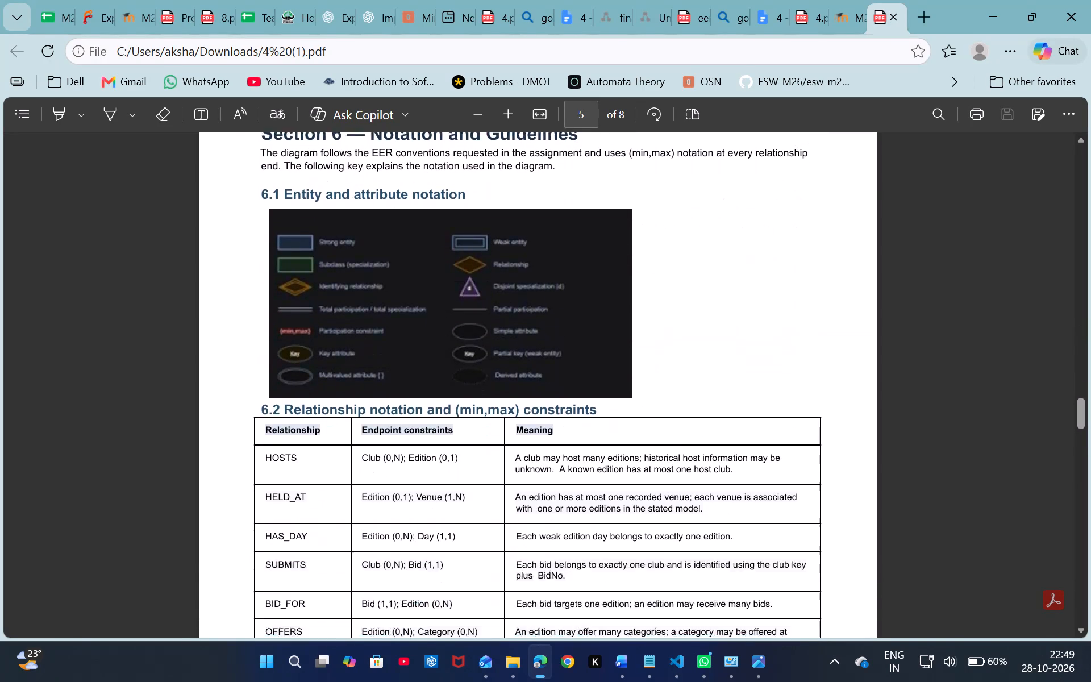
scroll(557, 511, down, 9)
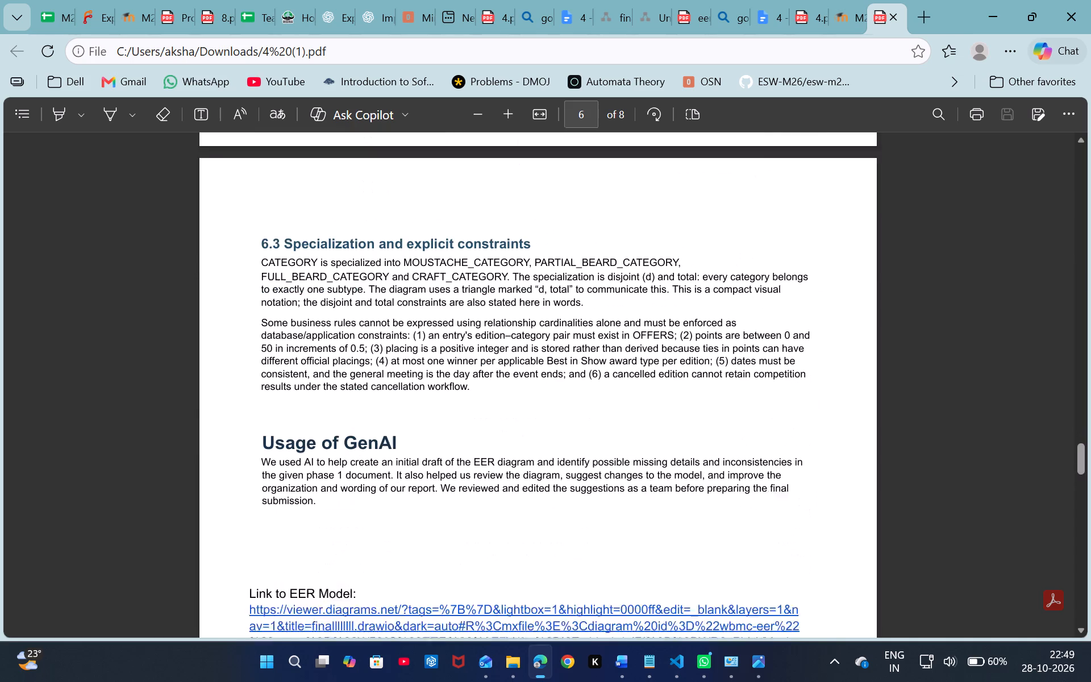
scroll(557, 511, down, 2)
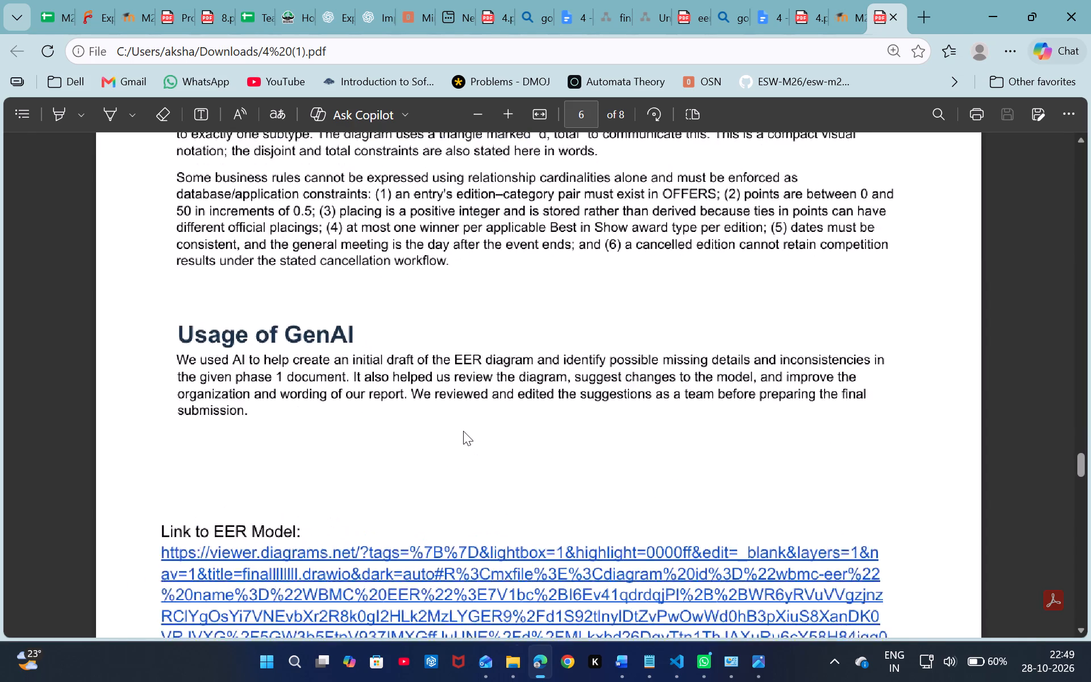
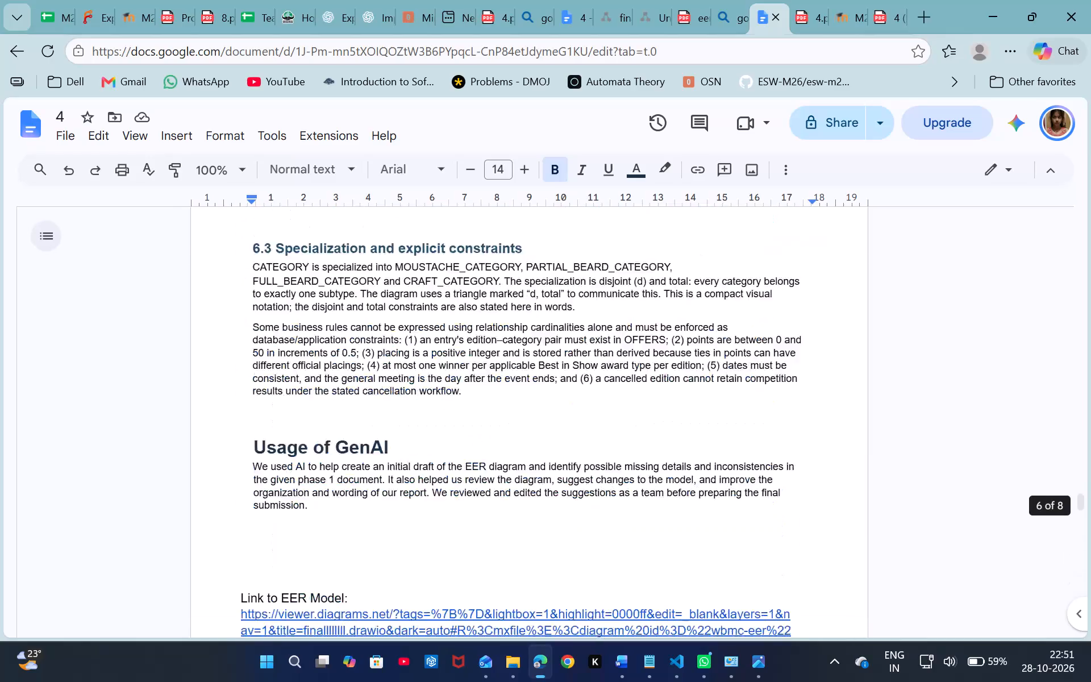
Close the edited phase 2 report document and the exported 4.pdf.
scroll(644, 364, up, 7)
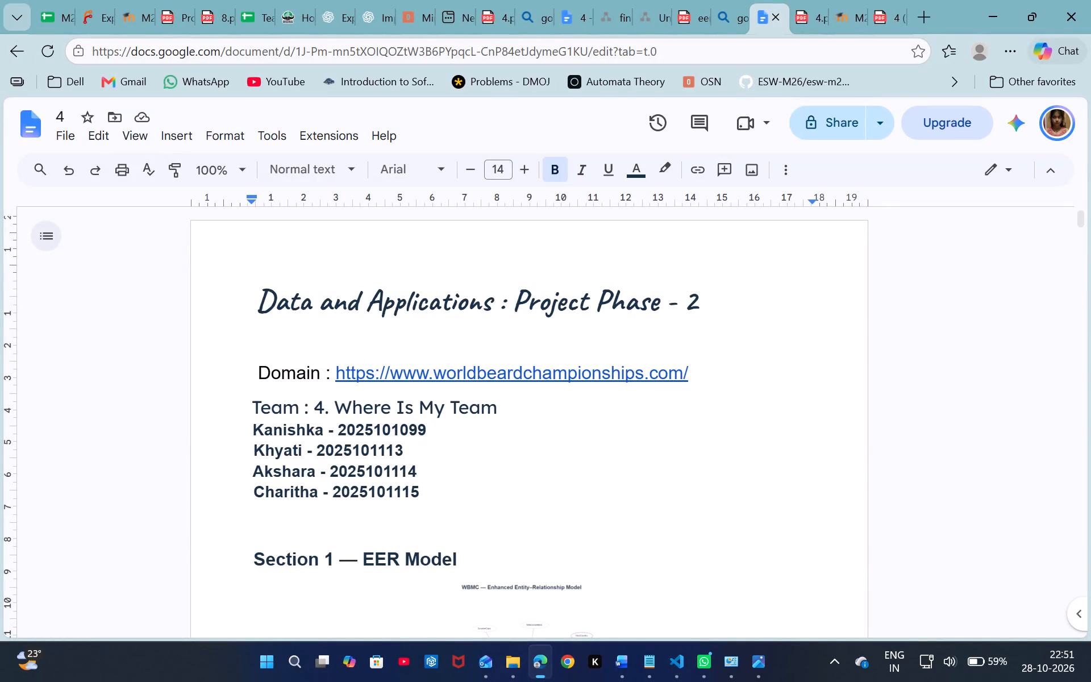
click(776, 16)
scroll(713, 222, up, 4)
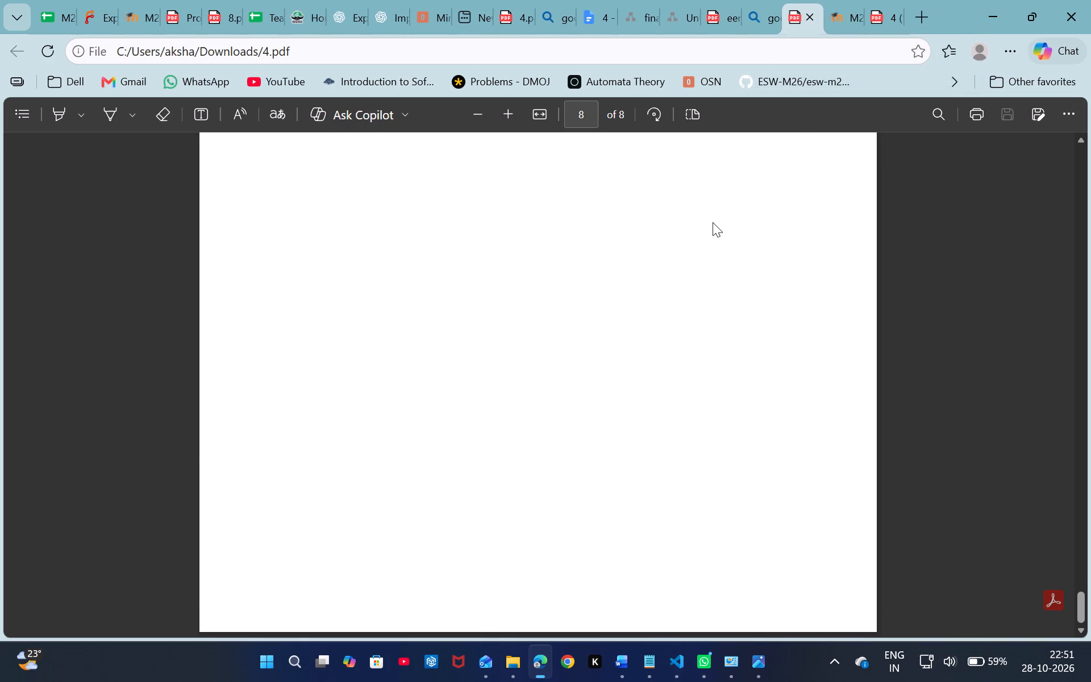
scroll(713, 222, up, 13)
scroll(713, 222, up, 8)
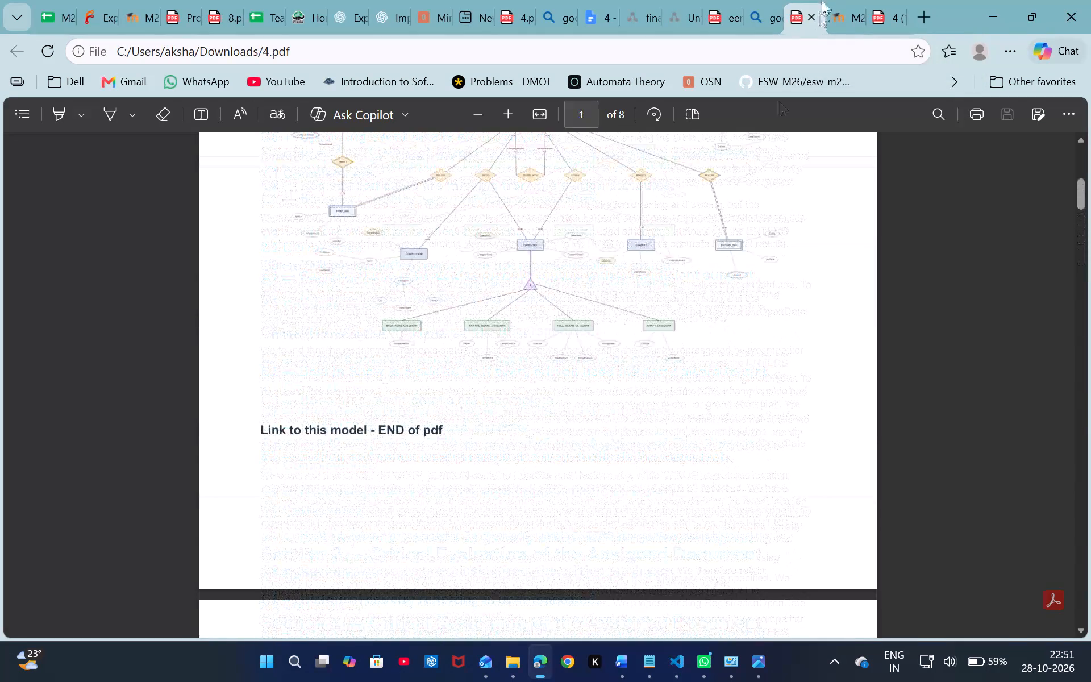
click(811, 20)
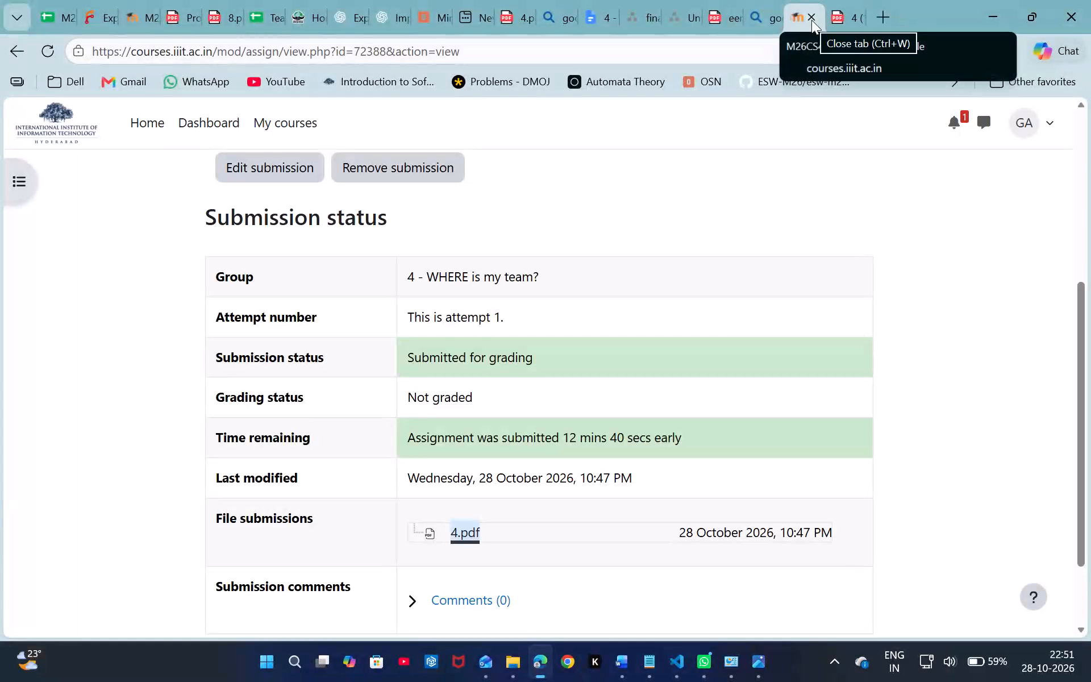
Check the first page of the downloaded copy 4 (1).pdf, and close it together with the Phase 2 submission page.
click(853, 20)
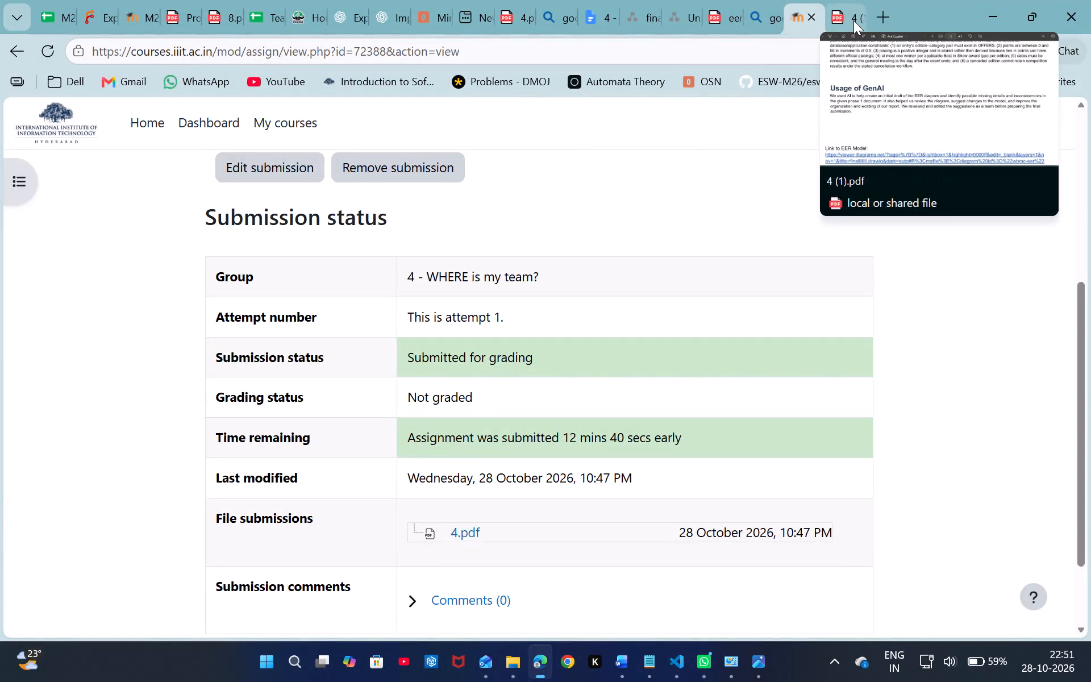
scroll(681, 286, up, 1)
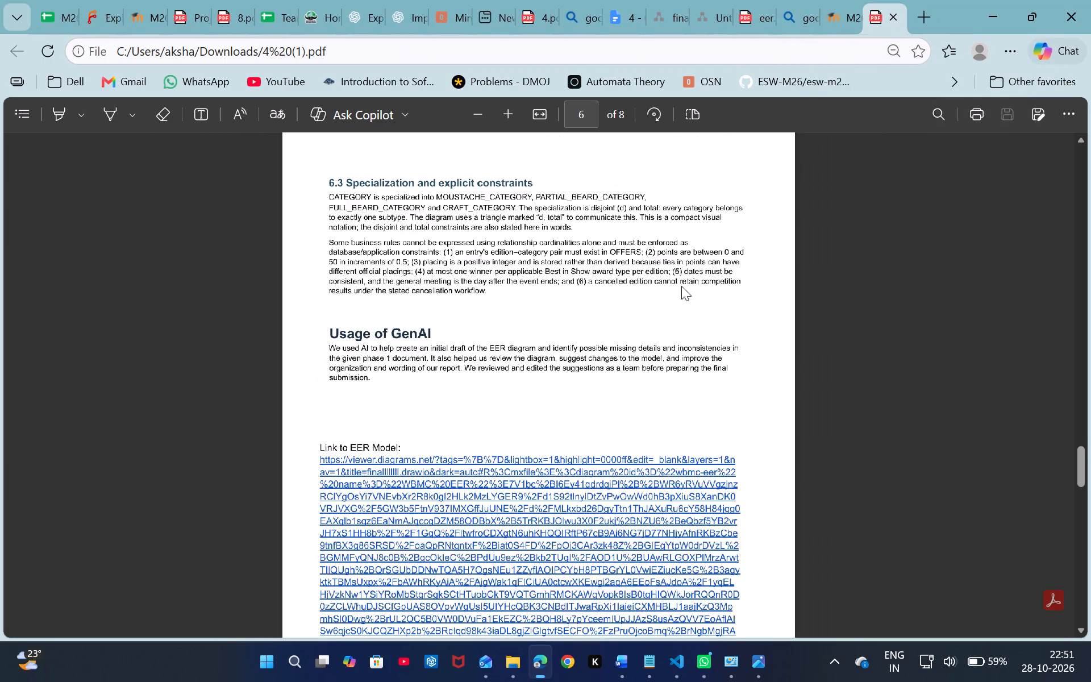
scroll(681, 286, up, 20)
scroll(681, 286, up, 1)
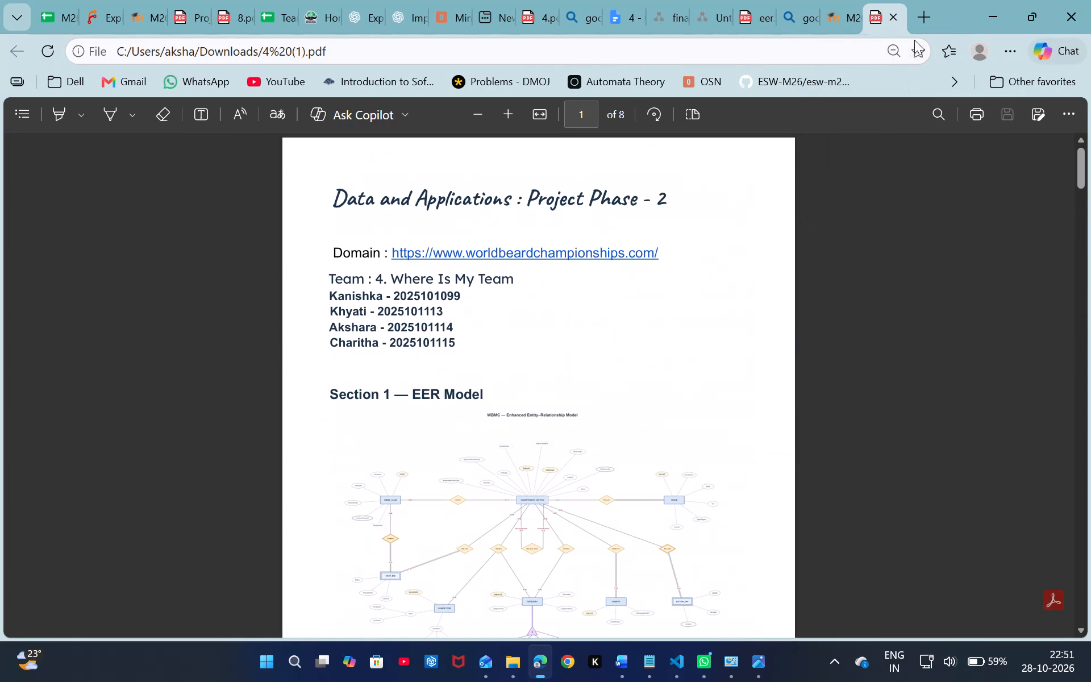
click(890, 14)
click(890, 14)
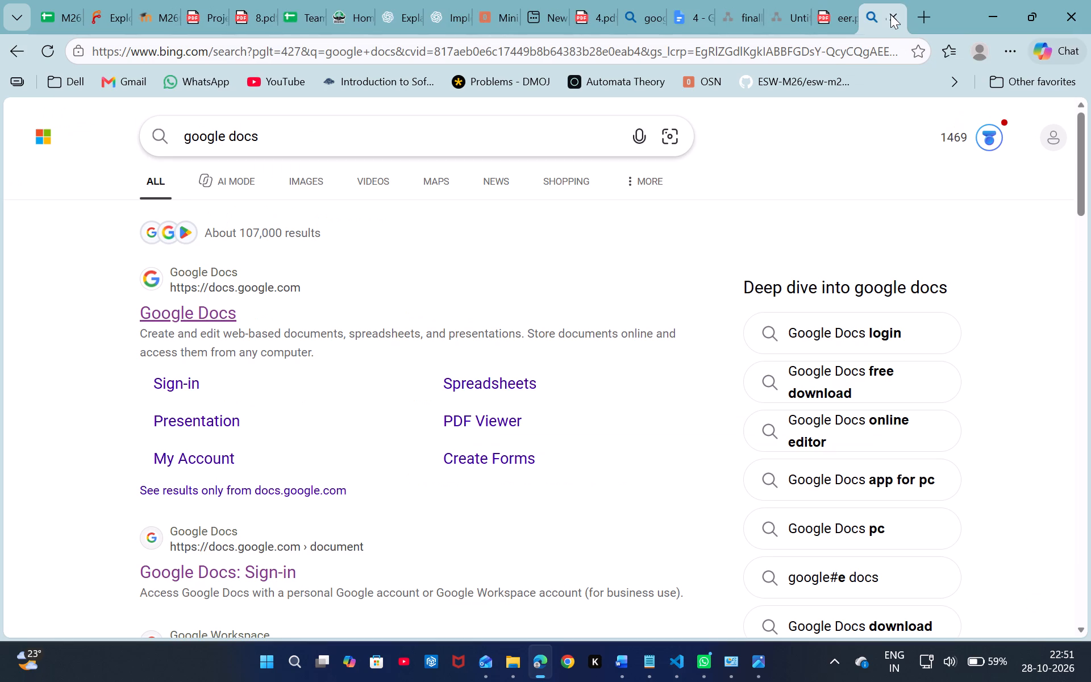
Open the Moodle My courses page in a new browser tab.
click(911, 18)
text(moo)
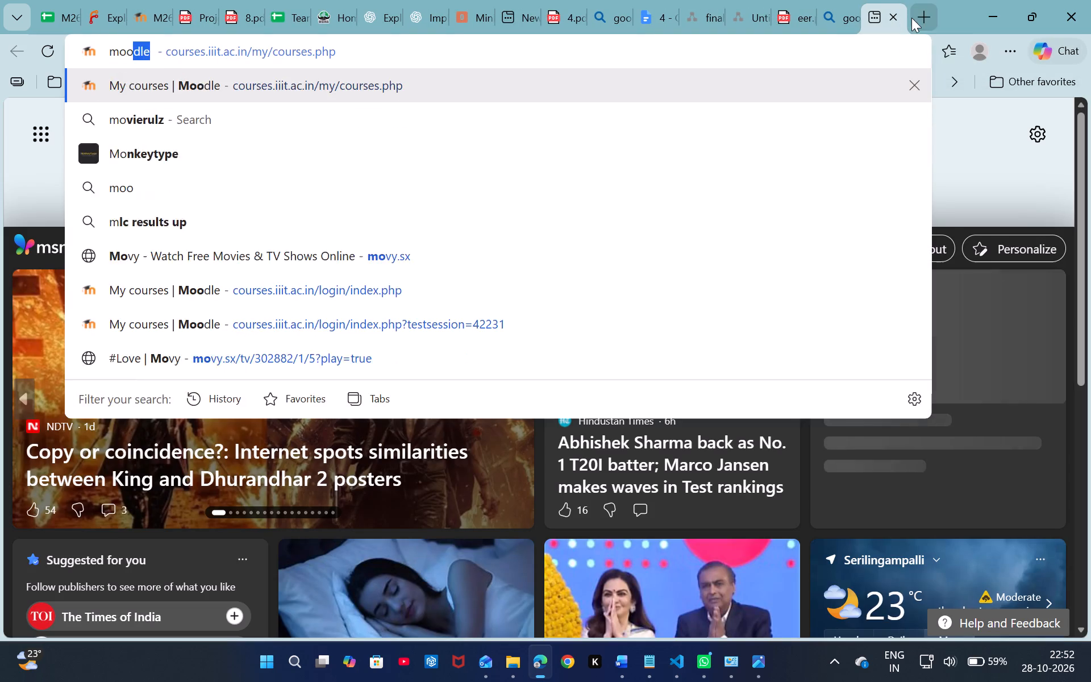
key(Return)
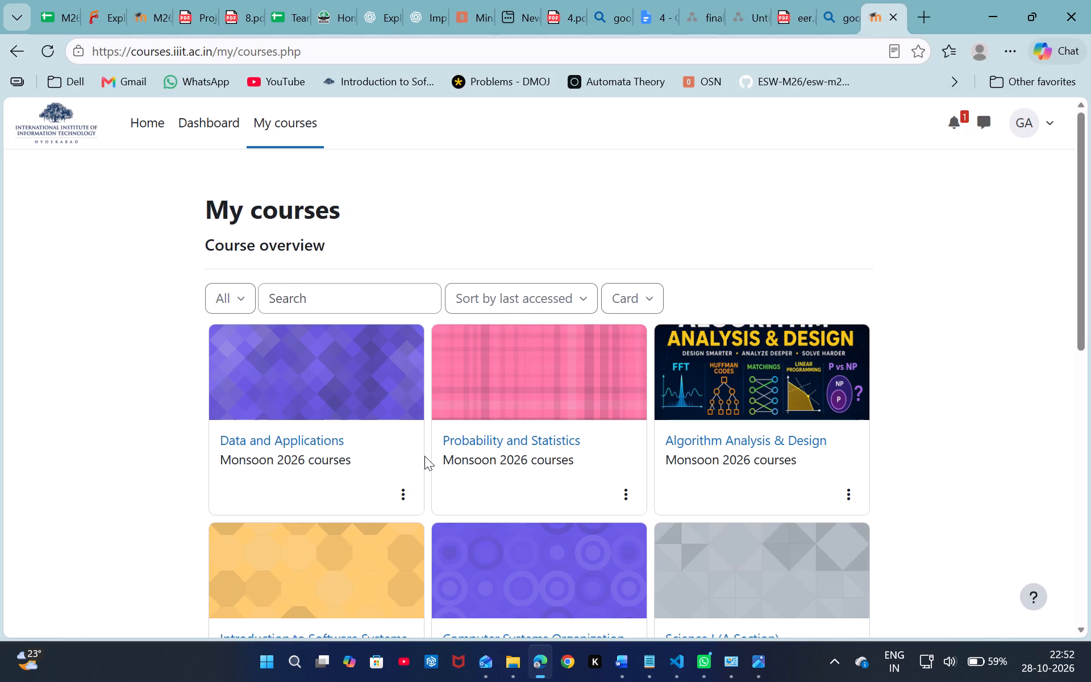
Open the Phase 2 assignment of the Data and Applications course and check its submission status and submitted file.
drag(326, 452, 315, 440)
click(315, 440)
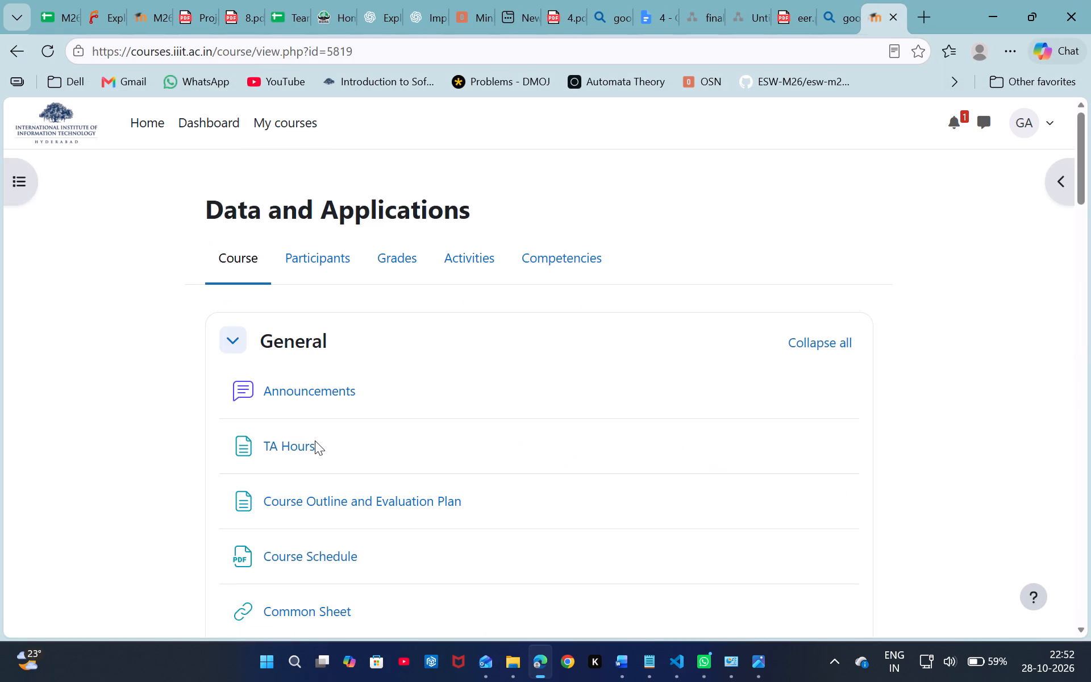
scroll(315, 440, down, 14)
click(286, 517)
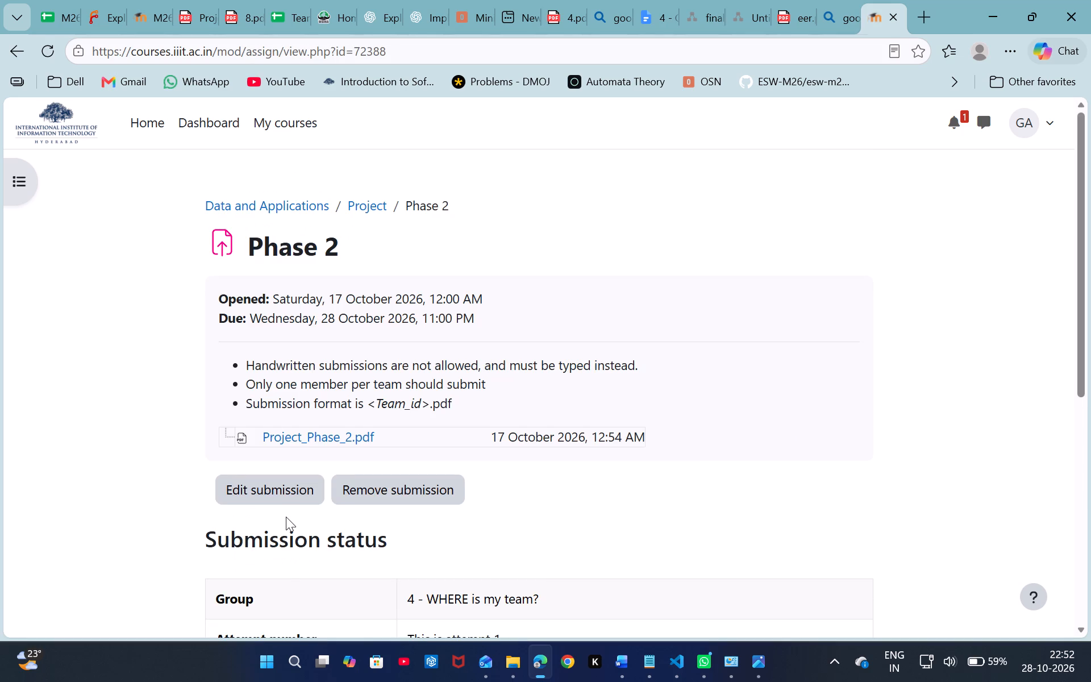
scroll(286, 517, down, 5)
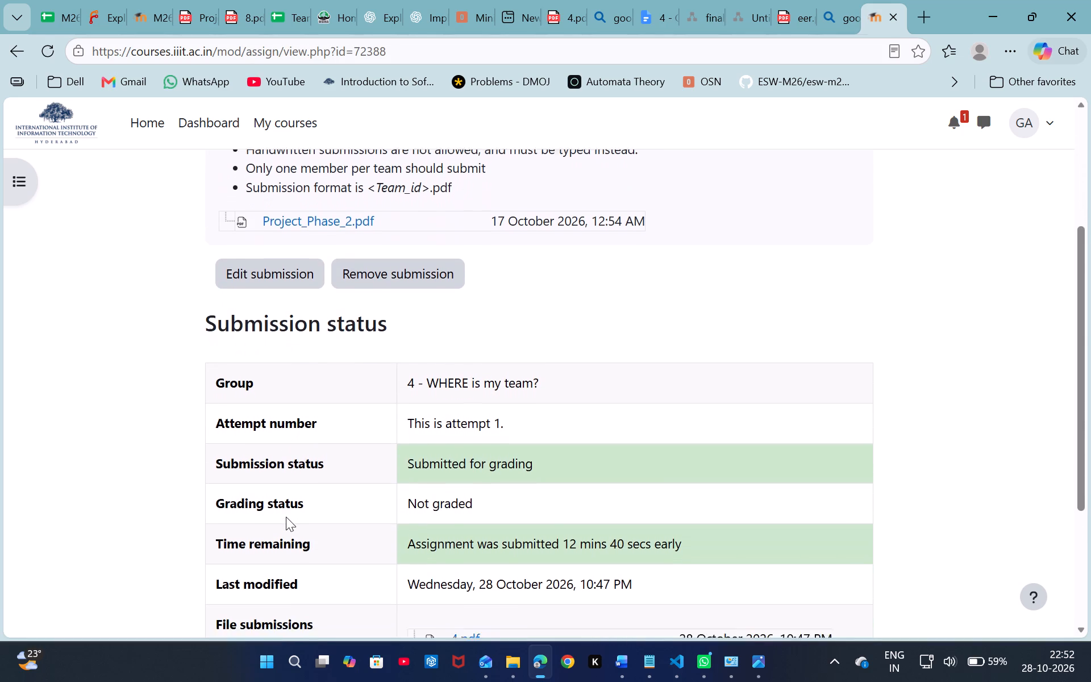
scroll(286, 517, down, 2)
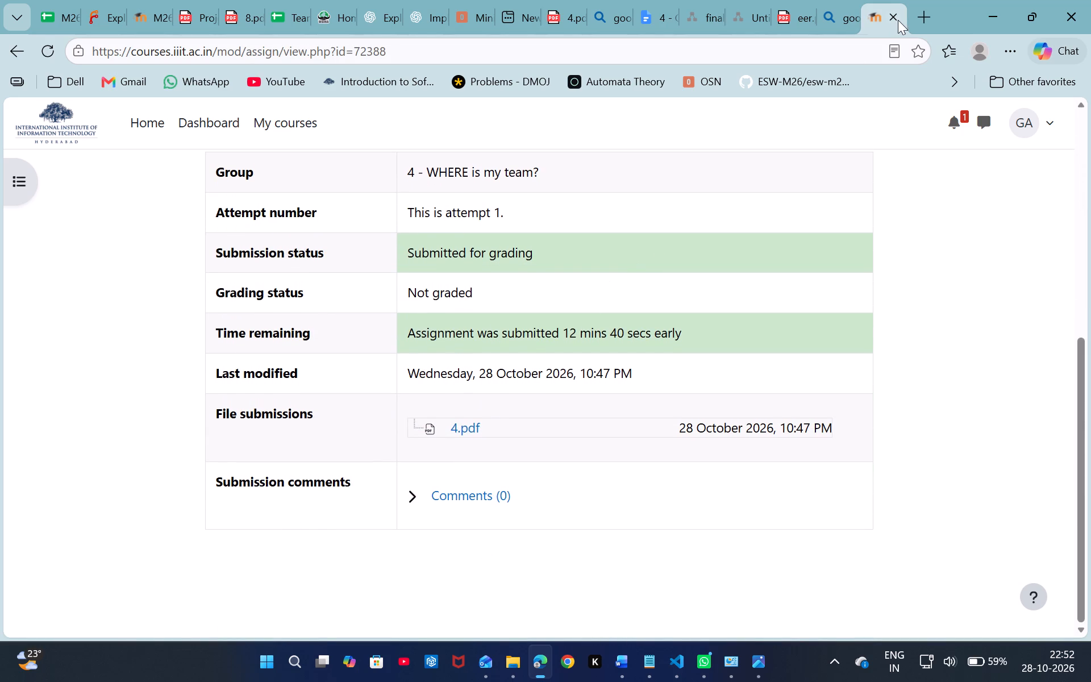